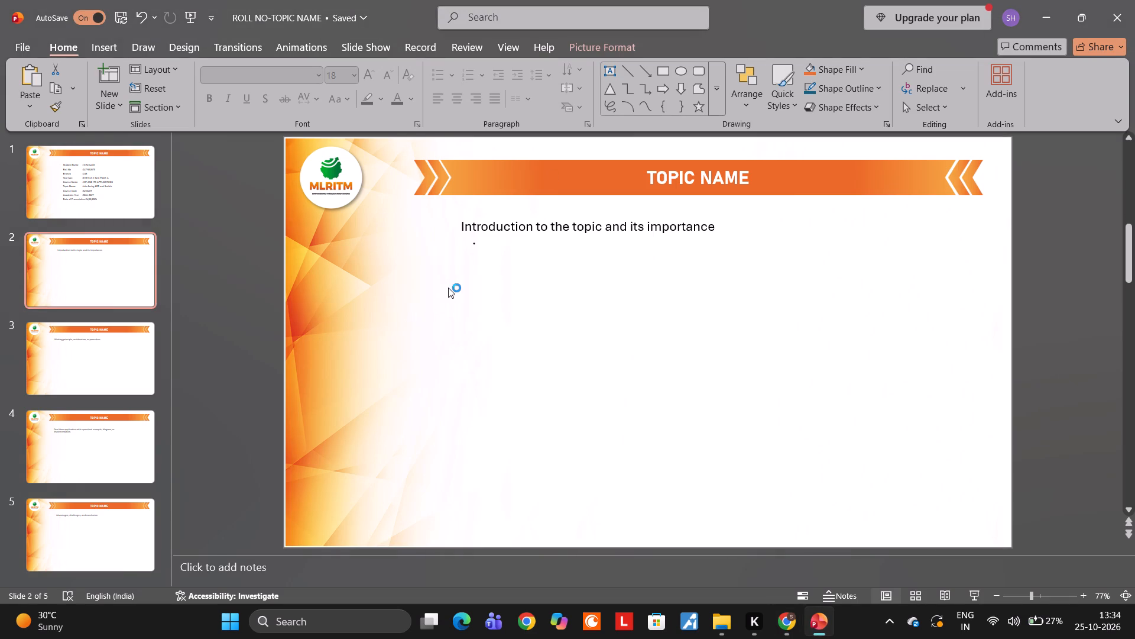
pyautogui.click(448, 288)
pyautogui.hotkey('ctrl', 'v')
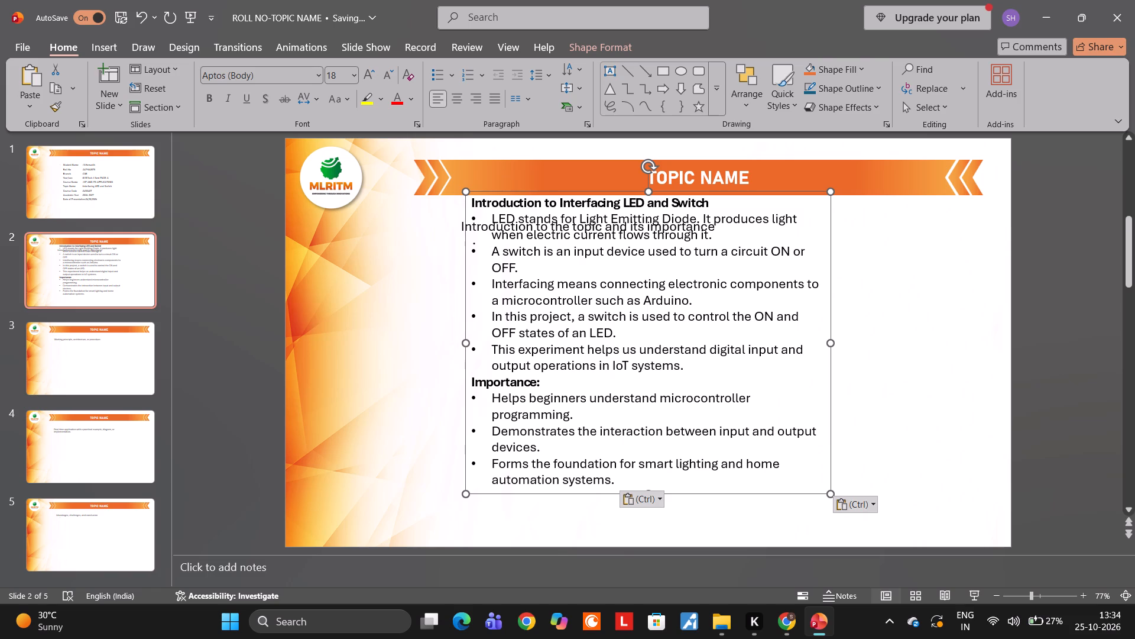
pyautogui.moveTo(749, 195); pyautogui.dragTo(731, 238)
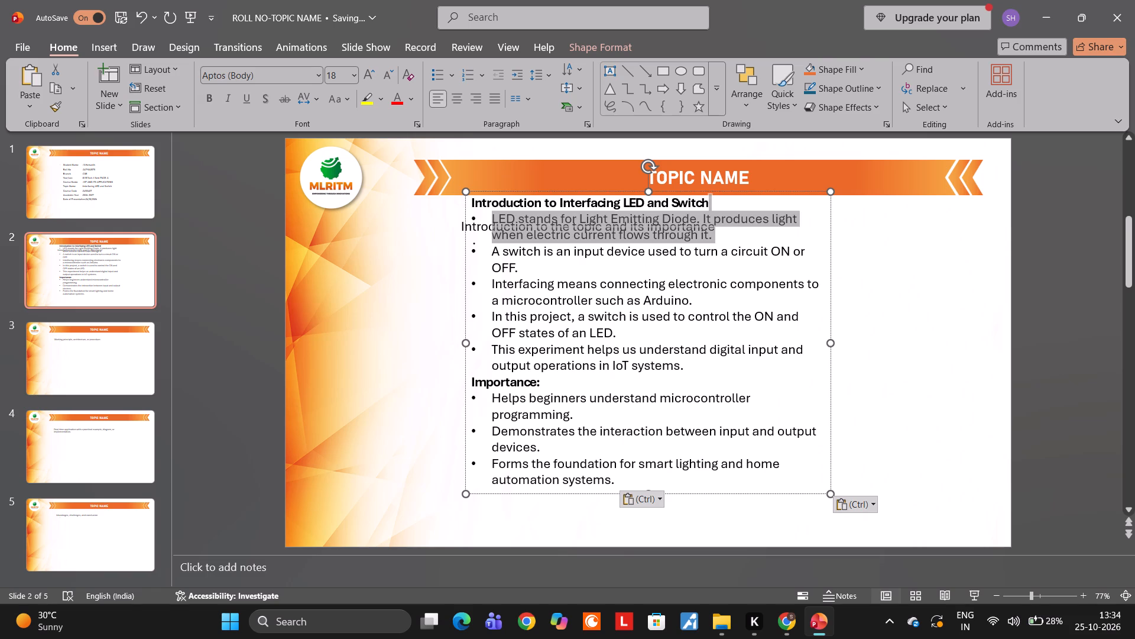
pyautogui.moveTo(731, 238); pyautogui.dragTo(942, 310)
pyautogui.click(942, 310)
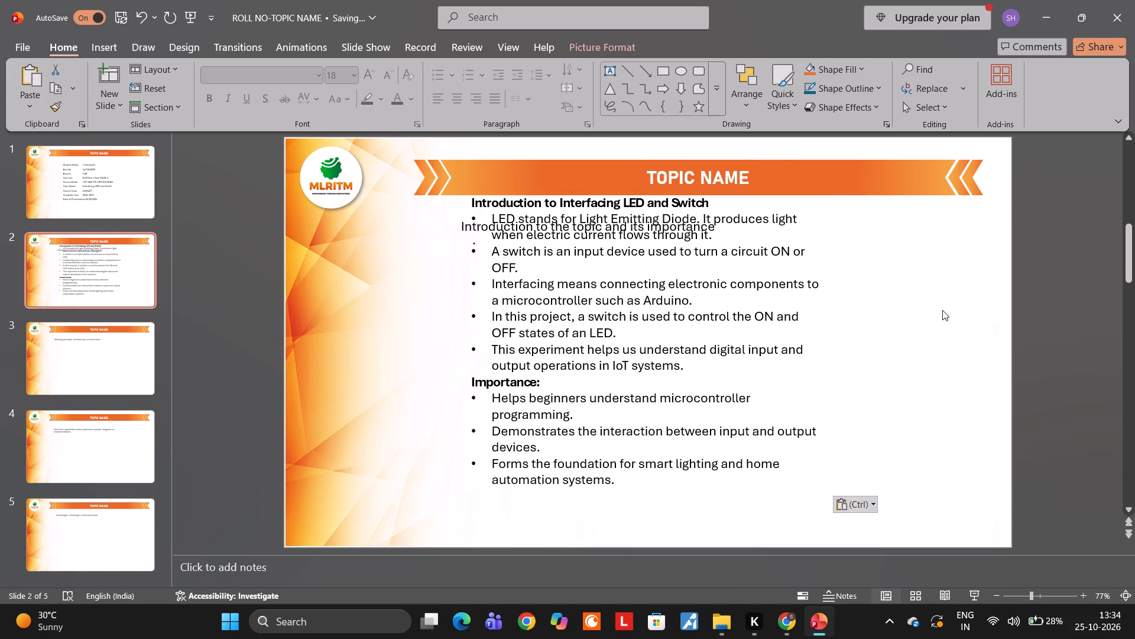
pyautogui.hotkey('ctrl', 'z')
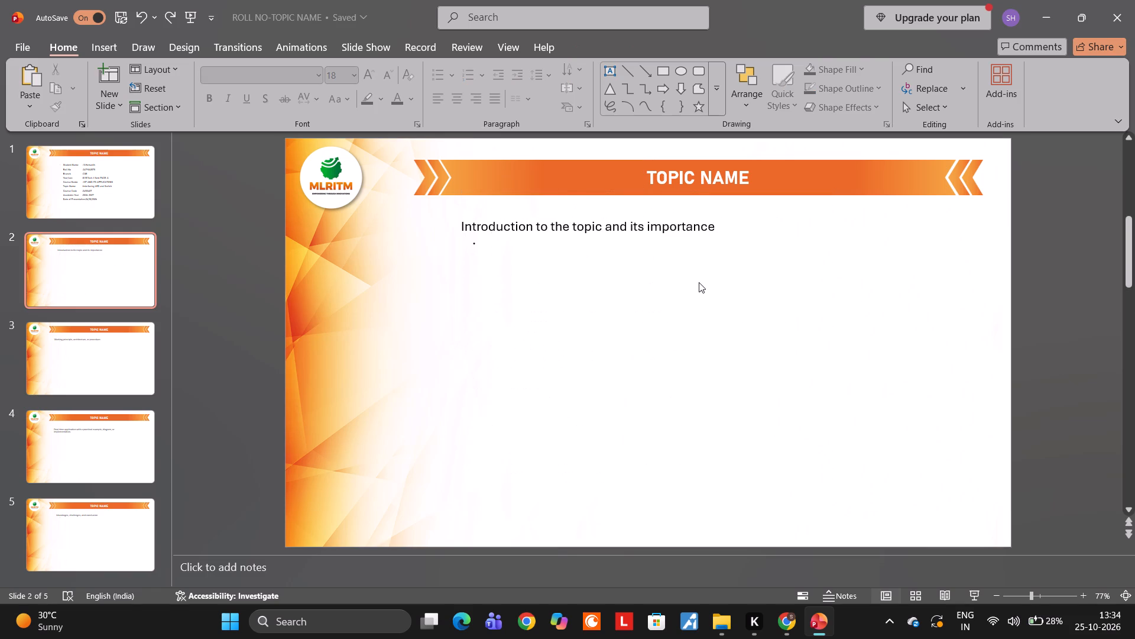
# Replace the "Introduction to the topic and its importance" placeholder text on slide 2 with the copied introduction content.
pyautogui.click(735, 215)
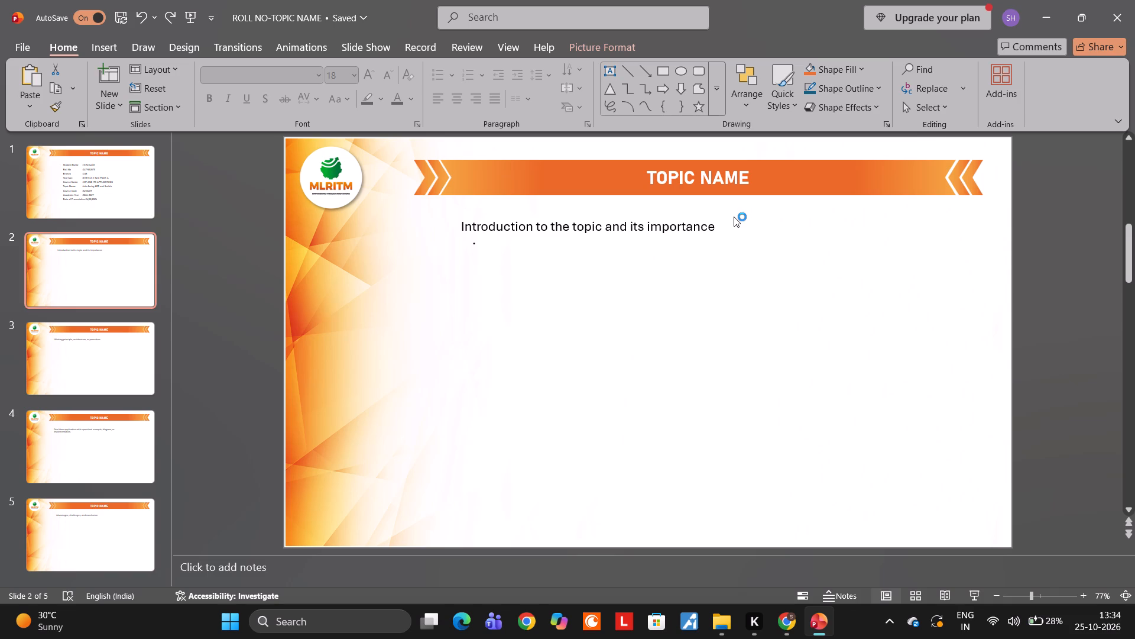
pyautogui.click(728, 225)
pyautogui.doubleClick(701, 223)
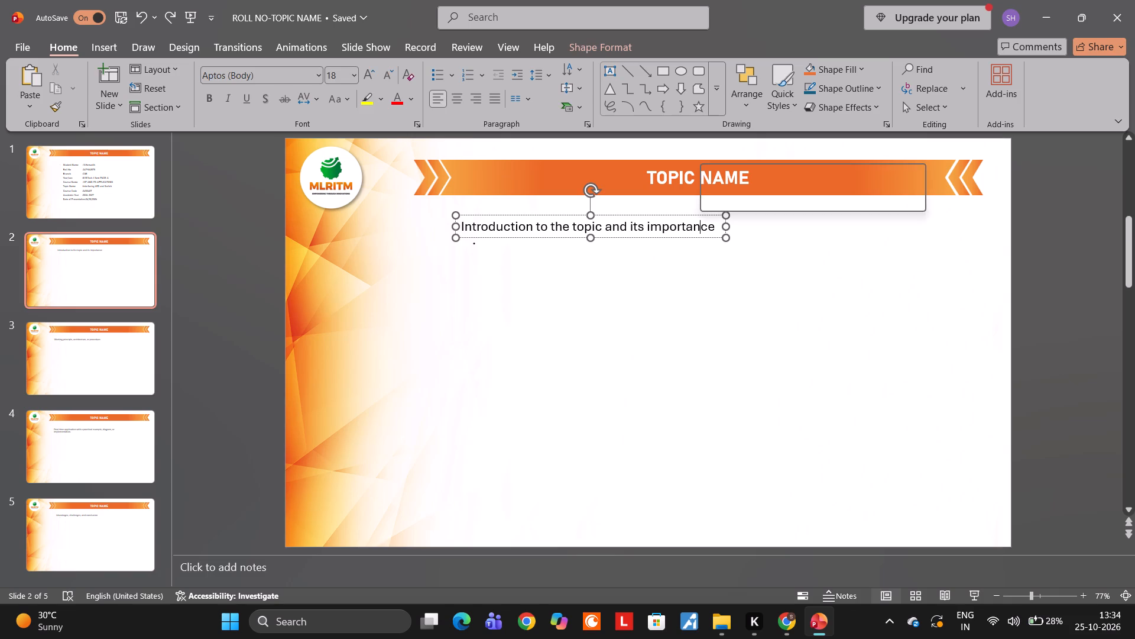
pyautogui.moveTo(701, 223); pyautogui.dragTo(523, 222)
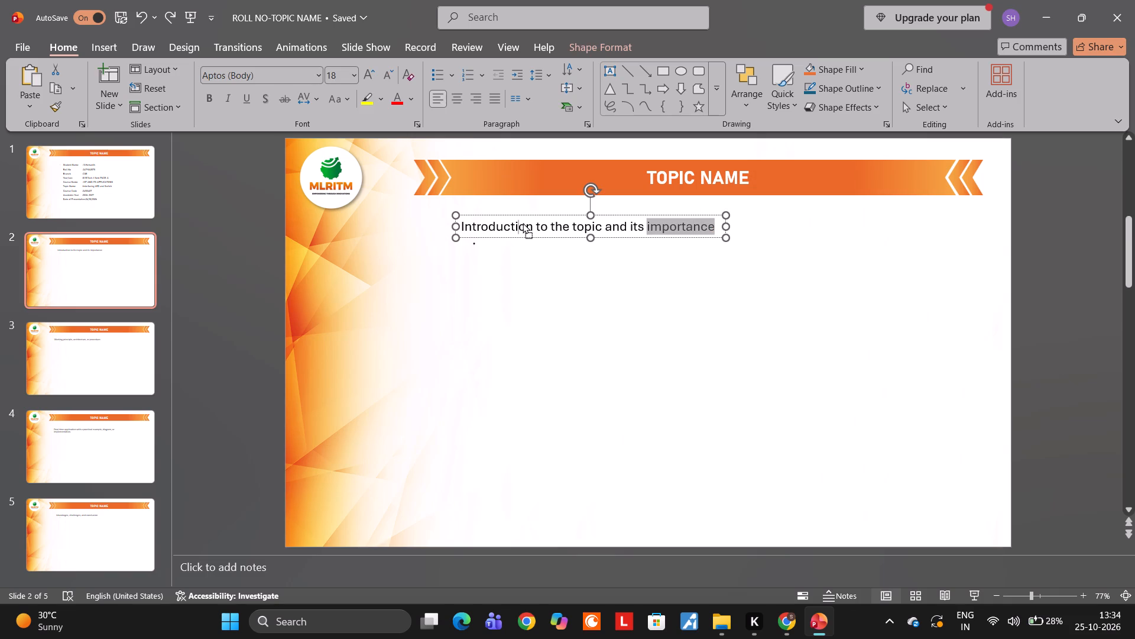
pyautogui.moveTo(523, 222); pyautogui.dragTo(718, 221)
pyautogui.click(718, 221)
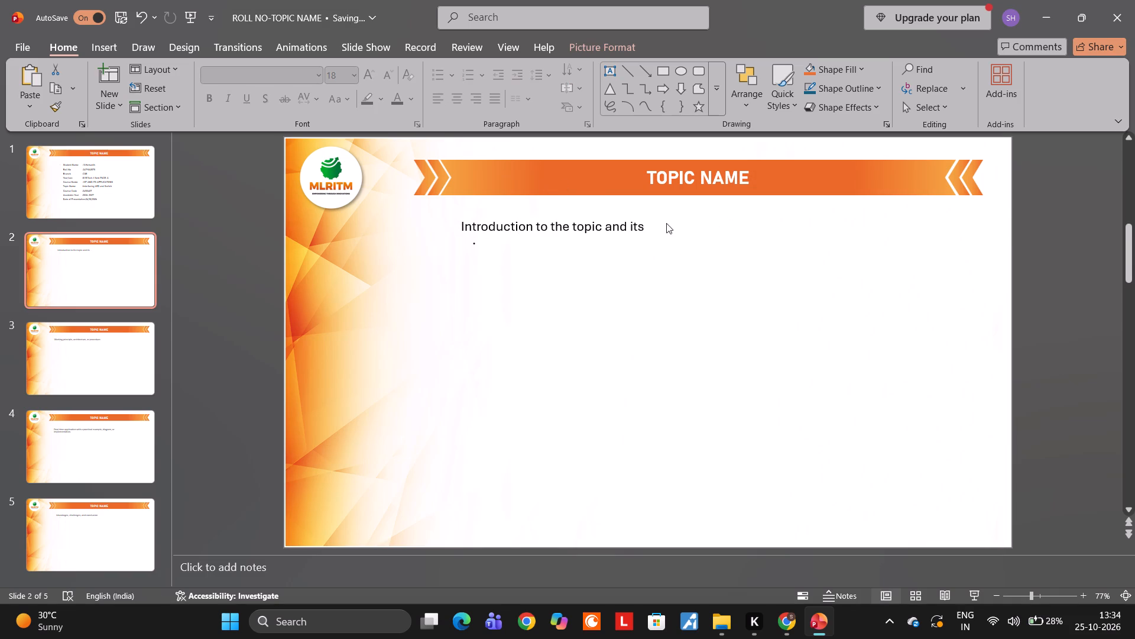
pyautogui.click(657, 225)
pyautogui.moveTo(657, 225); pyautogui.dragTo(637, 223)
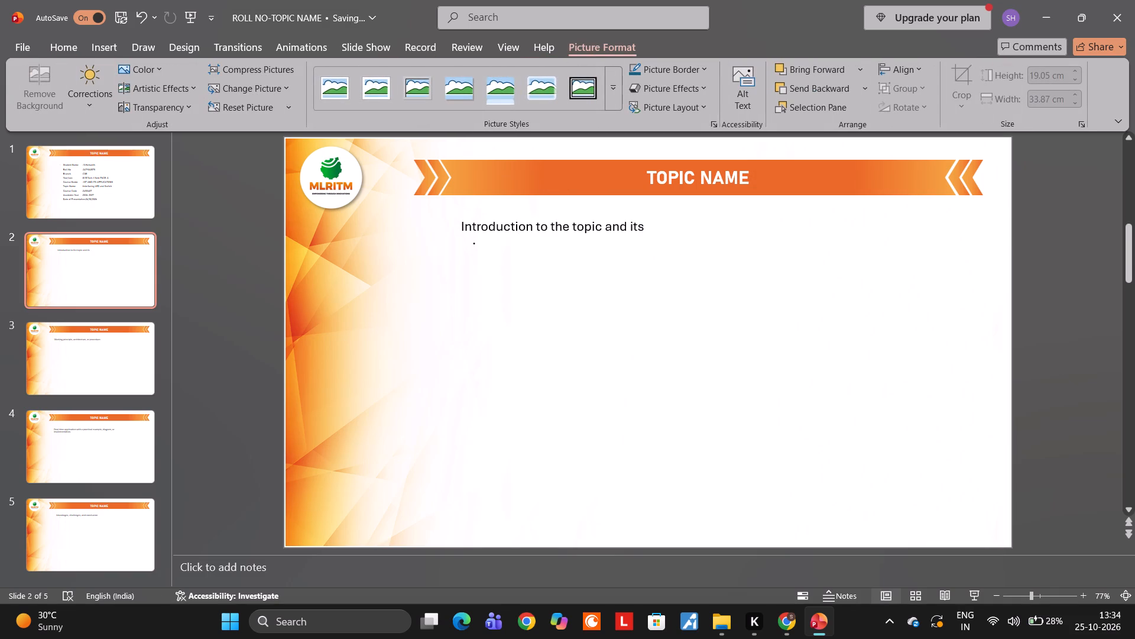
pyautogui.click(651, 224)
pyautogui.click(647, 224)
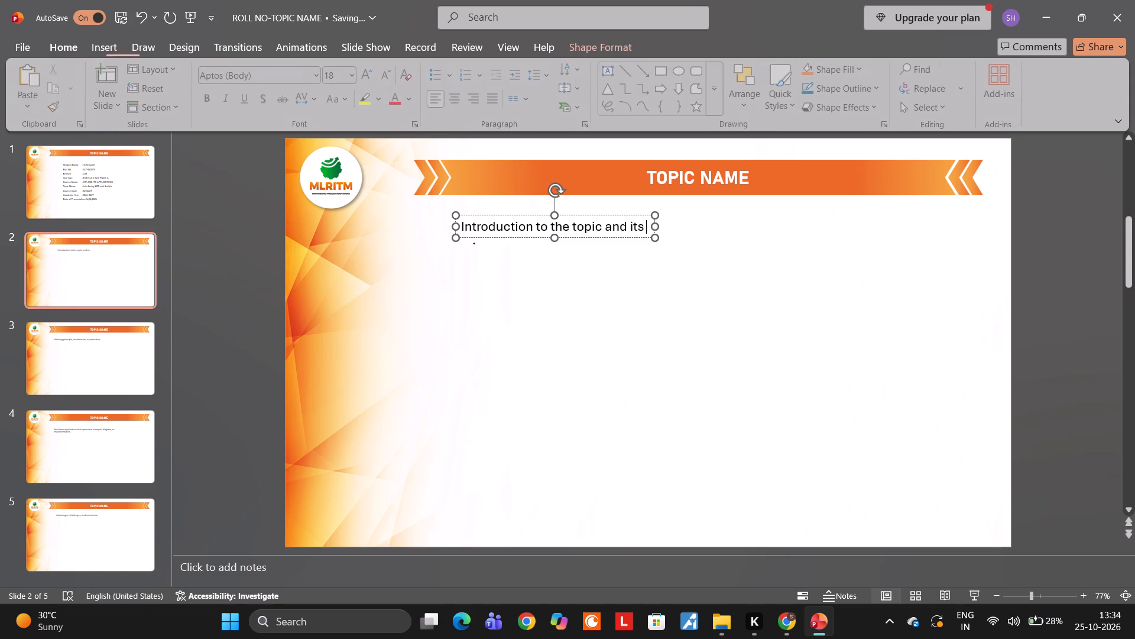
pyautogui.moveTo(647, 224); pyautogui.dragTo(239, 274)
pyautogui.press(']')
pyautogui.press('BackSpace')
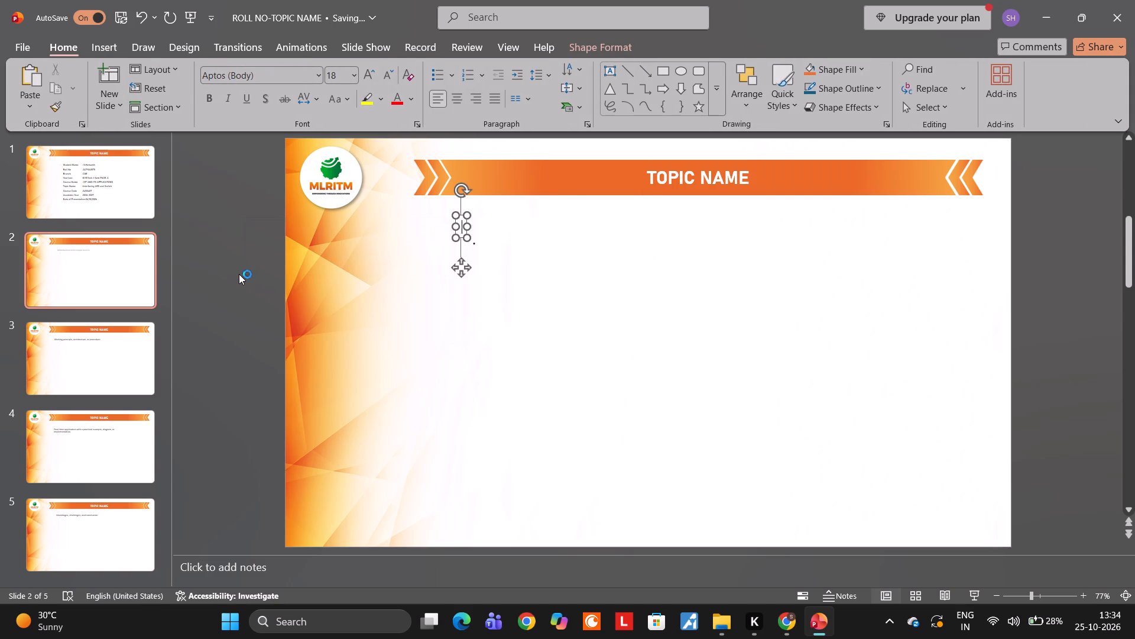
pyautogui.press('BackSpace')
pyautogui.press('BackSpace')
pyautogui.press('BackSpace')
pyautogui.press('BackSpace')
pyautogui.hotkey('ctrl', 'v')
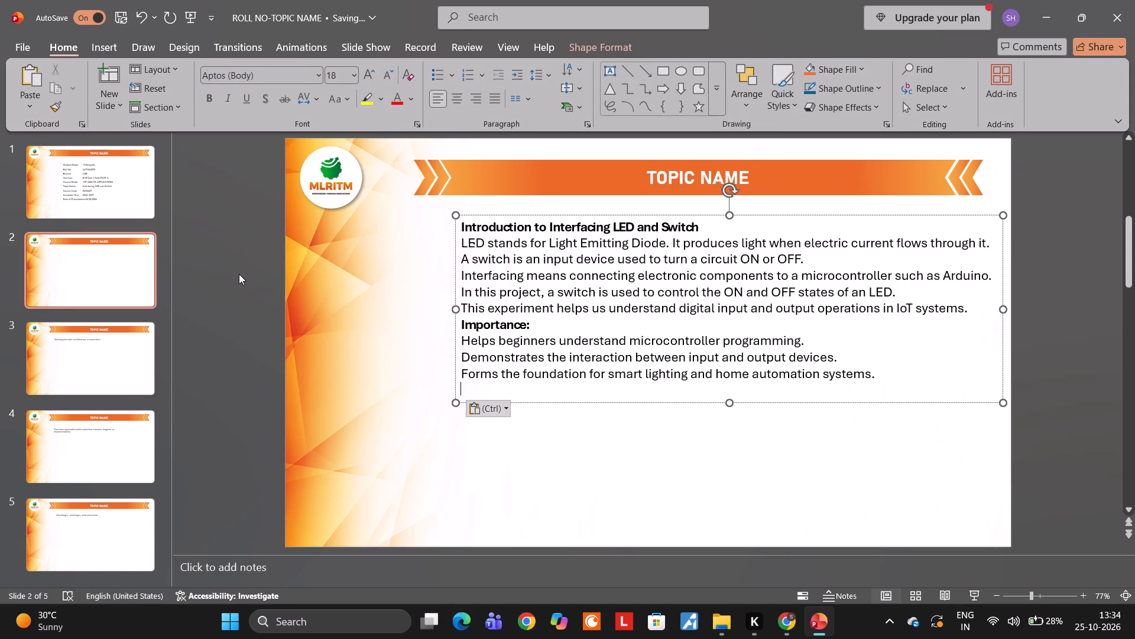
# Widen the introduction text box on slide 2 by extending its left edge toward the orange artwork.
pyautogui.click(460, 307)
pyautogui.click(514, 305)
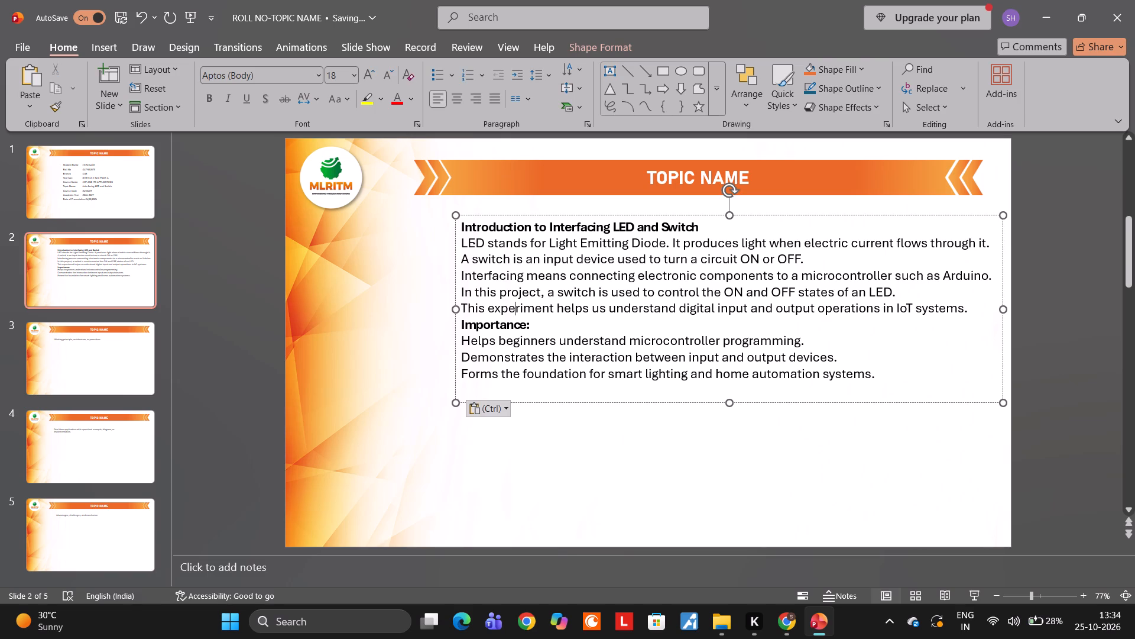
pyautogui.moveTo(452, 307); pyautogui.dragTo(385, 310)
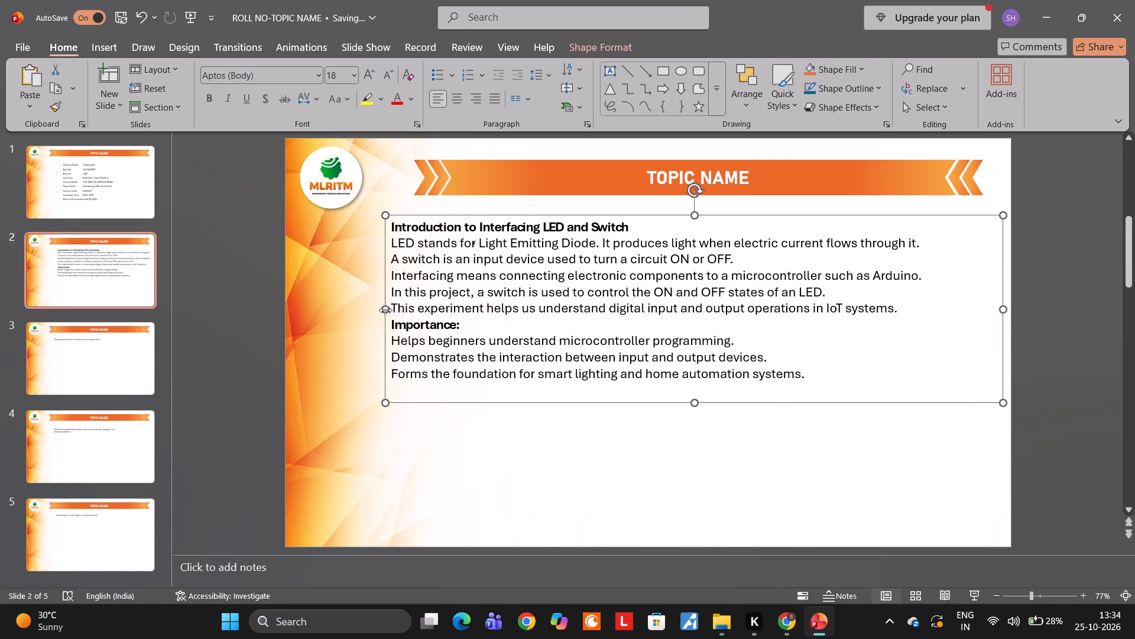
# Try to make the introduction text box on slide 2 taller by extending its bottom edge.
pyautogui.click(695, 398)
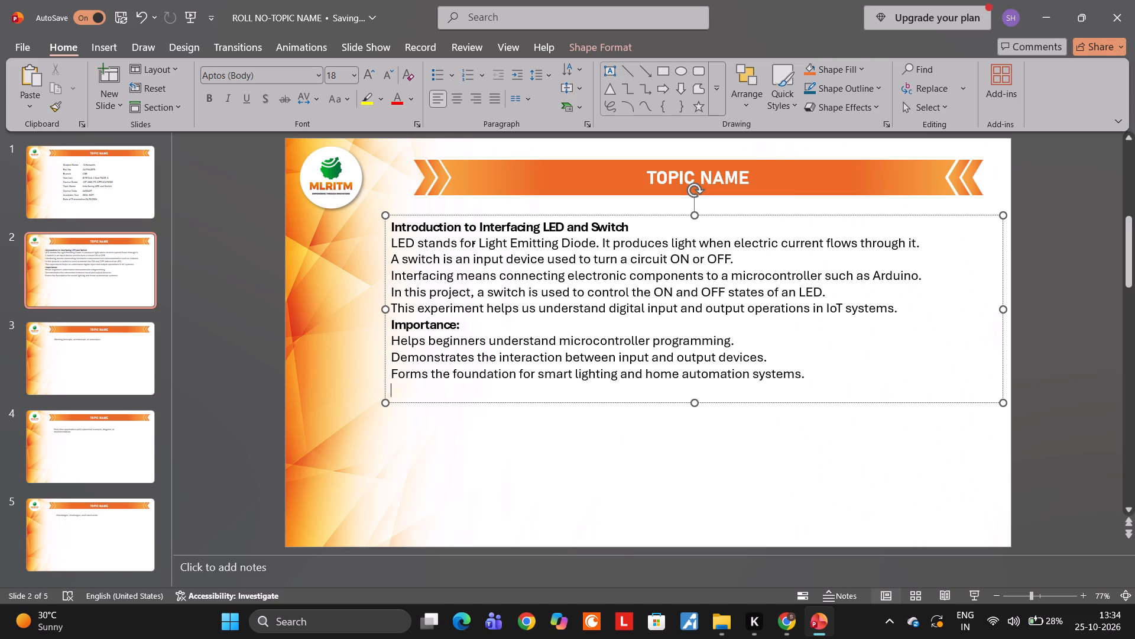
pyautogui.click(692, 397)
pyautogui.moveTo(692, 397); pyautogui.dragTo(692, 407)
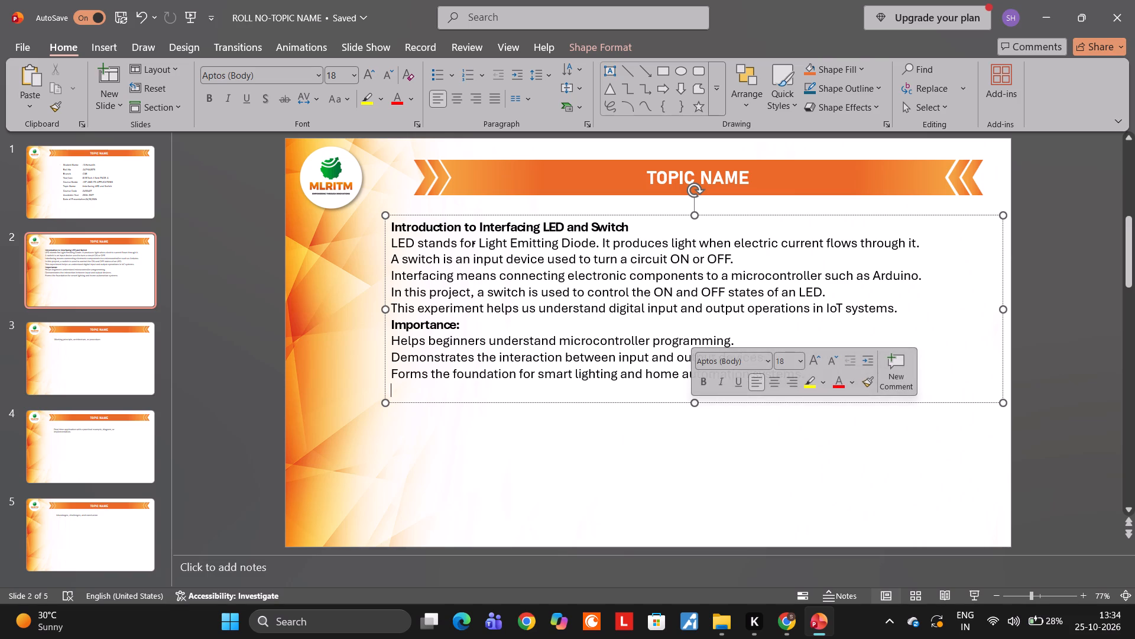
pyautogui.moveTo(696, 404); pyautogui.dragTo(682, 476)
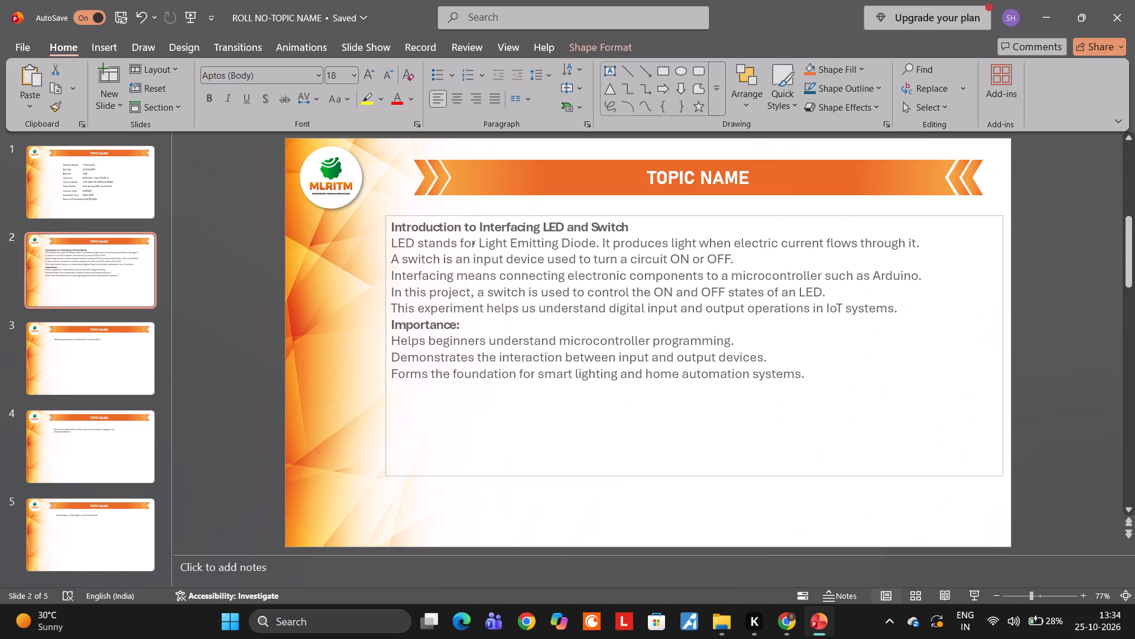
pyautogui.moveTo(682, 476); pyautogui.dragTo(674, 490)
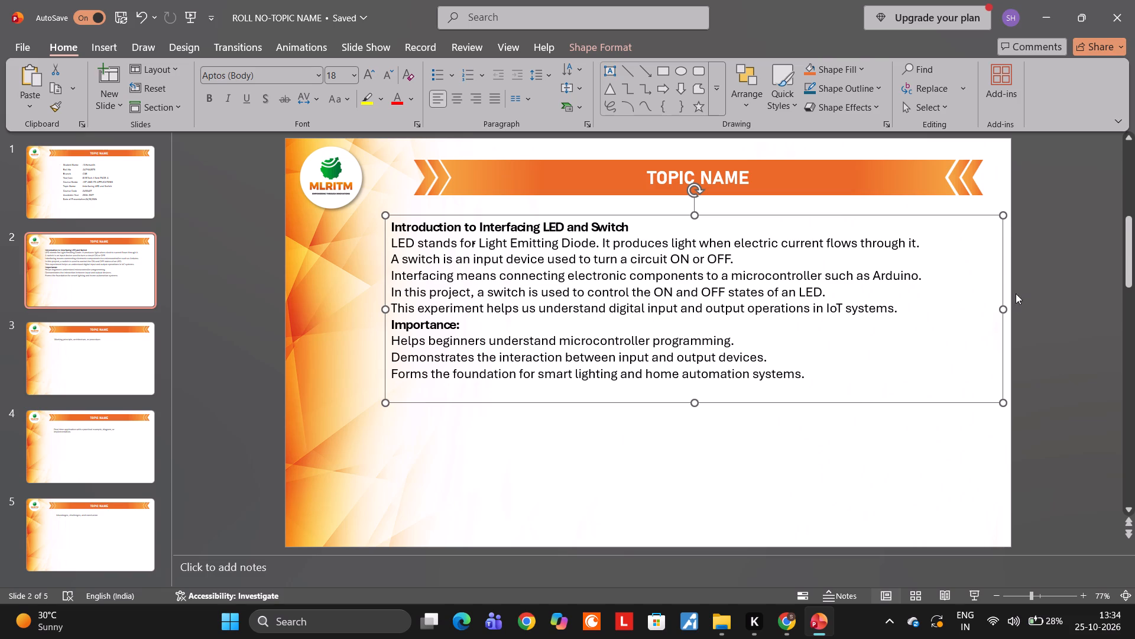
# Narrow the introduction text box on slide 2 by pulling its right edge inward, then deselect it.
pyautogui.moveTo(1001, 309); pyautogui.dragTo(982, 310)
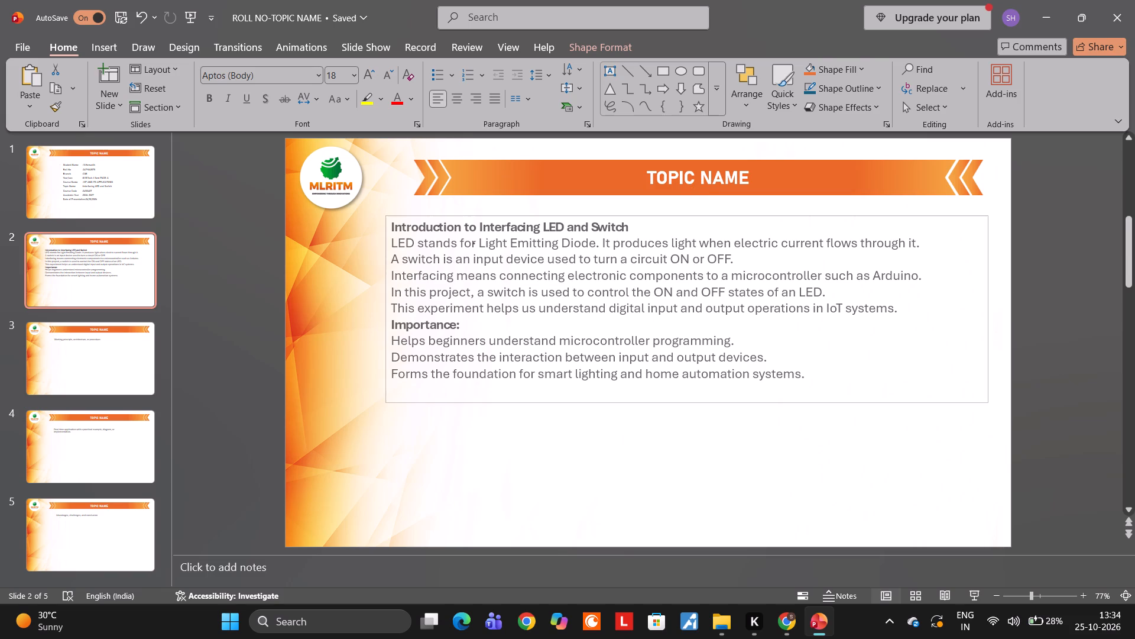
pyautogui.moveTo(982, 310); pyautogui.dragTo(948, 313)
pyautogui.click(749, 435)
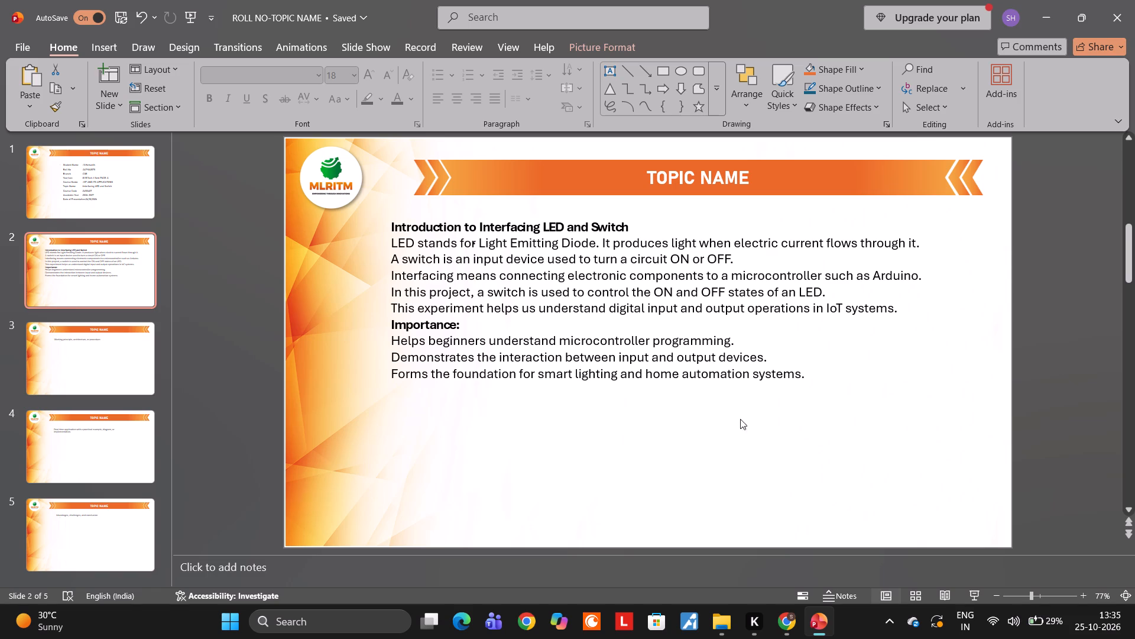
# Go to slide 3, which holds the working principle placeholder.
pyautogui.click(131, 331)
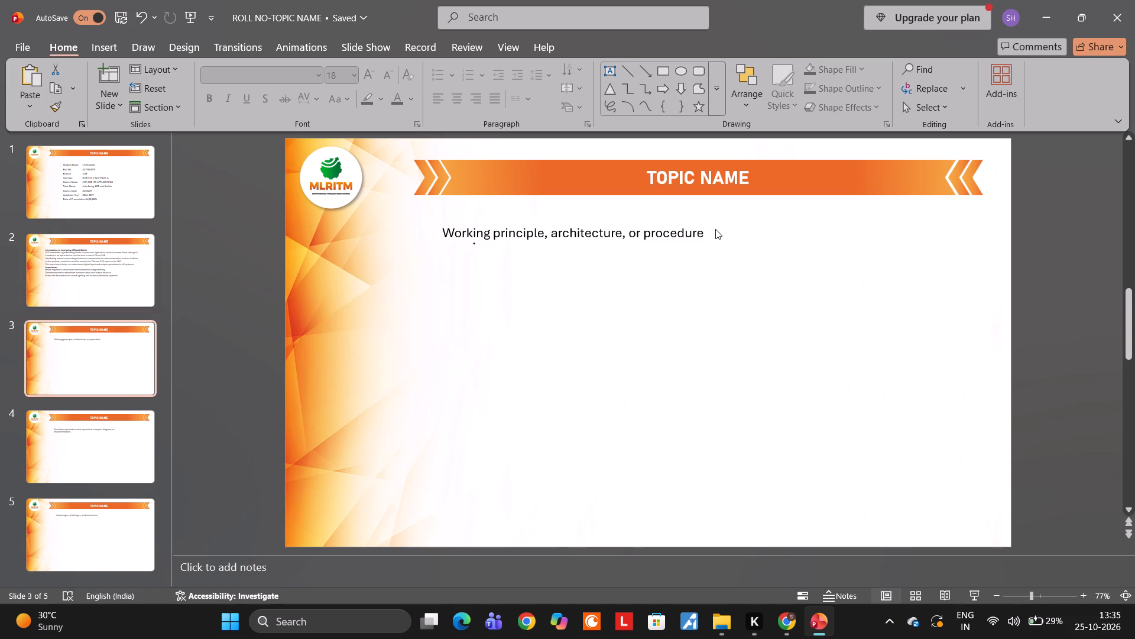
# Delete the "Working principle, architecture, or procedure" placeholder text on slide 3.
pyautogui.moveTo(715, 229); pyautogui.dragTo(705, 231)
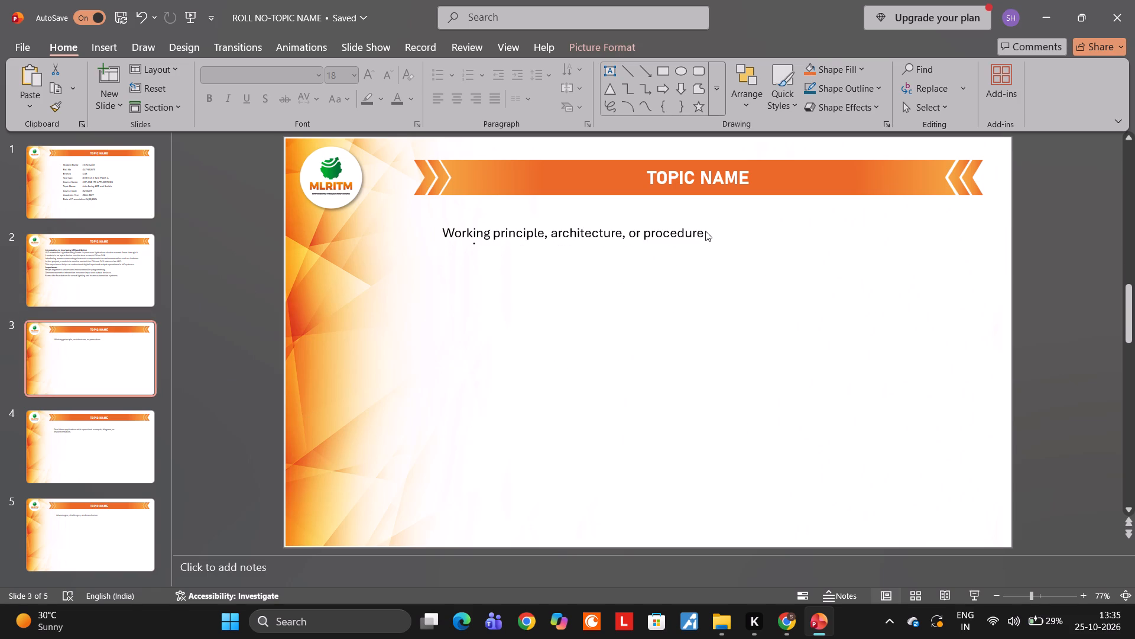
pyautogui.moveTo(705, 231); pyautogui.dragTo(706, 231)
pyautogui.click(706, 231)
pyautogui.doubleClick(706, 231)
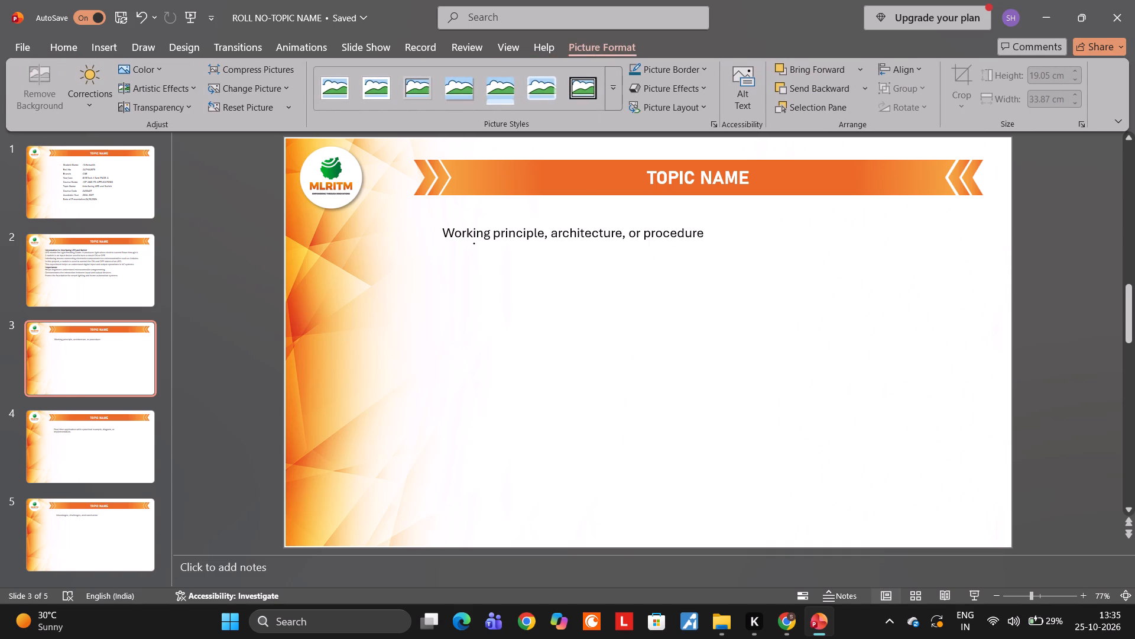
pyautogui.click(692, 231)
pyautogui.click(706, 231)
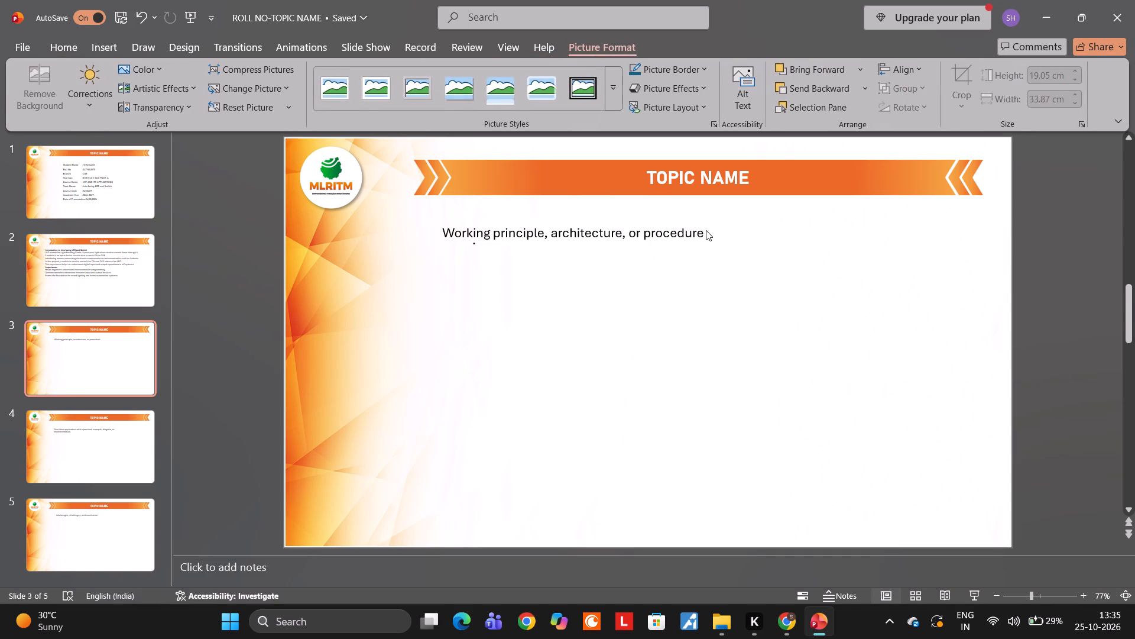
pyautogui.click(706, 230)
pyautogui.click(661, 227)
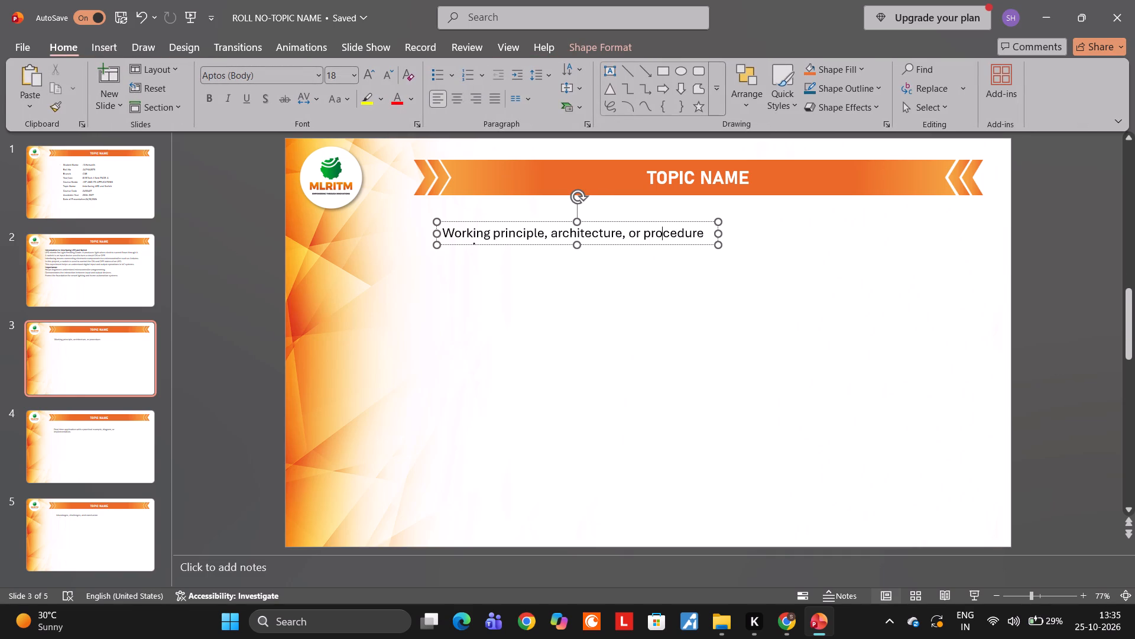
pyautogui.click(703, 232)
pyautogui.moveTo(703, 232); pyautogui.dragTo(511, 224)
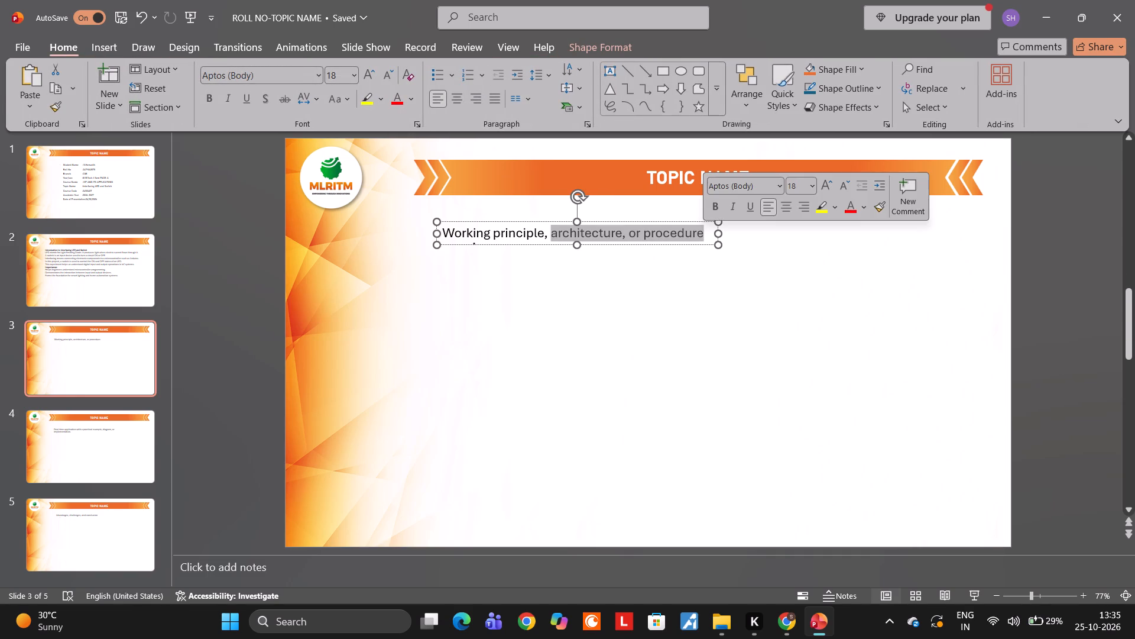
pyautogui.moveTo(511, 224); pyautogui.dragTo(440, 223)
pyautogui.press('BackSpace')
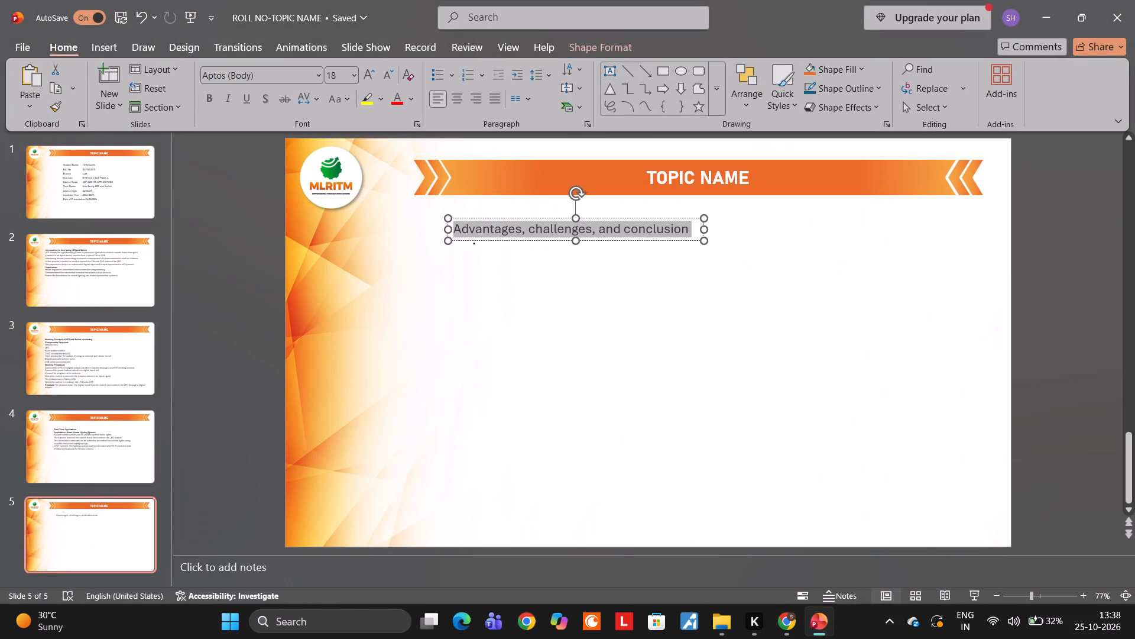
pyautogui.moveTo(460, 227); pyautogui.dragTo(456, 228)
pyautogui.hotkey('ctrl', 'v')
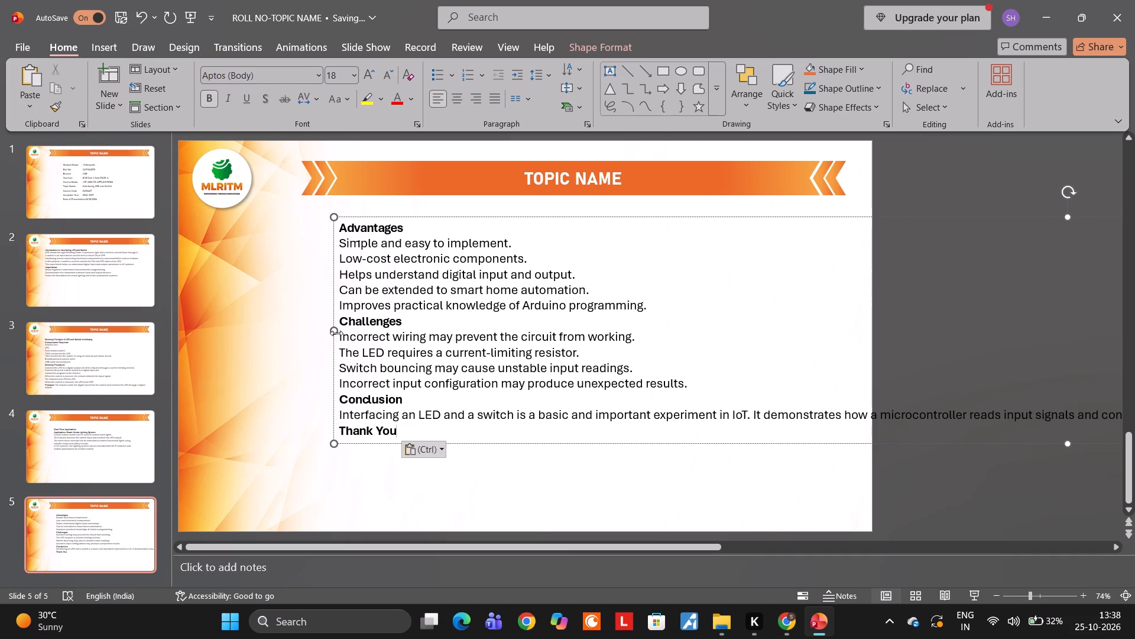
# Shift the pasted Advantages, Challenges and Conclusion text box on slide 5 leftward to the slide's left edge.
pyautogui.moveTo(336, 333); pyautogui.dragTo(274, 343)
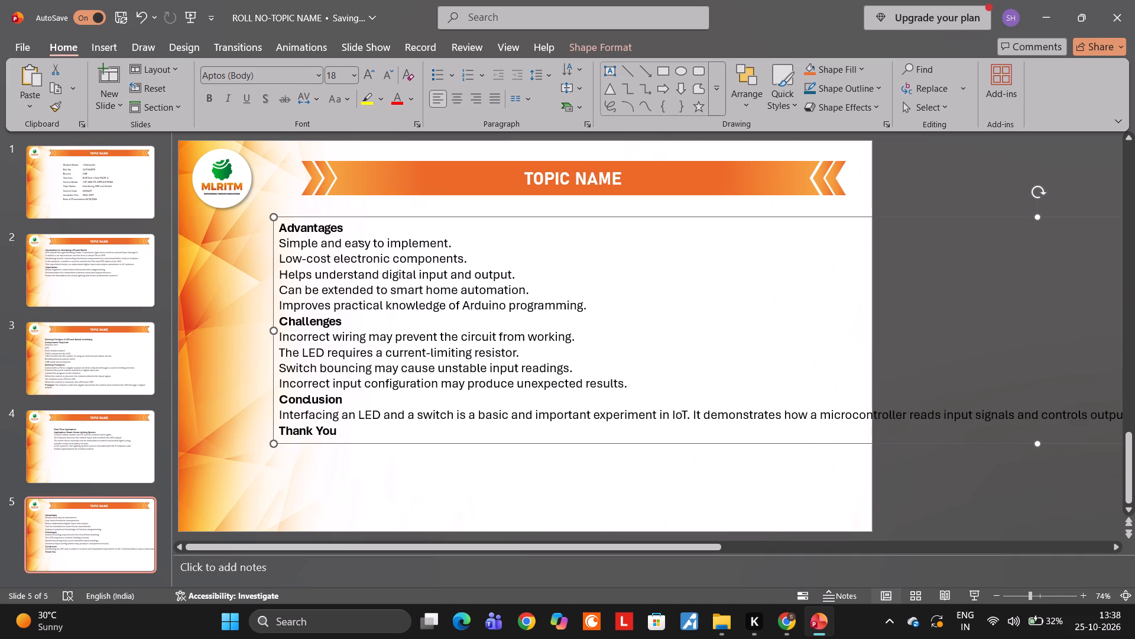
pyautogui.moveTo(1040, 216); pyautogui.dragTo(1007, 225)
pyautogui.moveTo(1007, 225); pyautogui.dragTo(985, 195)
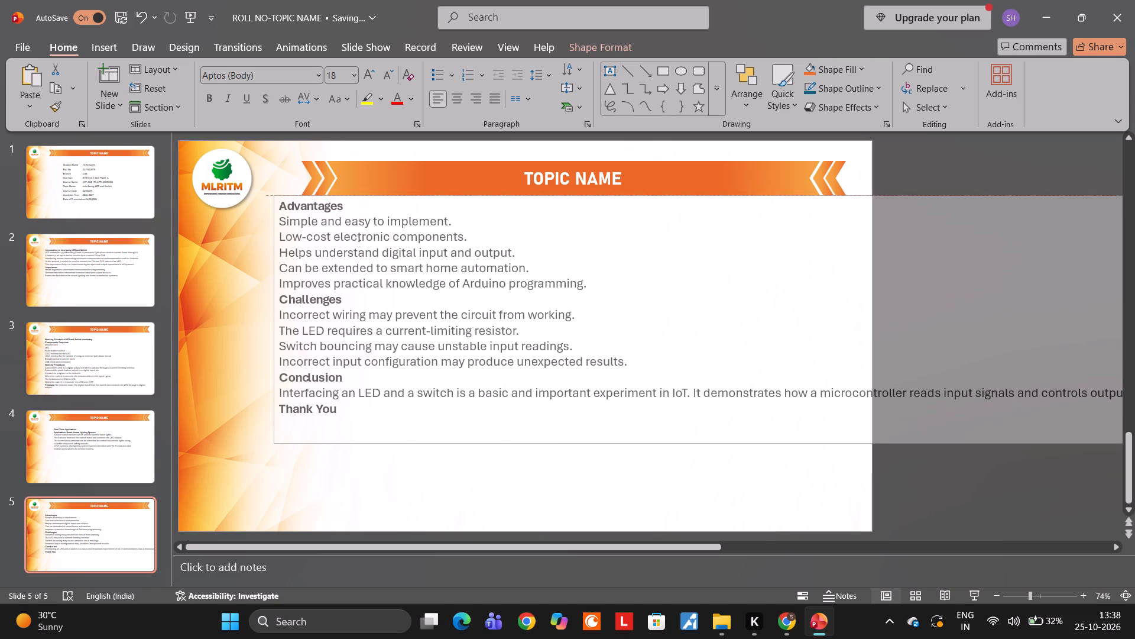
pyautogui.moveTo(985, 195); pyautogui.dragTo(985, 196)
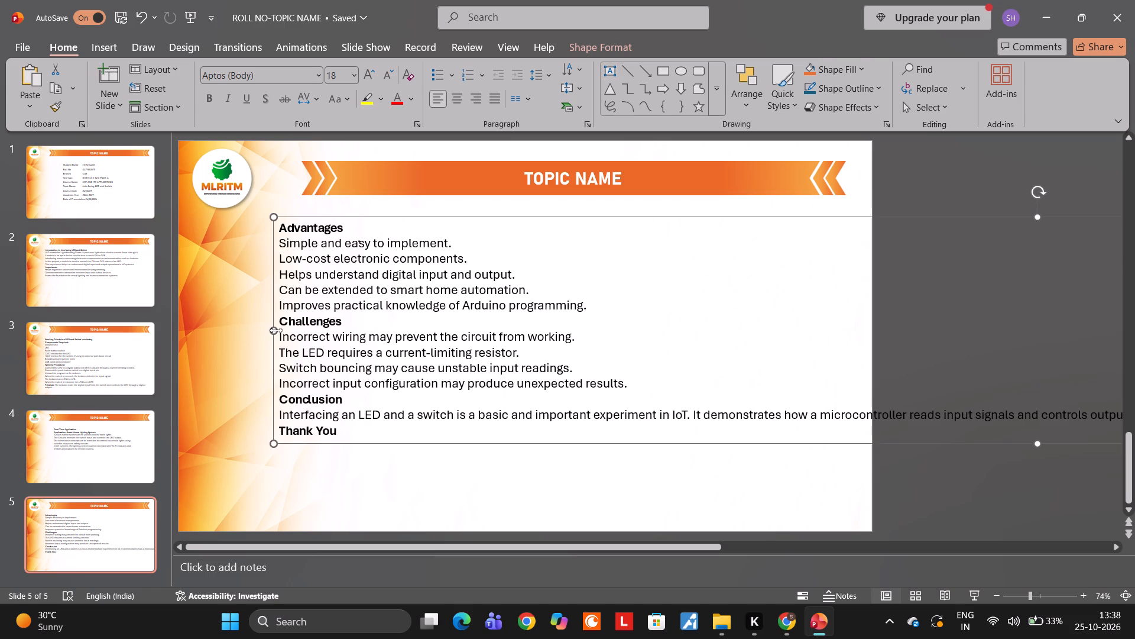
pyautogui.moveTo(275, 330); pyautogui.dragTo(178, 343)
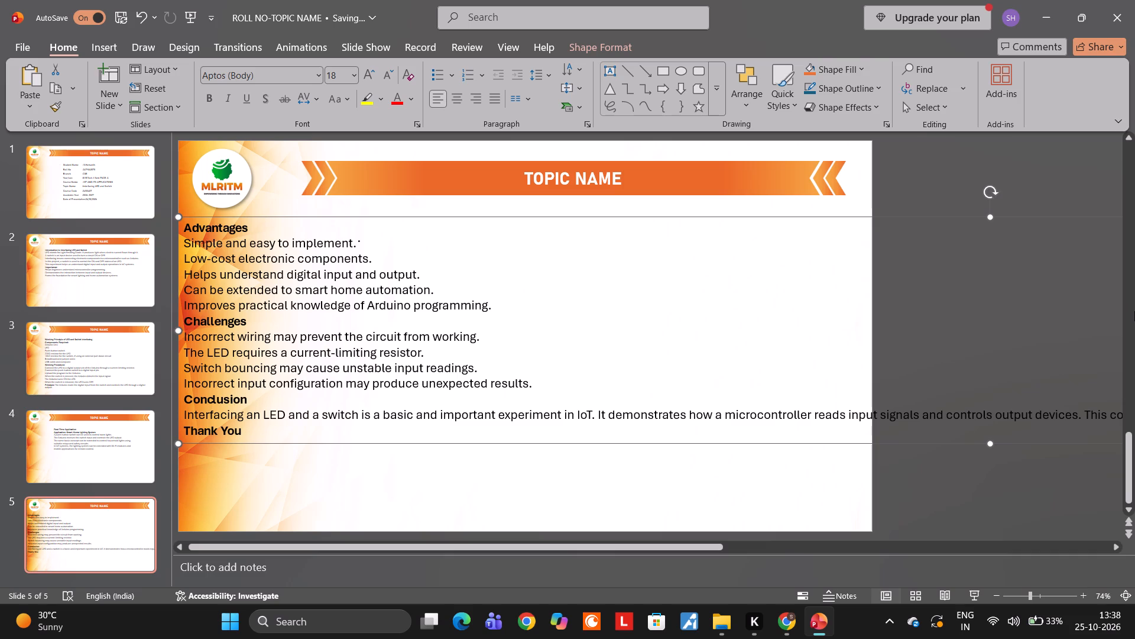
# Narrow slide 5's Advantages, Challenges and Conclusion text box from its outer side so the text wraps within the slide.
pyautogui.moveTo(1134, 311); pyautogui.dragTo(76, 519)
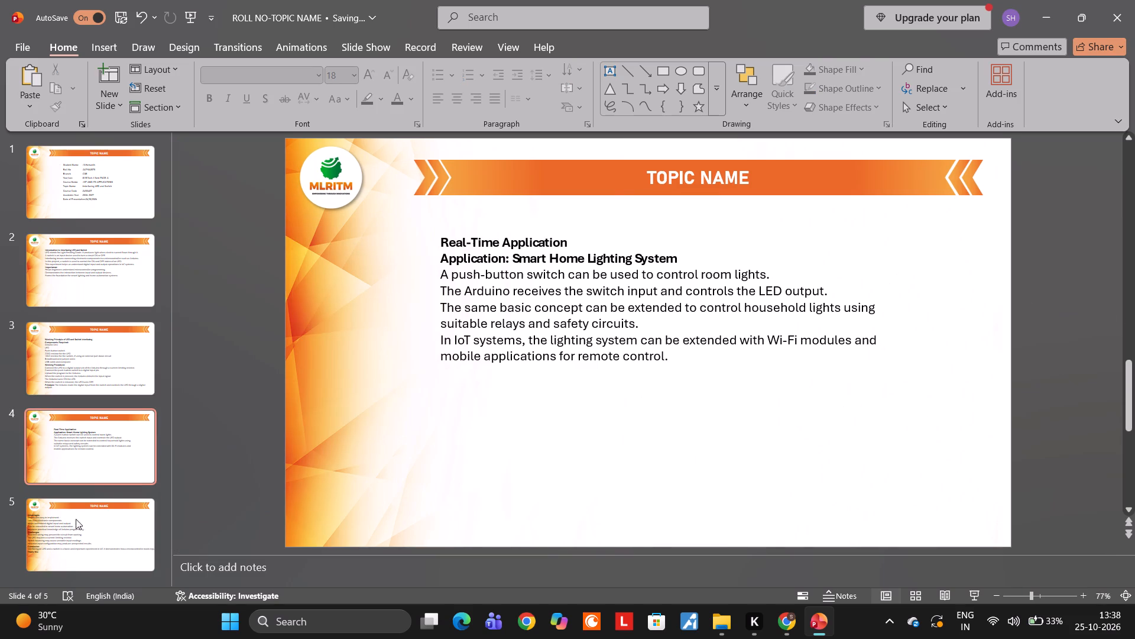
pyautogui.moveTo(76, 519); pyautogui.dragTo(80, 525)
pyautogui.click(80, 525)
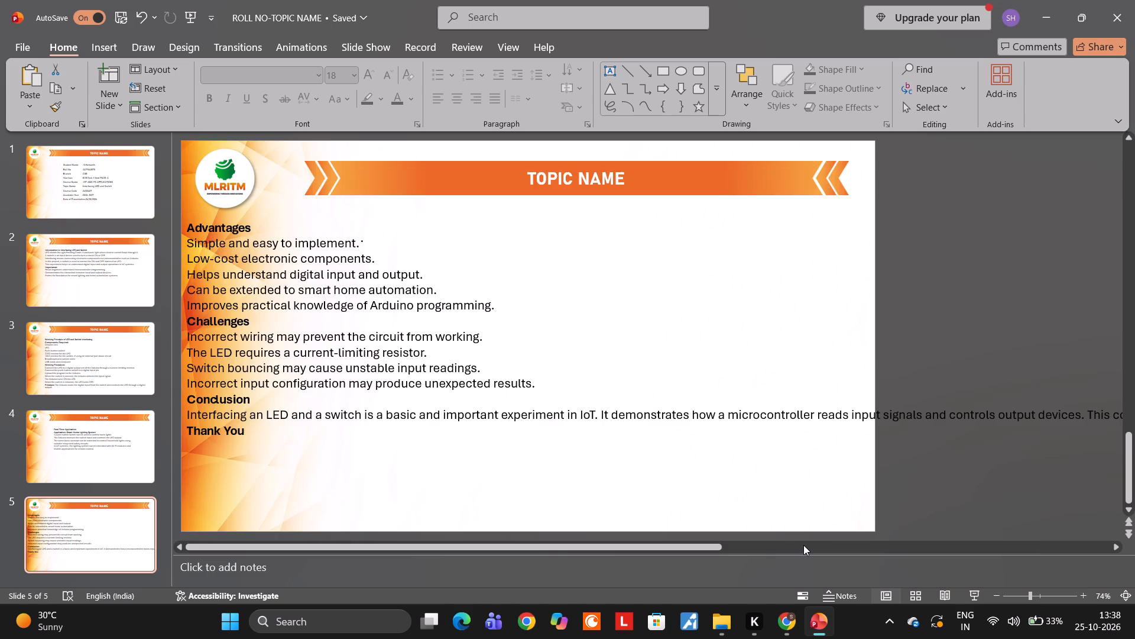
pyautogui.moveTo(803, 545); pyautogui.dragTo(1113, 346)
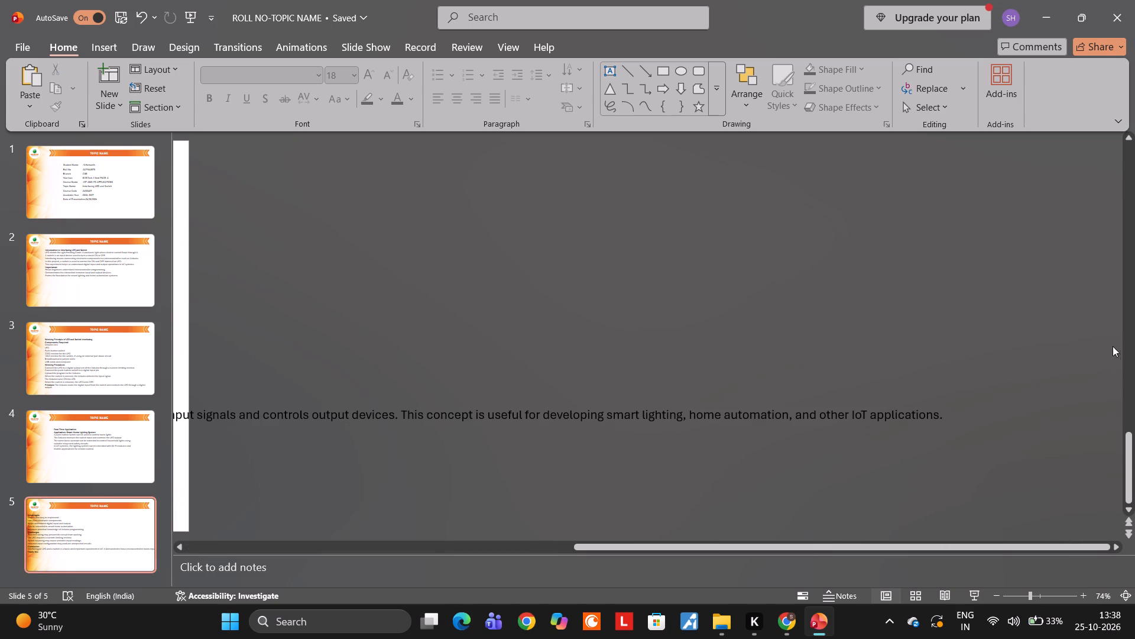
pyautogui.moveTo(1113, 346); pyautogui.dragTo(1115, 344)
pyautogui.click(1115, 344)
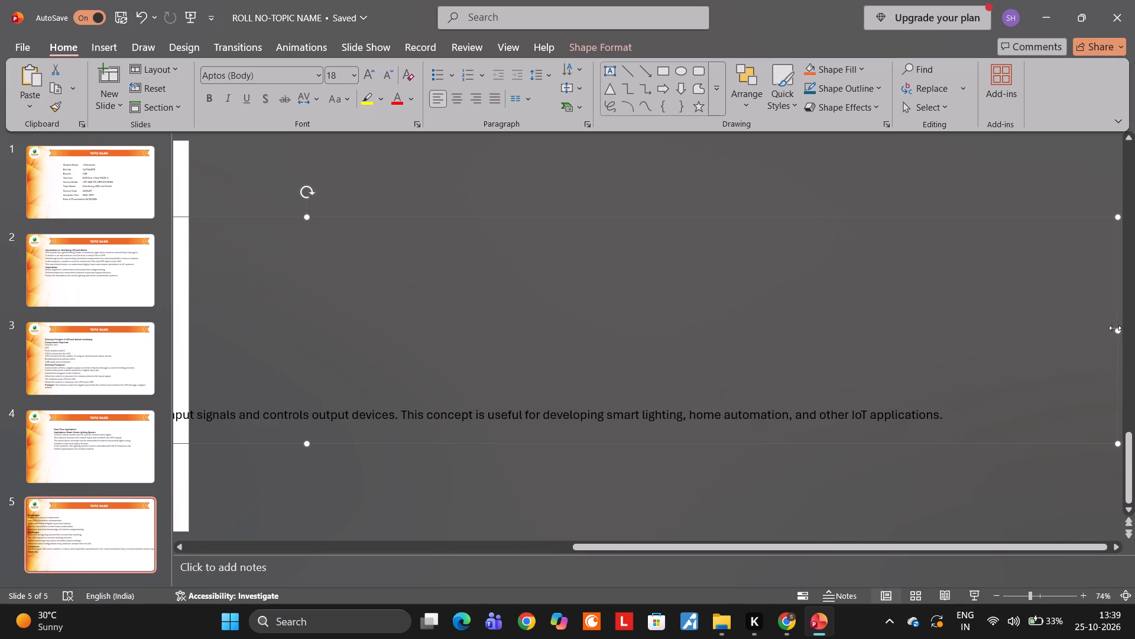
pyautogui.moveTo(1114, 330); pyautogui.dragTo(139, 511)
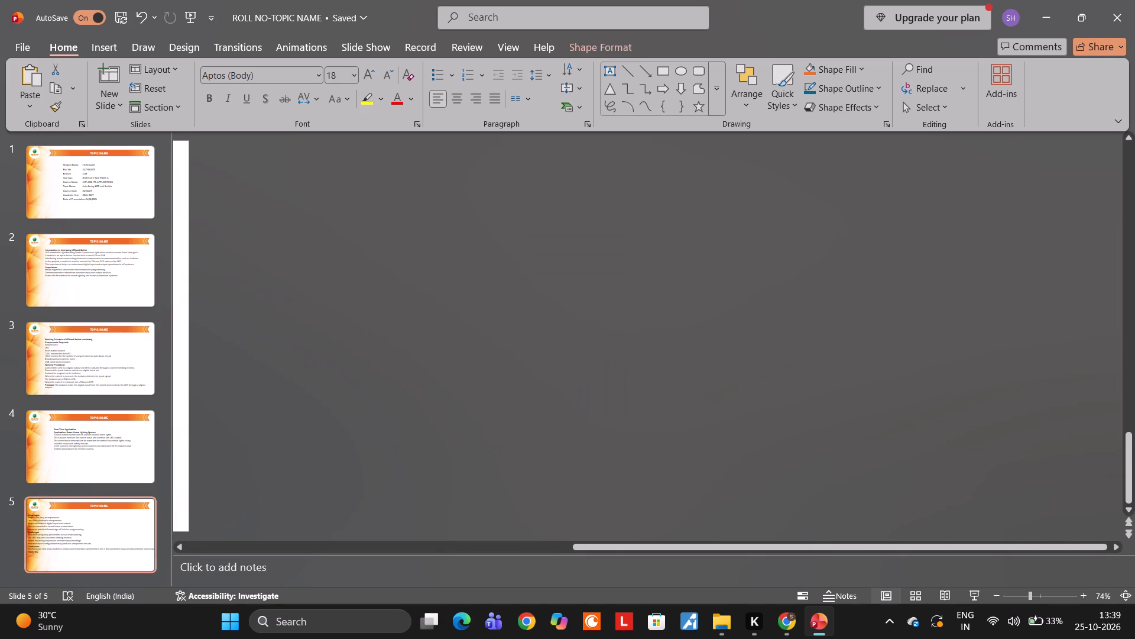
pyautogui.moveTo(139, 511); pyautogui.dragTo(103, 501)
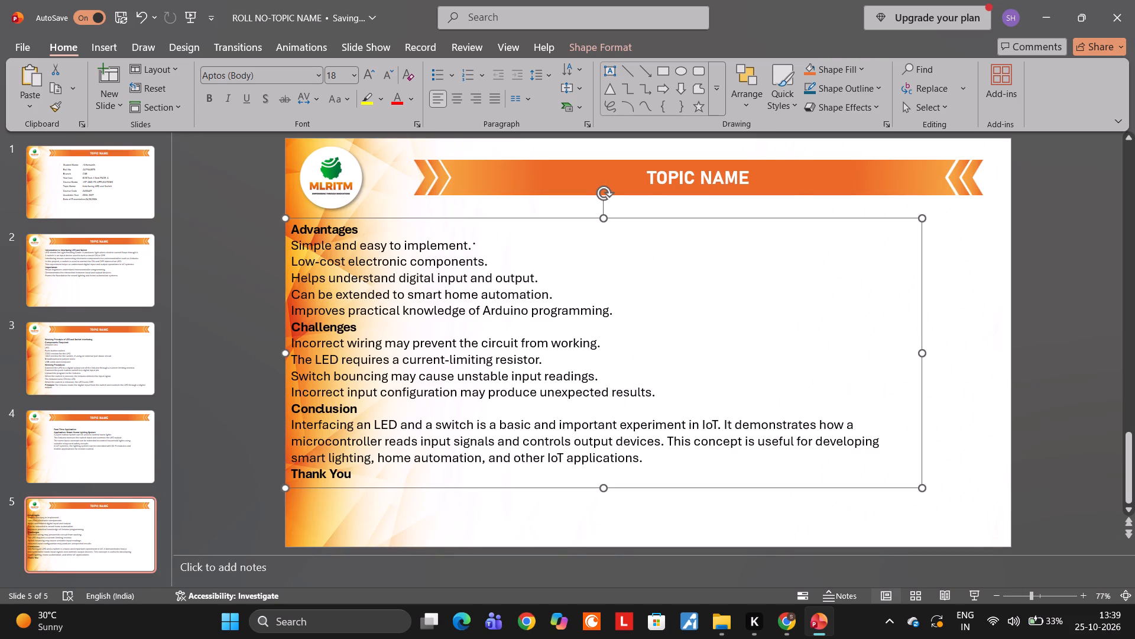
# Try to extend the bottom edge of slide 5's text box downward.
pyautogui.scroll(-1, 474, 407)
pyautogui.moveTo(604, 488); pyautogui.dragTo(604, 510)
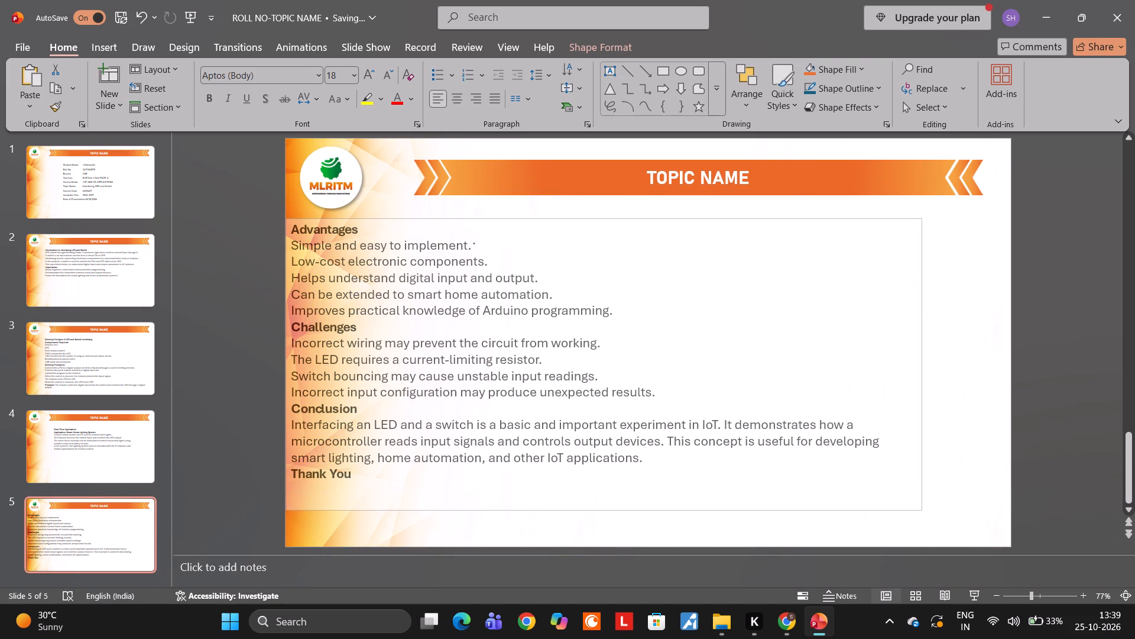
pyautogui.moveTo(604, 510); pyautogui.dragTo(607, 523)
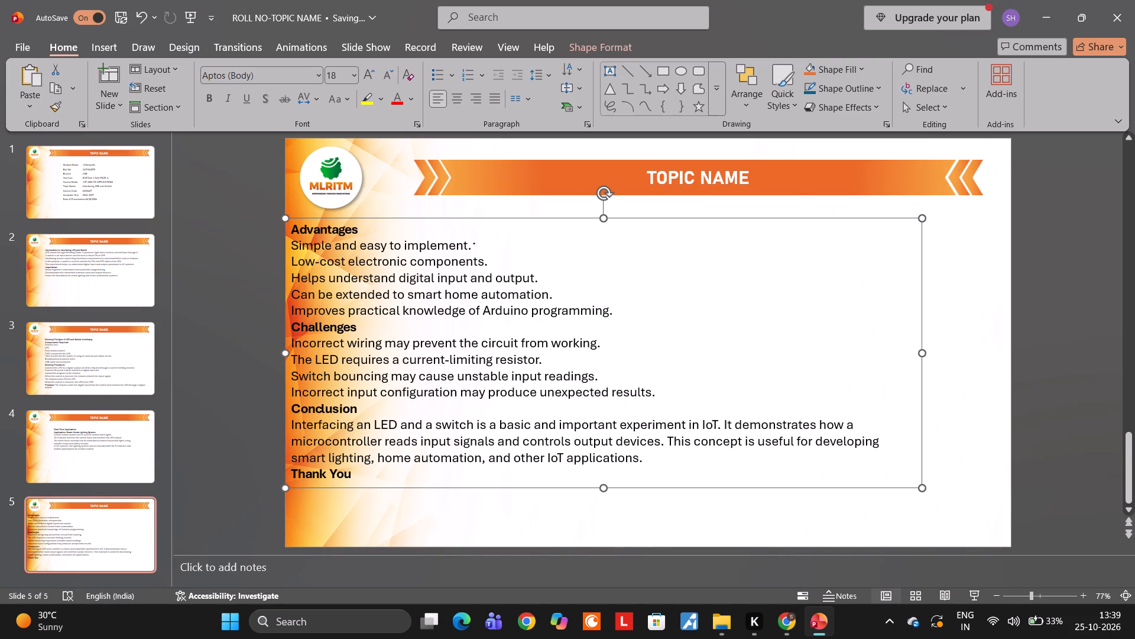
# Copy the "Thank You" line at the end of slide 5's text and remove it from the slide.
pyautogui.click(360, 474)
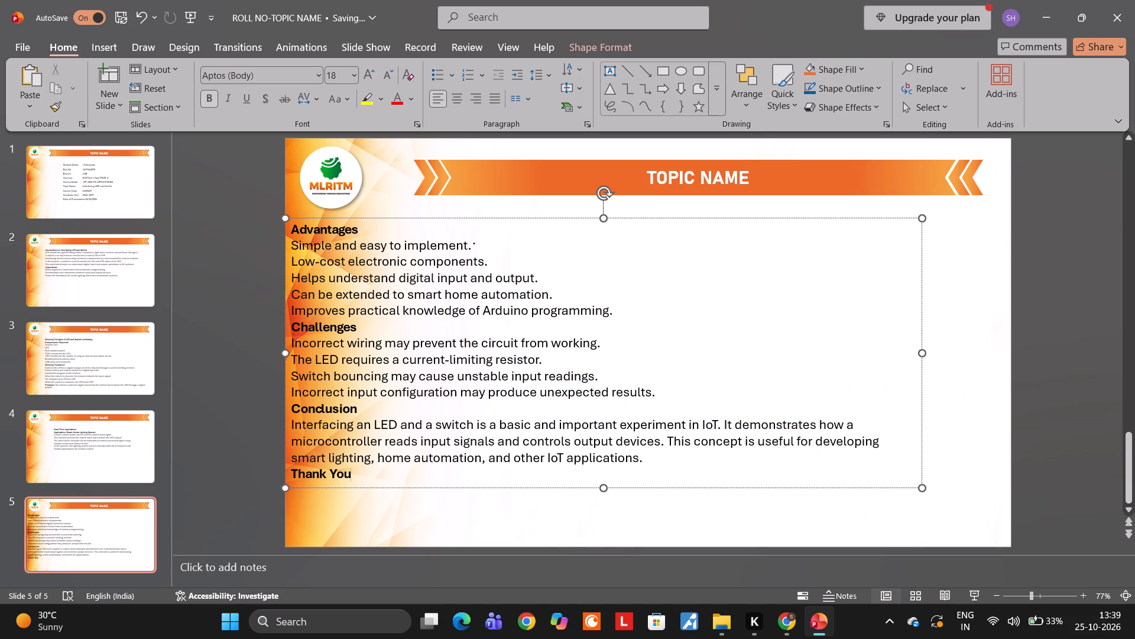
pyautogui.moveTo(355, 473); pyautogui.dragTo(294, 471)
pyautogui.hotkey('ctrl', 'c')
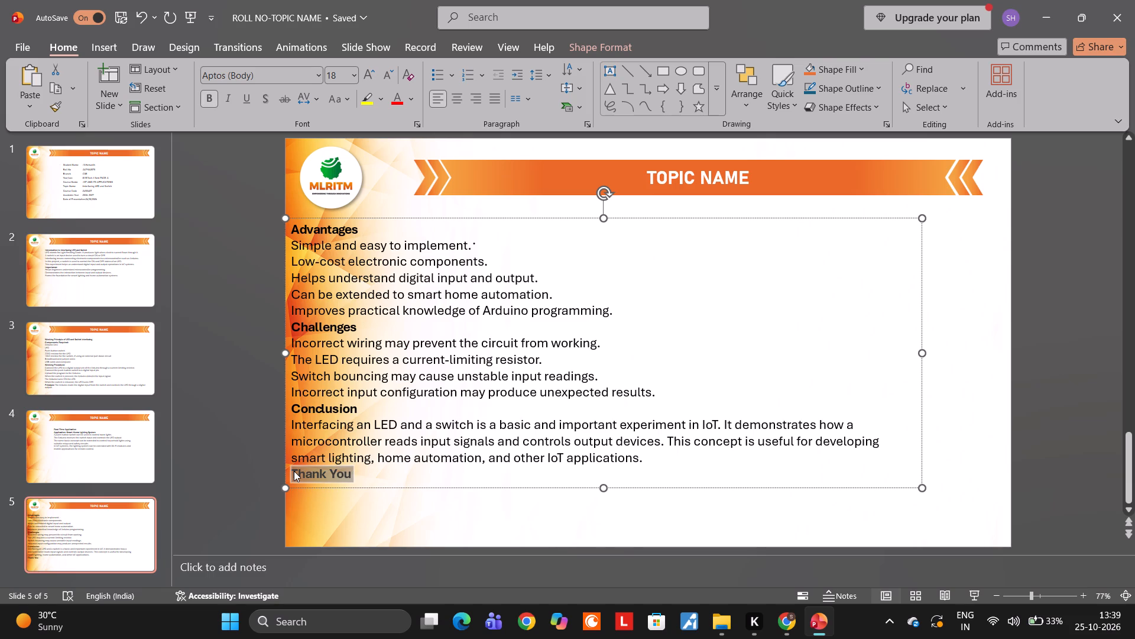
pyautogui.press('BackSpace')
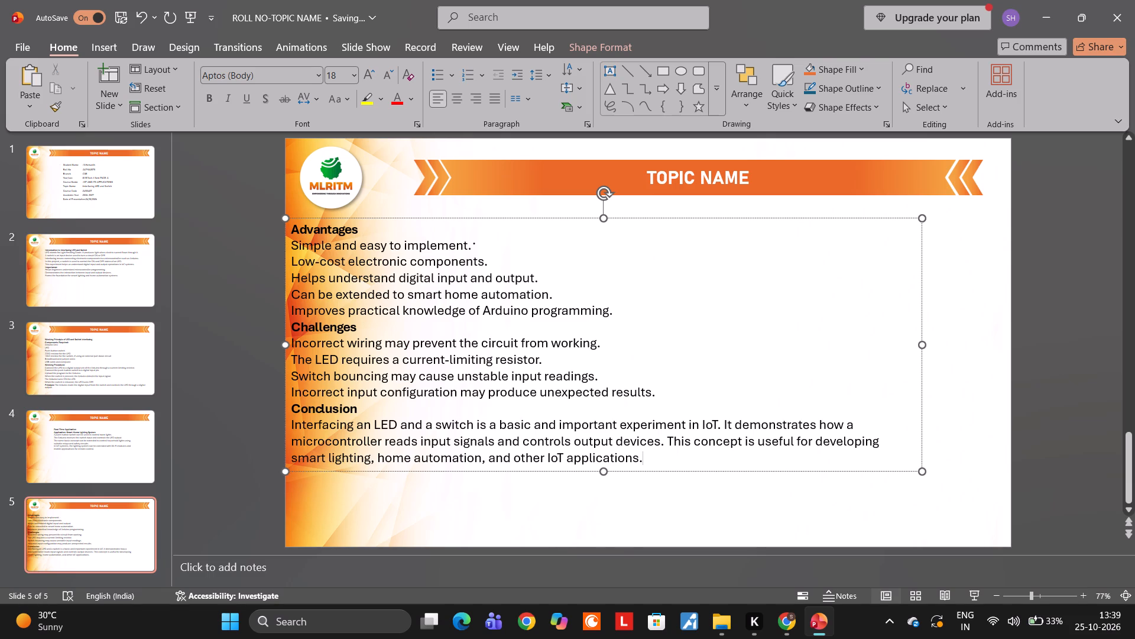
# Pull the left edge of slide 5's text box inward, away from the slide's orange decorative border.
pyautogui.moveTo(281, 347); pyautogui.dragTo(292, 344)
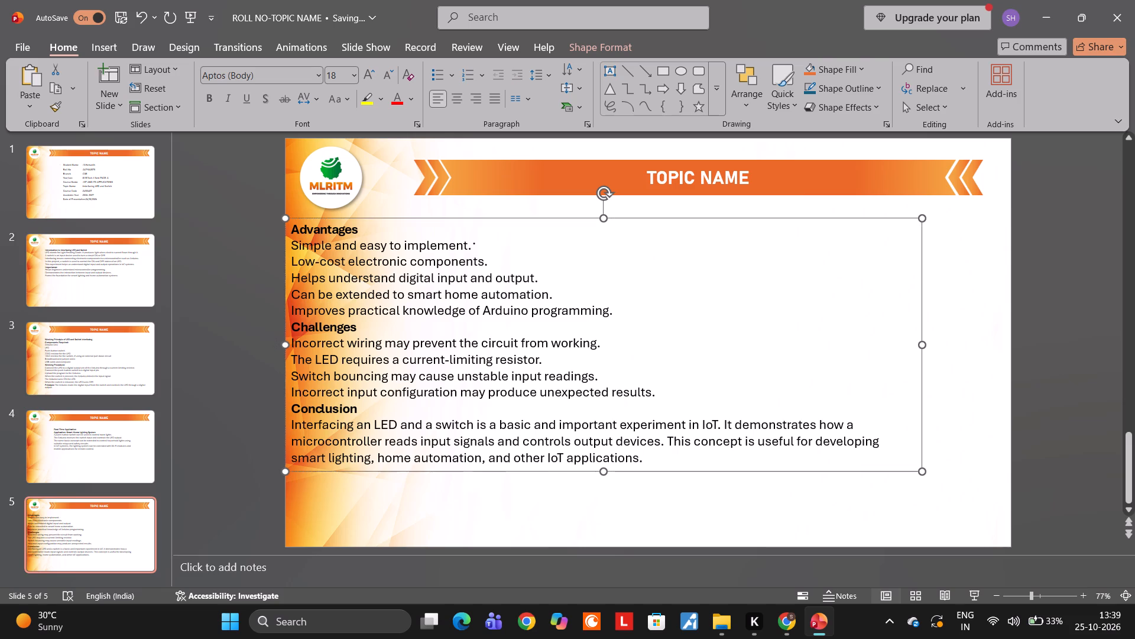
pyautogui.moveTo(292, 344); pyautogui.dragTo(348, 351)
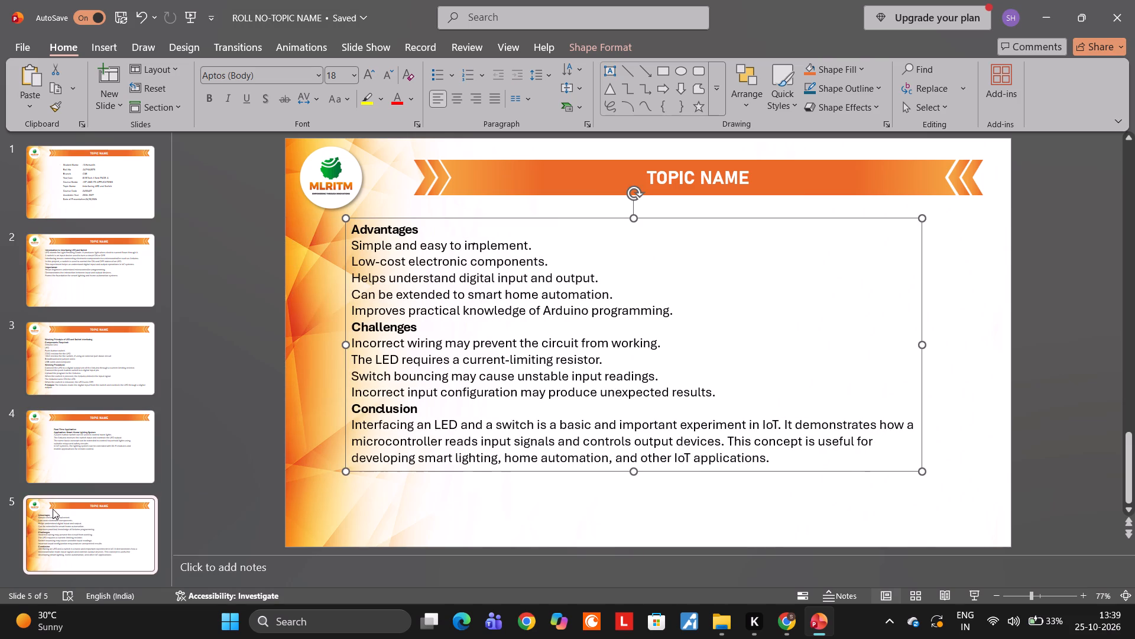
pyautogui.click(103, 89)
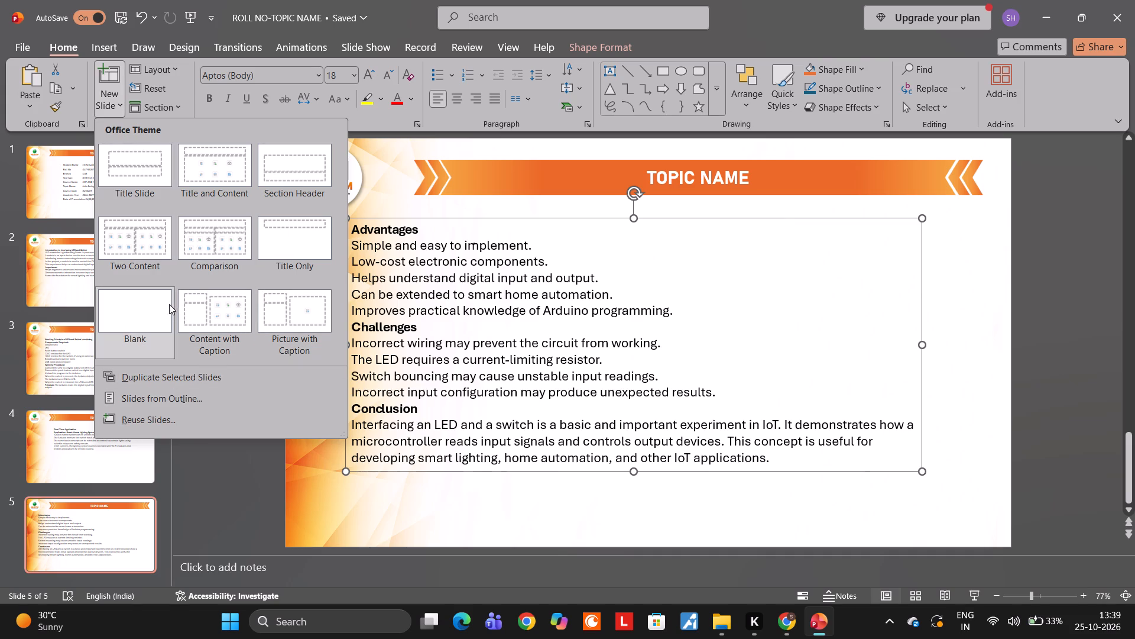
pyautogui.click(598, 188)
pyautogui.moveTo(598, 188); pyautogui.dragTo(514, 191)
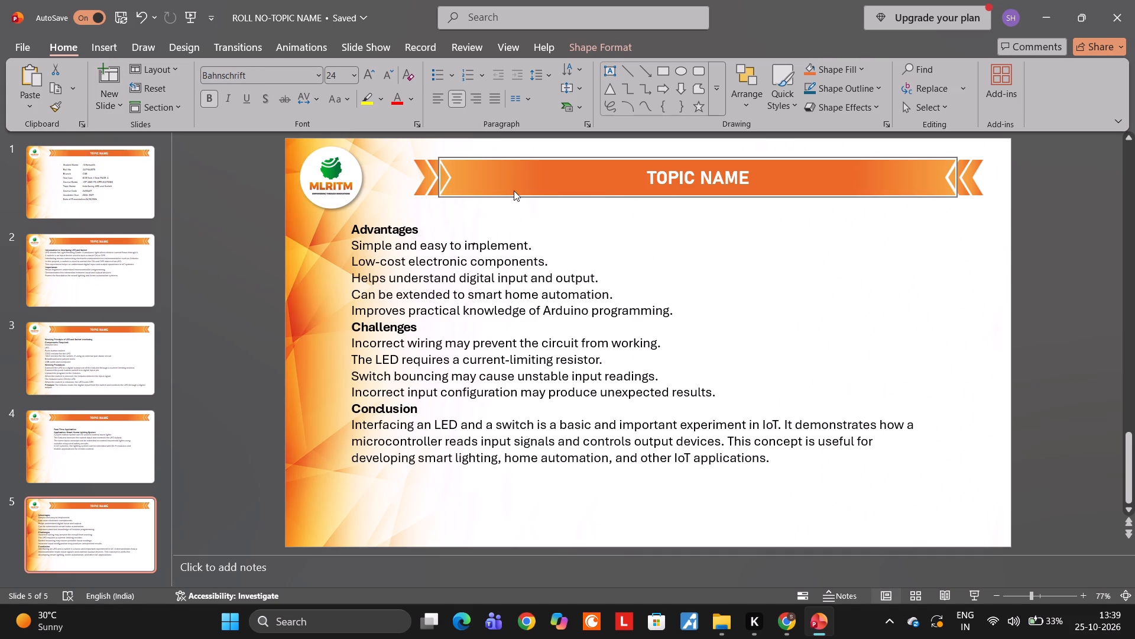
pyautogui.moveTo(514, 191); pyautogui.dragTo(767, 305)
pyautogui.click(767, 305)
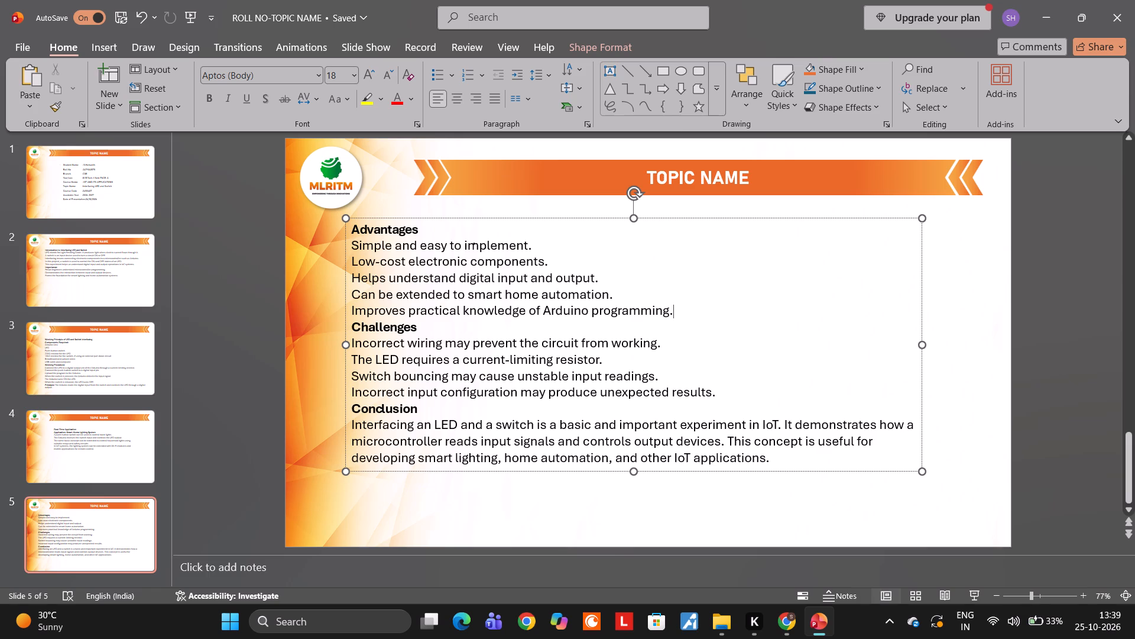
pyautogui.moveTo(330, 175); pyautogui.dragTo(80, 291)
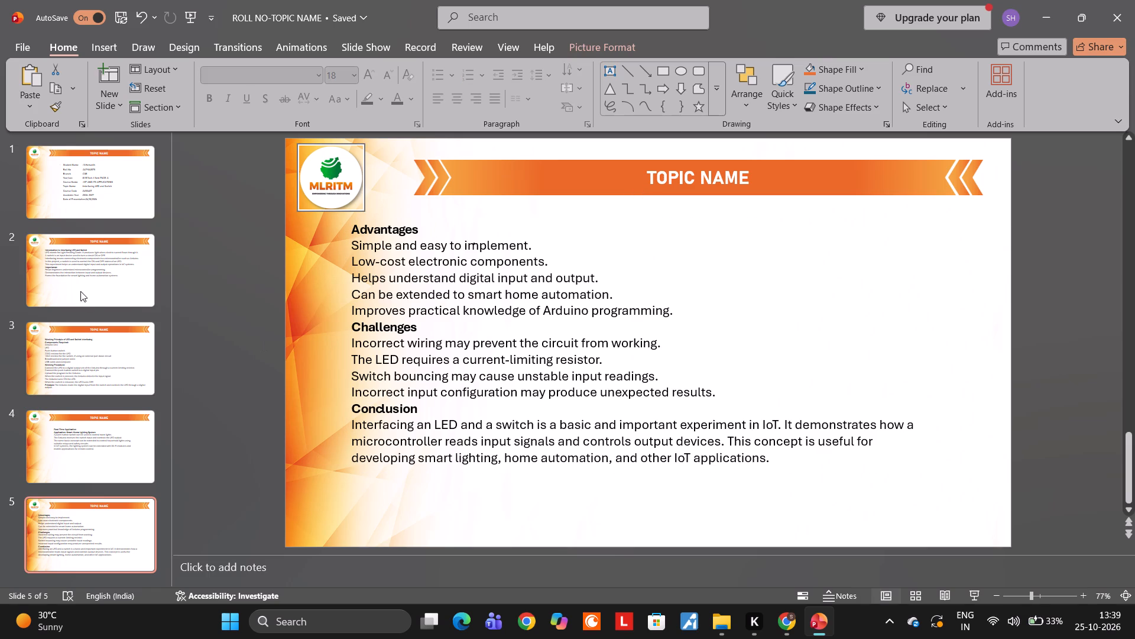
# Copy slide 2, add a new slide below it, and paste the copied slide after the new one.
pyautogui.moveTo(80, 291); pyautogui.dragTo(121, 251)
pyautogui.click(121, 251)
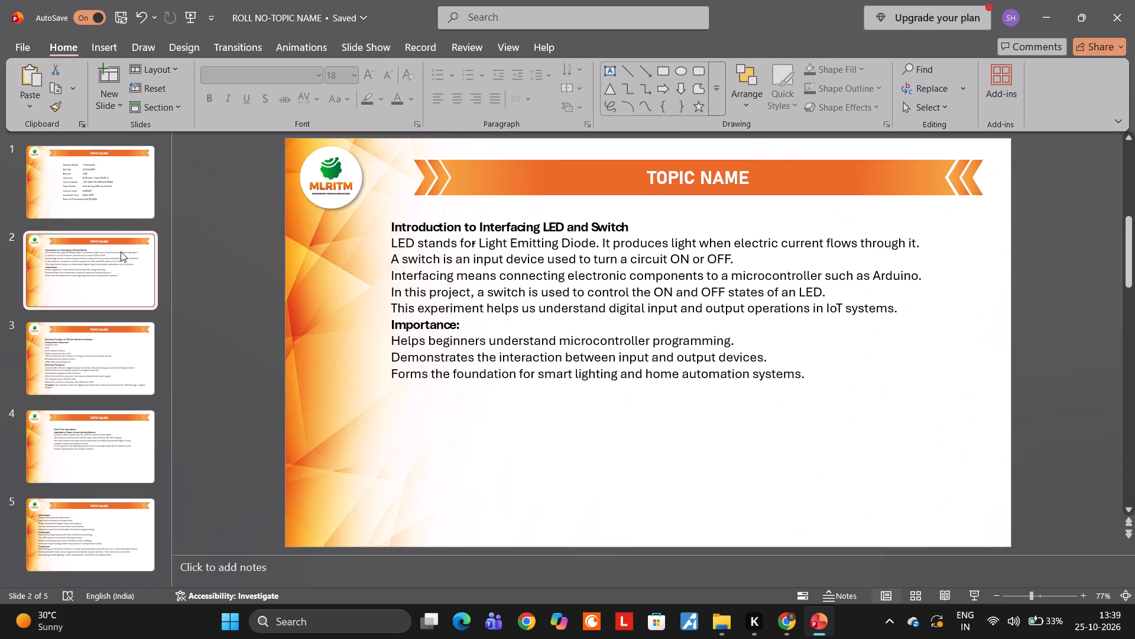
pyautogui.hotkey('ctrl', 'c')
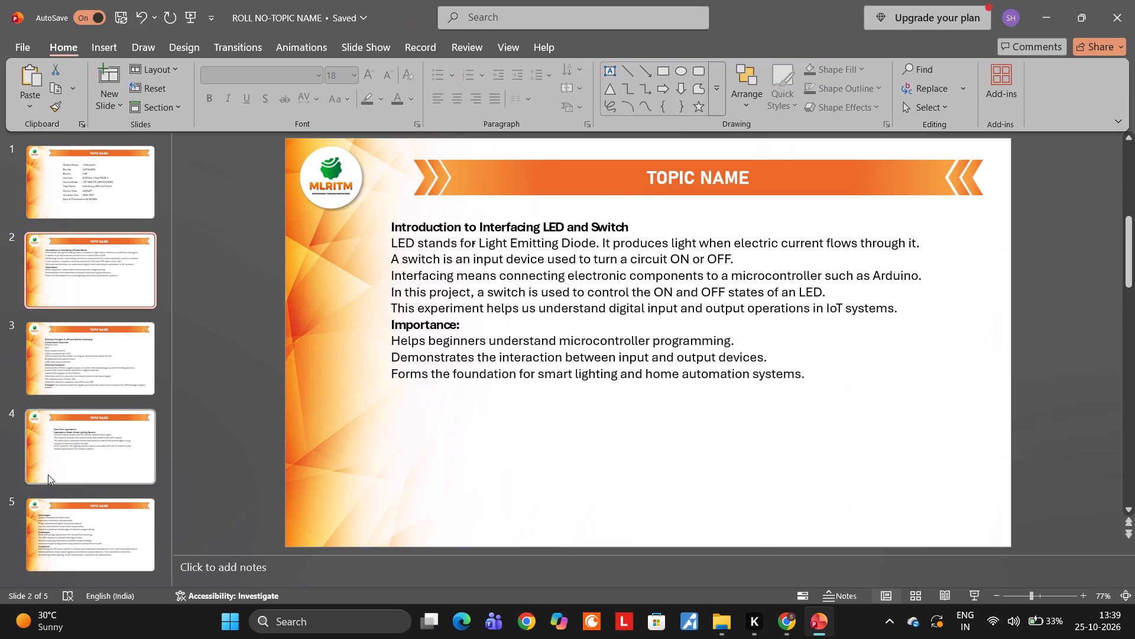
pyautogui.scroll(-4, 48, 475)
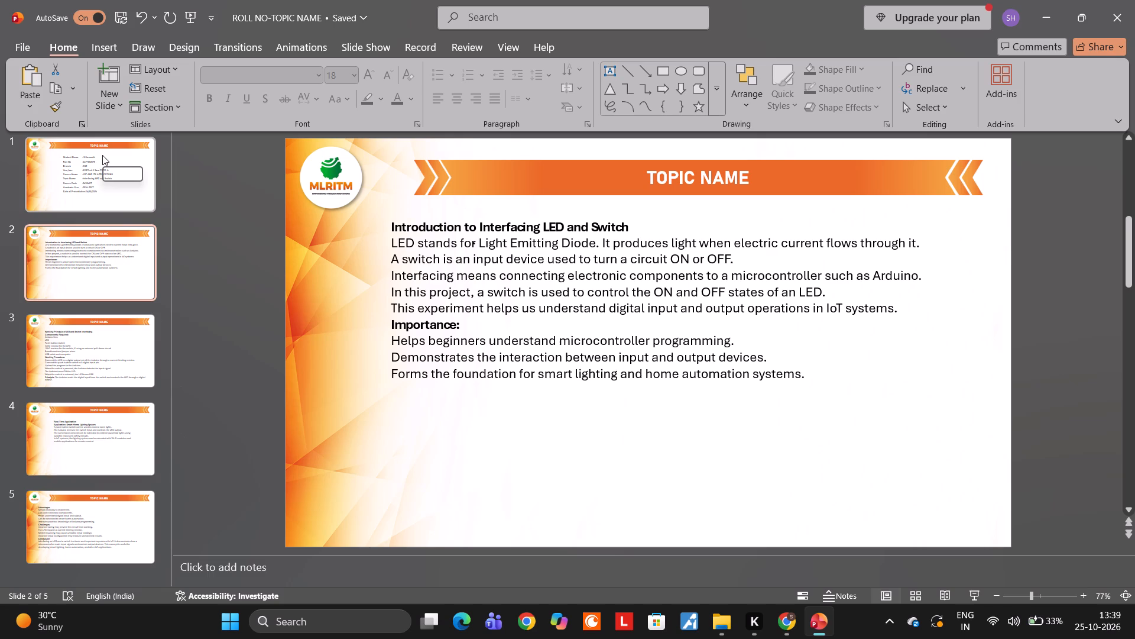
pyautogui.click(104, 66)
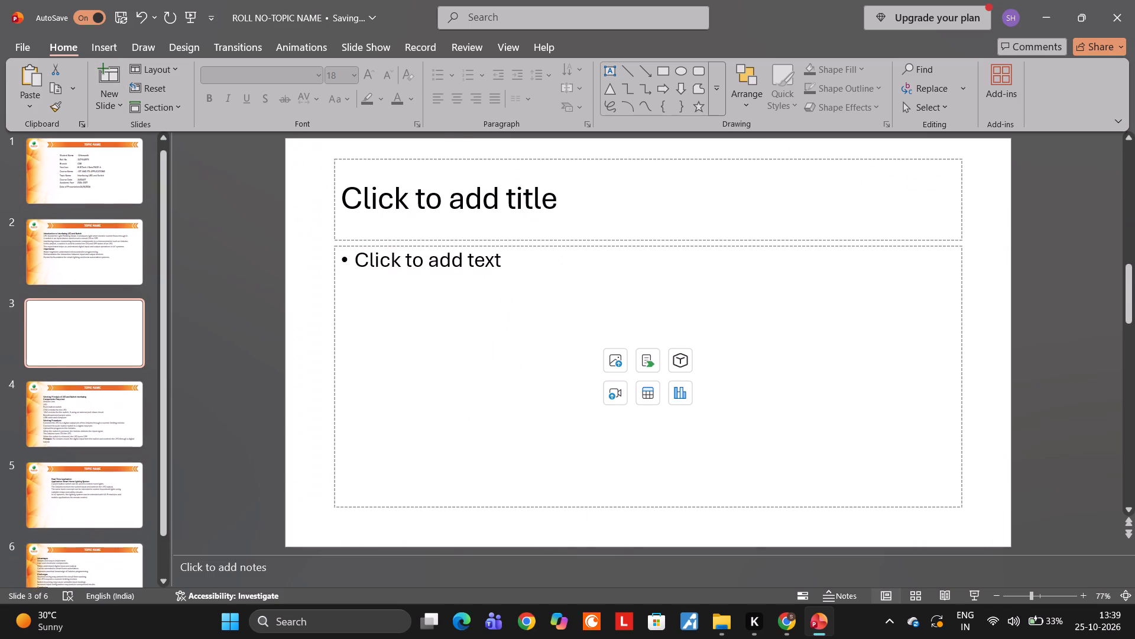
pyautogui.click(406, 285)
pyautogui.hotkey('ctrl', 'v')
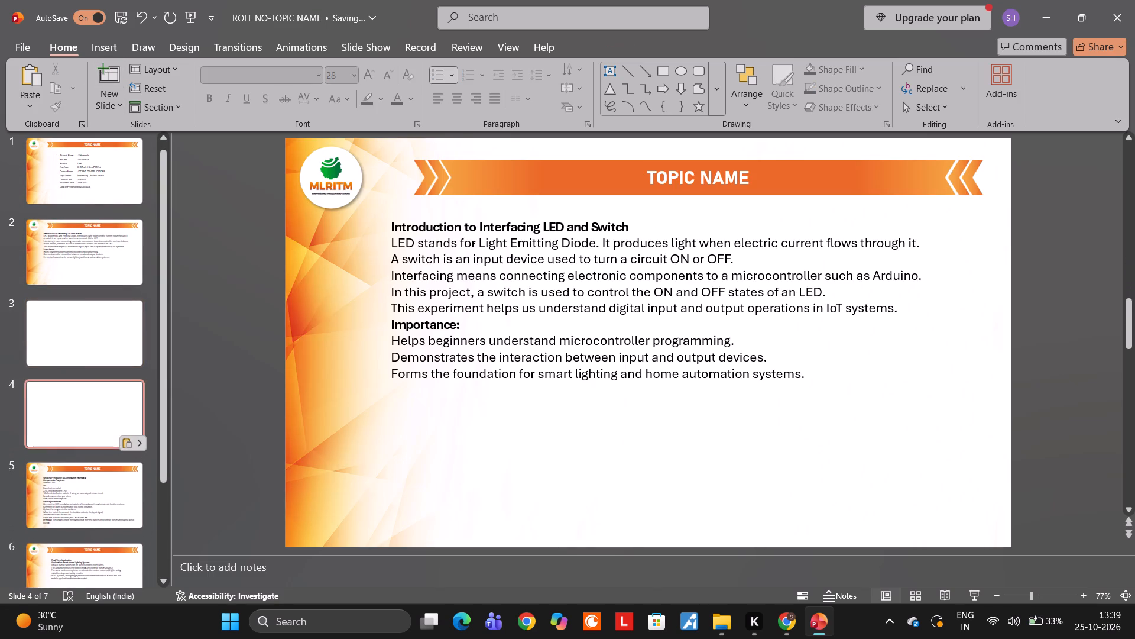
# Delete the blank slide 3 from the presentation.
pyautogui.click(86, 345)
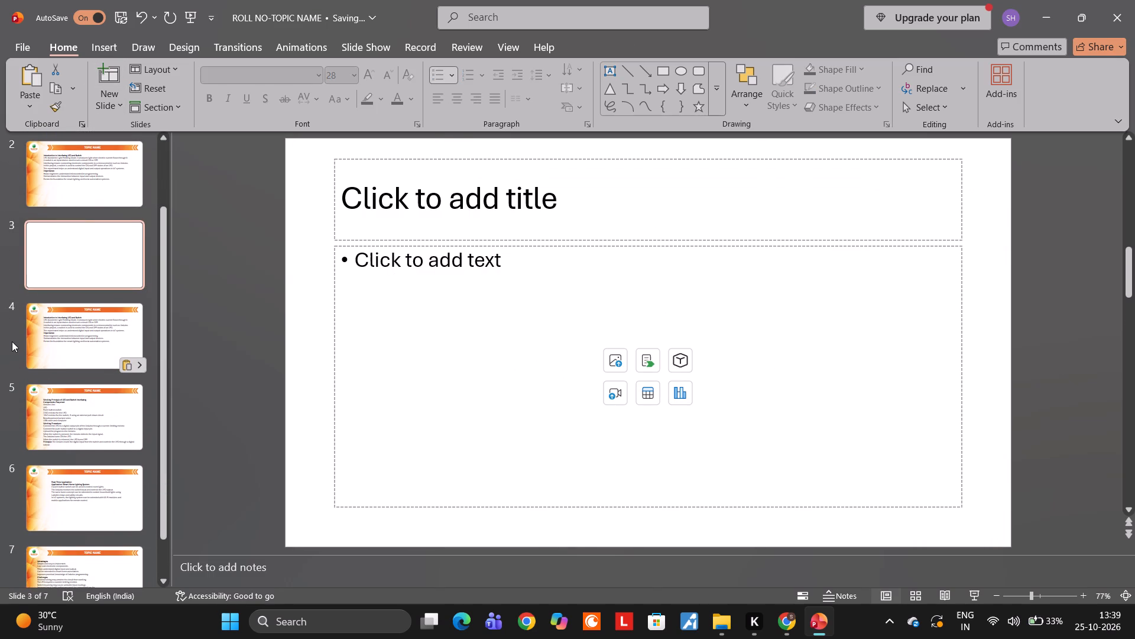
pyautogui.scroll(-3, 12, 341)
pyautogui.scroll(2, 12, 341)
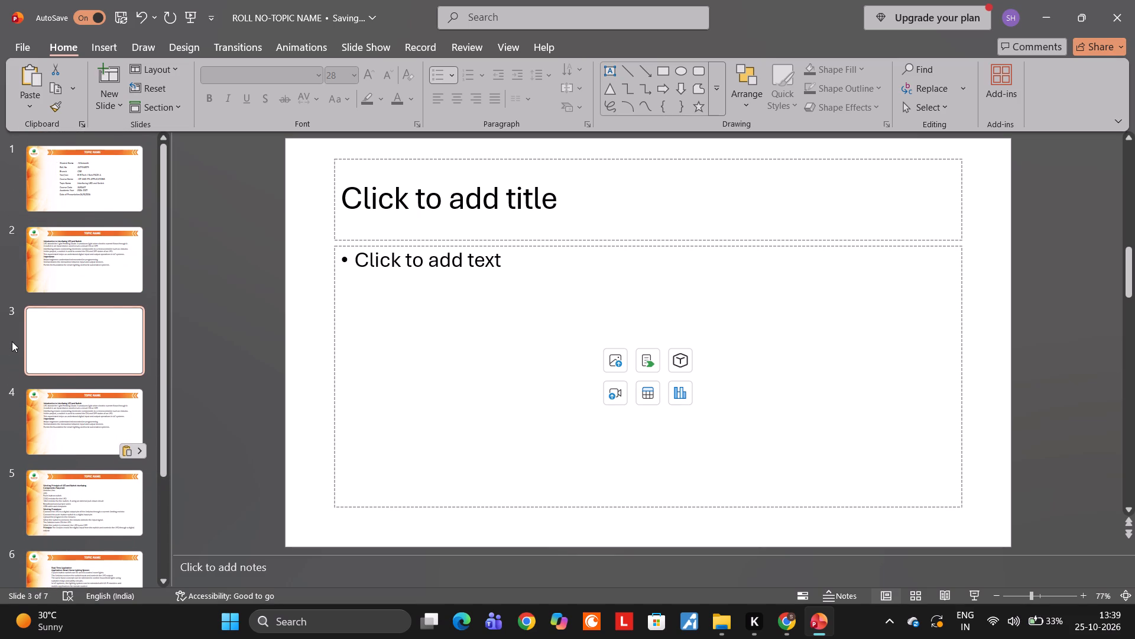
pyautogui.click(106, 348)
pyautogui.click(101, 337)
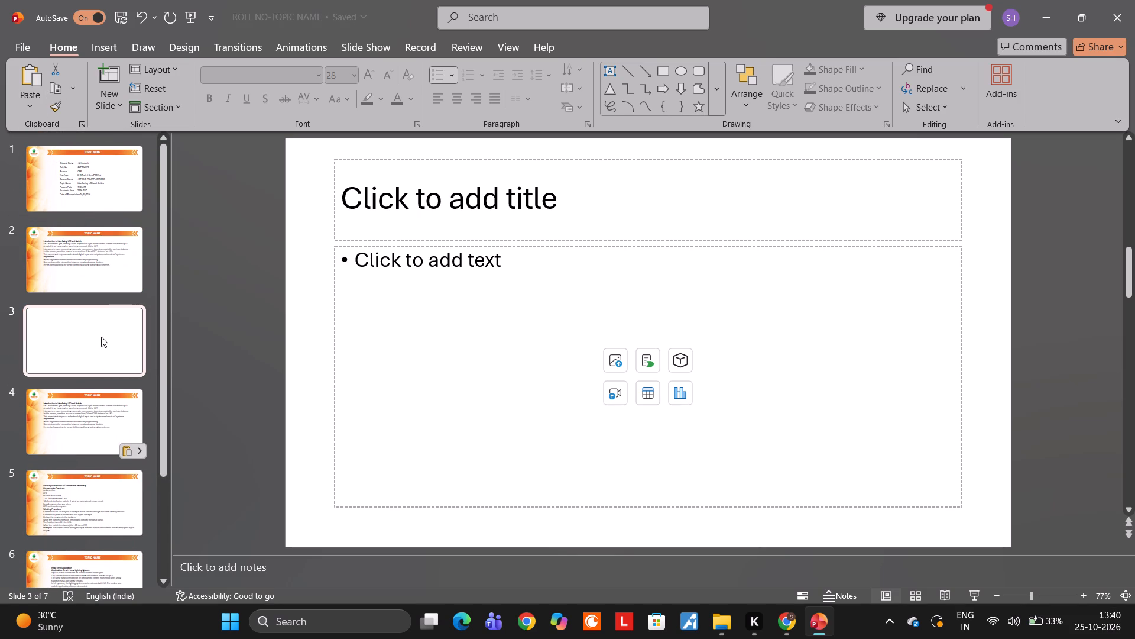
pyautogui.rightClick(101, 337)
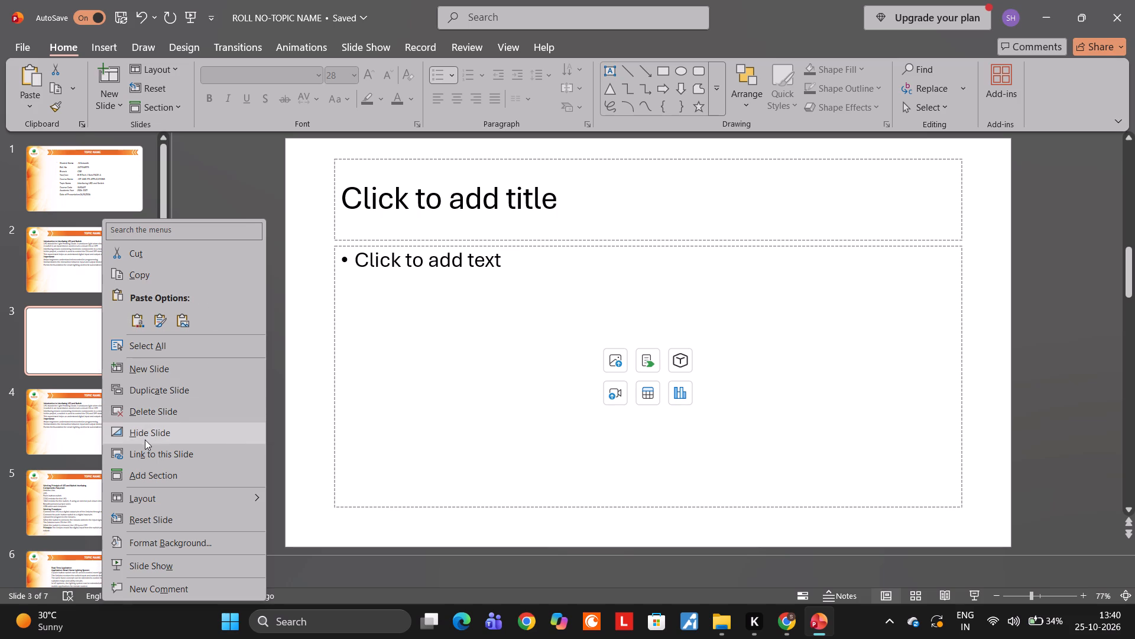
pyautogui.click(171, 414)
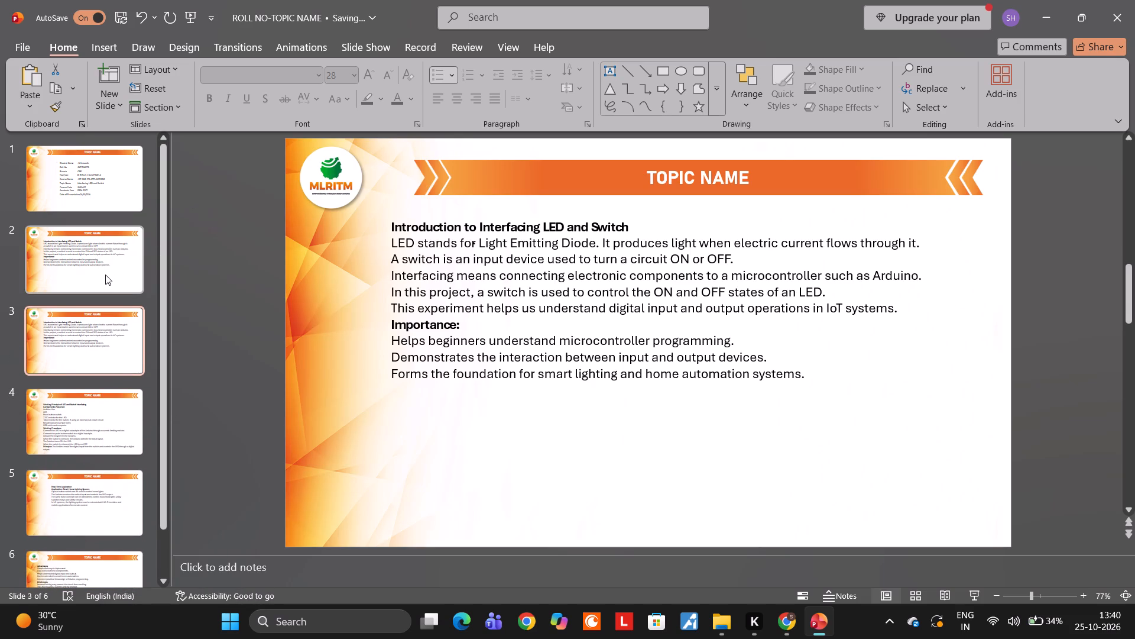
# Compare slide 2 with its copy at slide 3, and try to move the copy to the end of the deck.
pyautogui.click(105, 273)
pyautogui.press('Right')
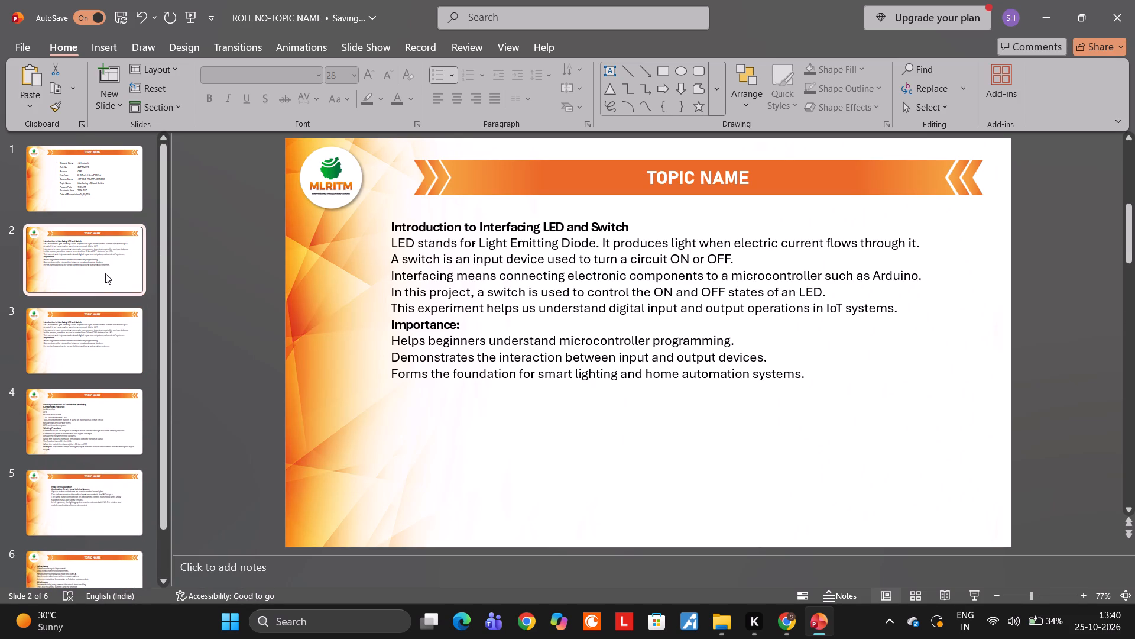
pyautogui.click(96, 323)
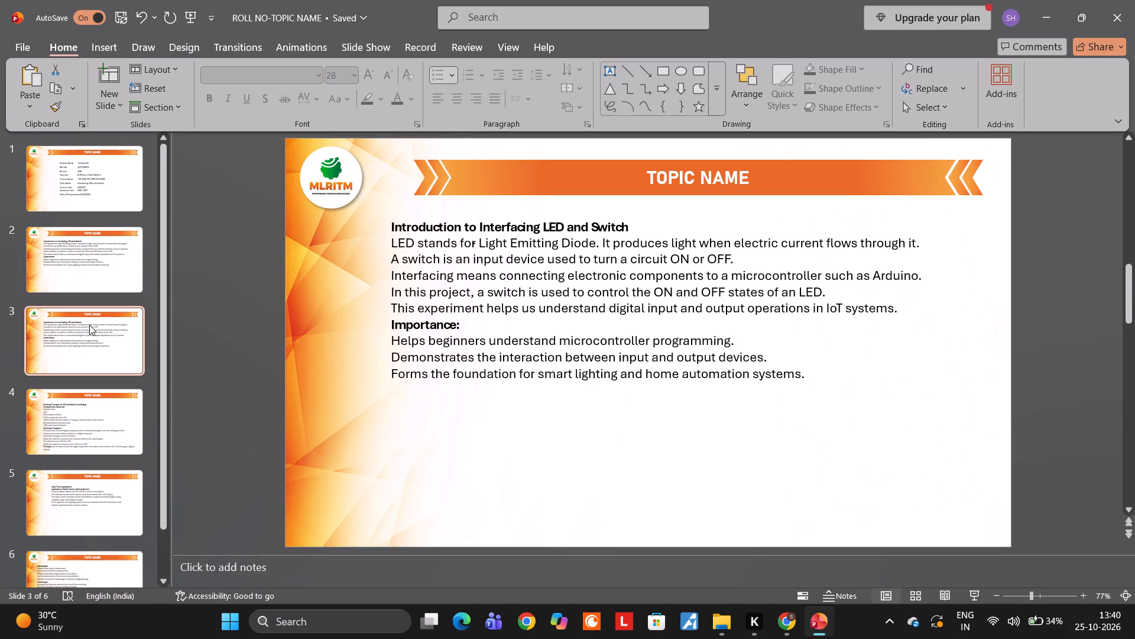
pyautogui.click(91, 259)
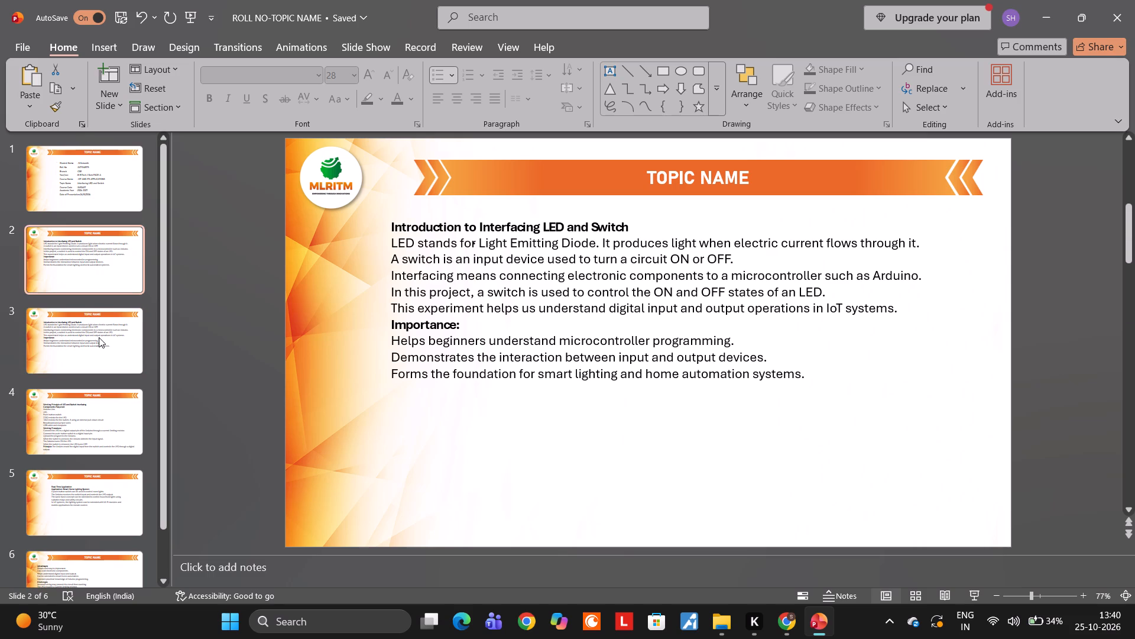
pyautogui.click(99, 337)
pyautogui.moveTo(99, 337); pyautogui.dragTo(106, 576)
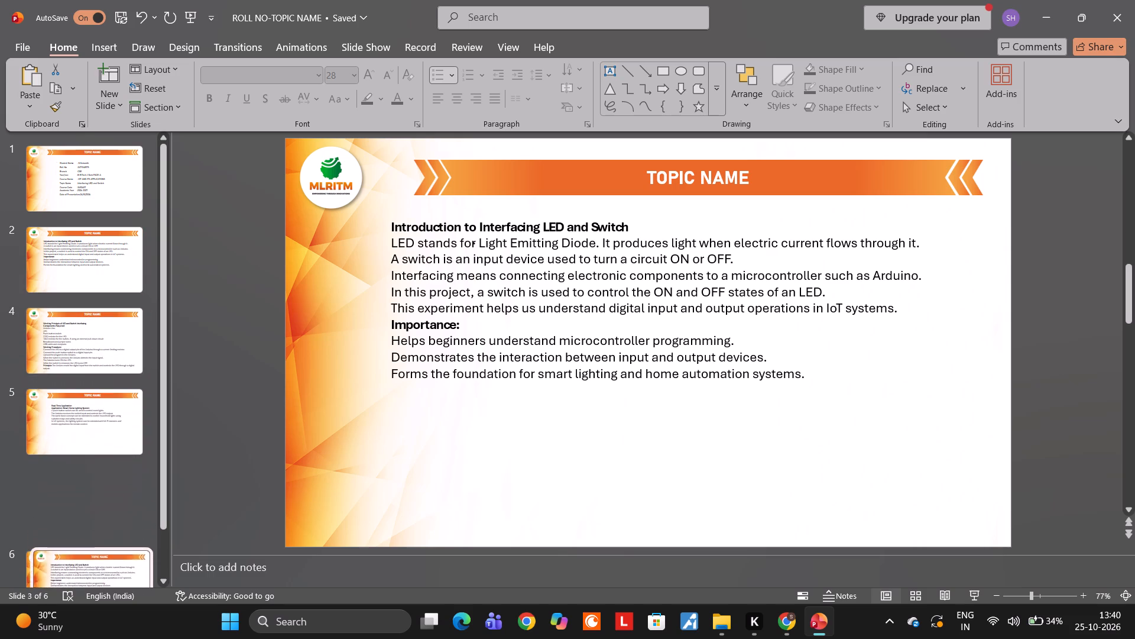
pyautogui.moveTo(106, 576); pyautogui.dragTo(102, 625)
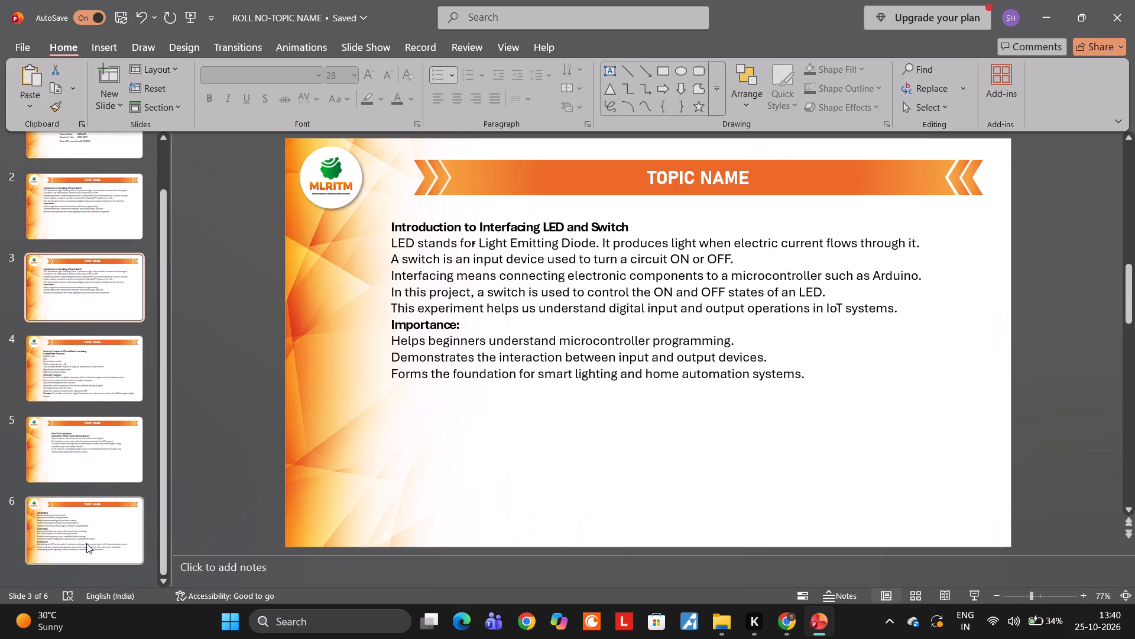
# Move the duplicate introduction slide from position 3 to the end of the deck, after the Advantages and Conclusion slide.
pyautogui.click(86, 543)
pyautogui.click(72, 435)
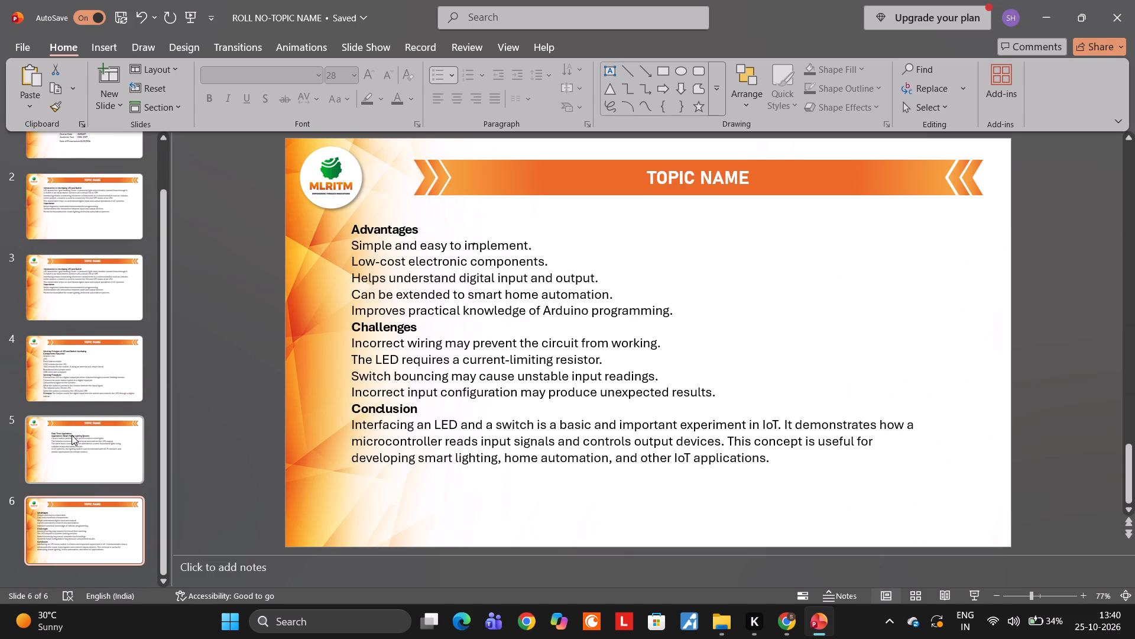
pyautogui.click(80, 387)
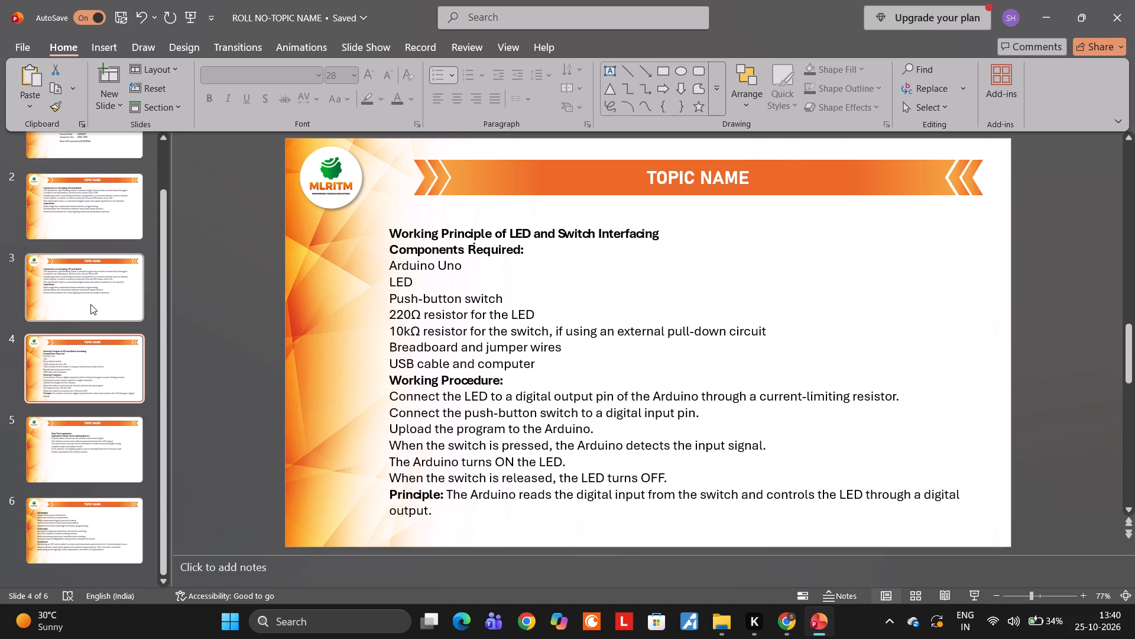
pyautogui.click(83, 264)
pyautogui.moveTo(83, 264); pyautogui.dragTo(80, 428)
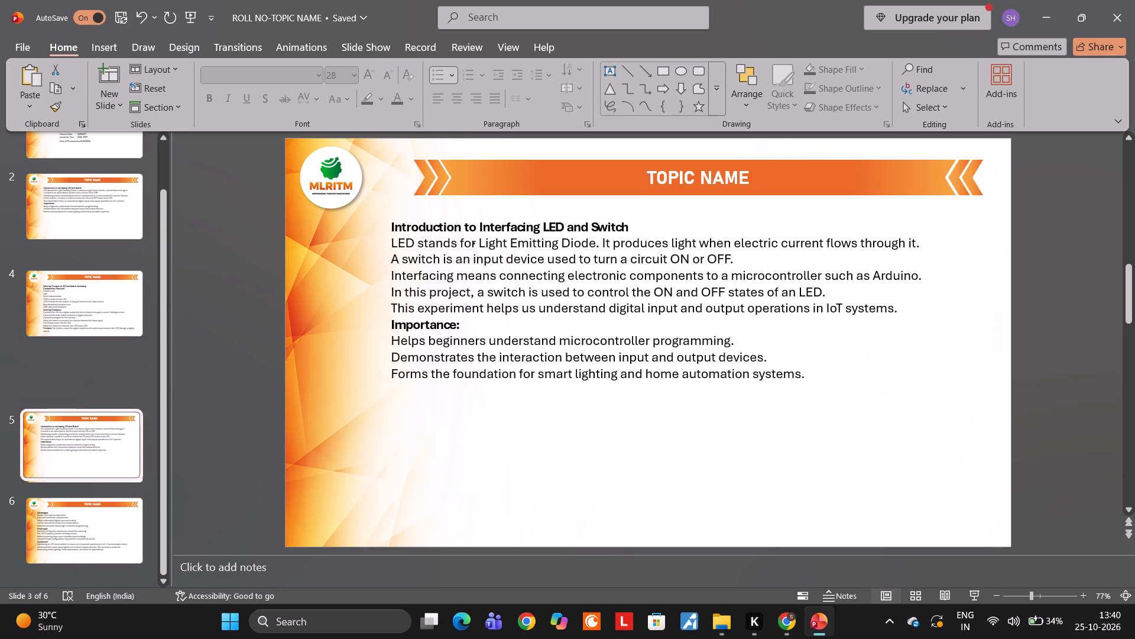
pyautogui.moveTo(80, 428); pyautogui.dragTo(84, 536)
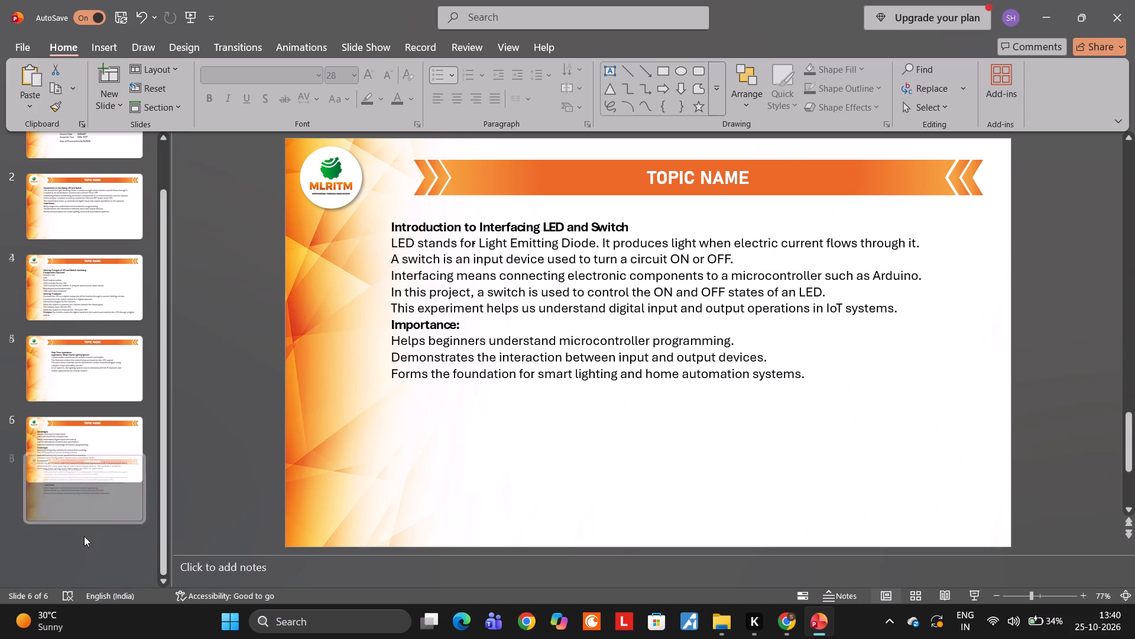
# Look through slides 1 to 6 to check the content and the new slide order.
pyautogui.click(72, 444)
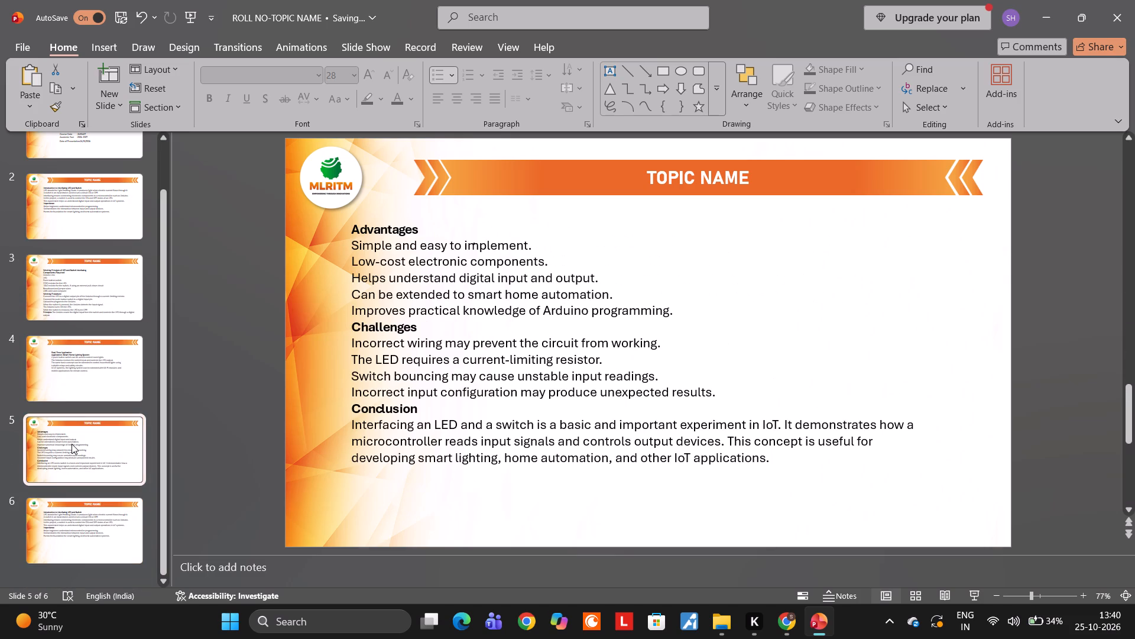
pyautogui.press('Left')
pyautogui.press('Left')
pyautogui.press('Up')
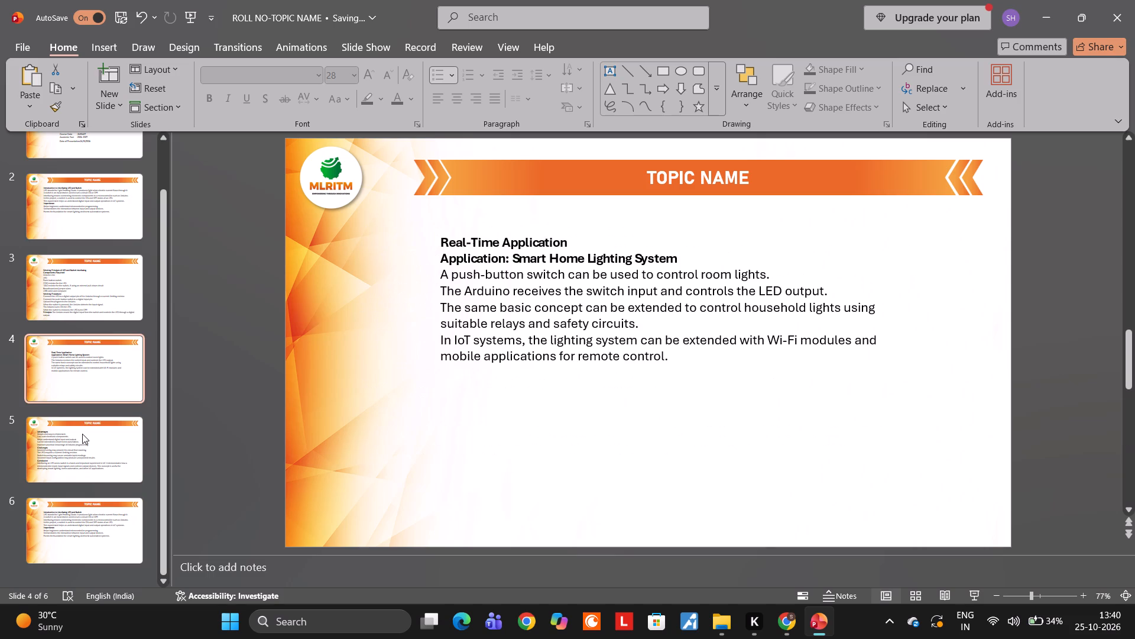
pyautogui.press('Up')
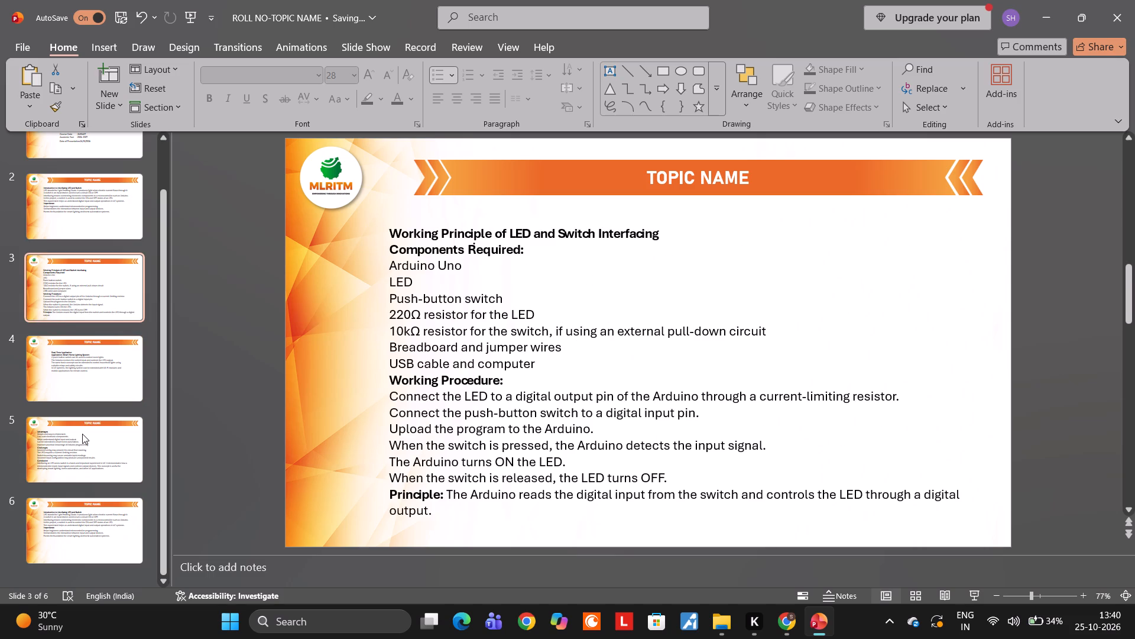
pyautogui.press('Up')
pyautogui.press('Up')
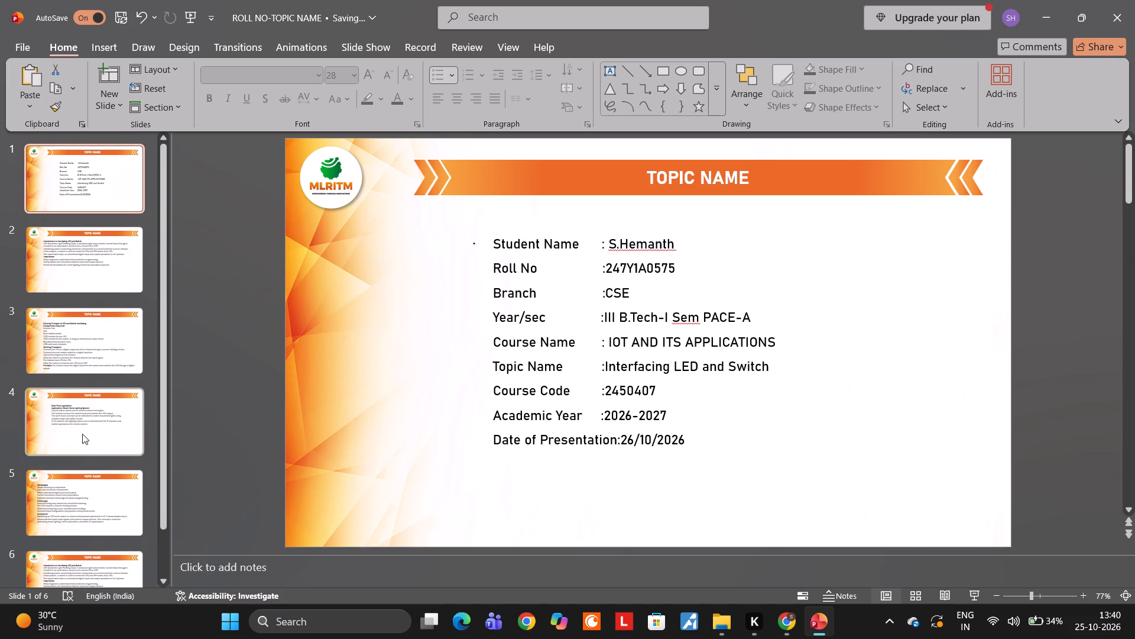
pyautogui.press('Up')
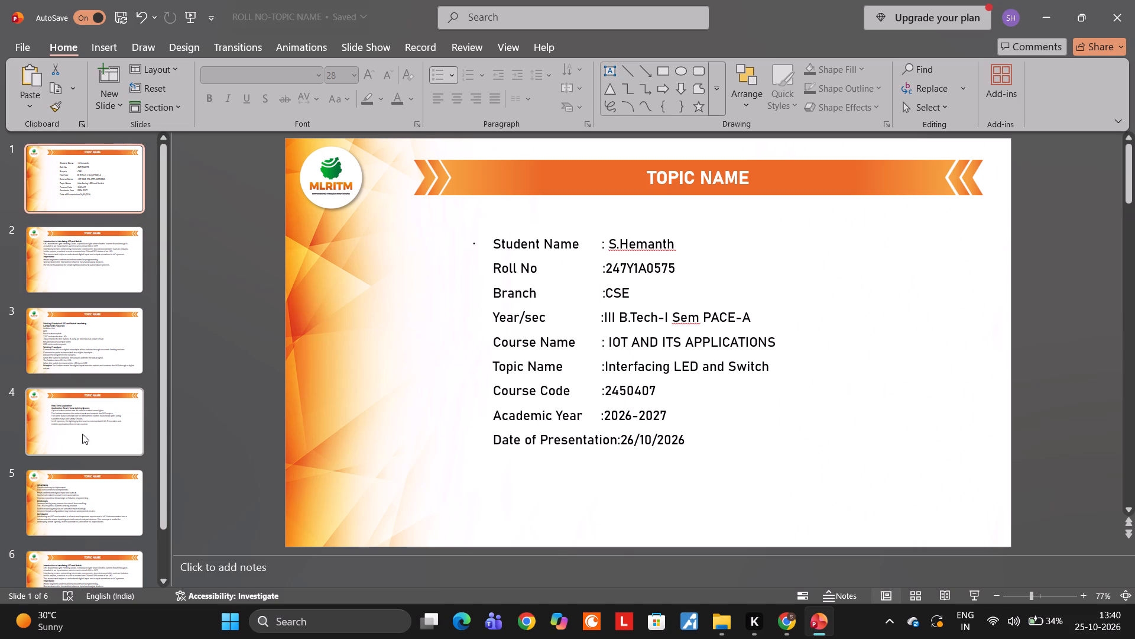
pyautogui.press('Down')
pyautogui.press('Down')
pyautogui.press('Down')
pyautogui.press('Down')
pyautogui.press('Down')
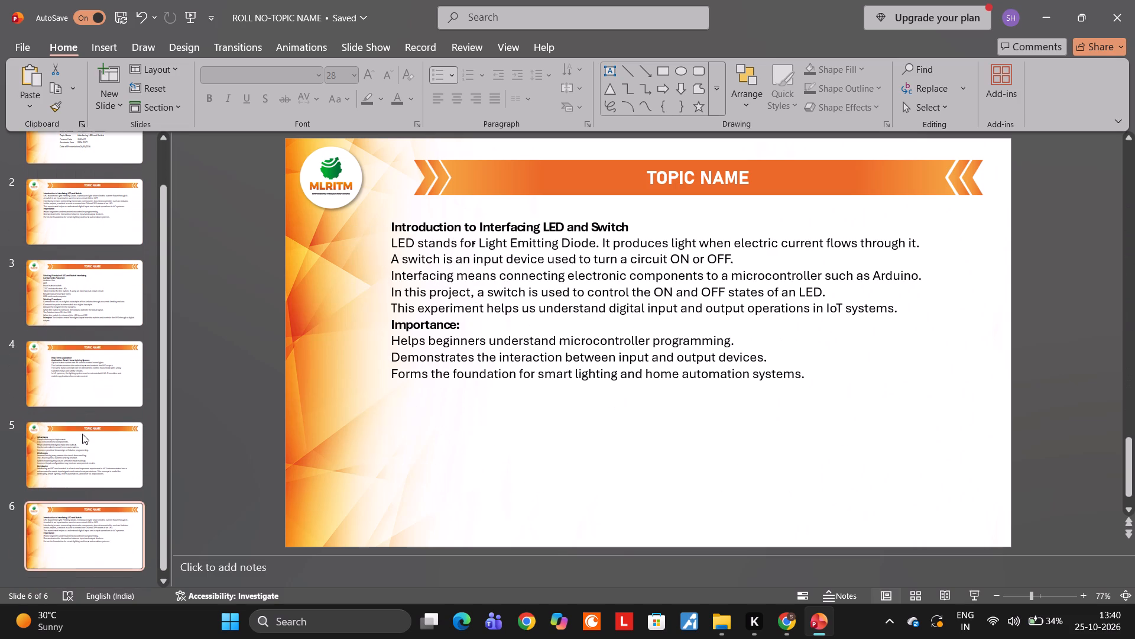
pyautogui.press('Down')
pyautogui.press('Down')
pyautogui.press('Down')
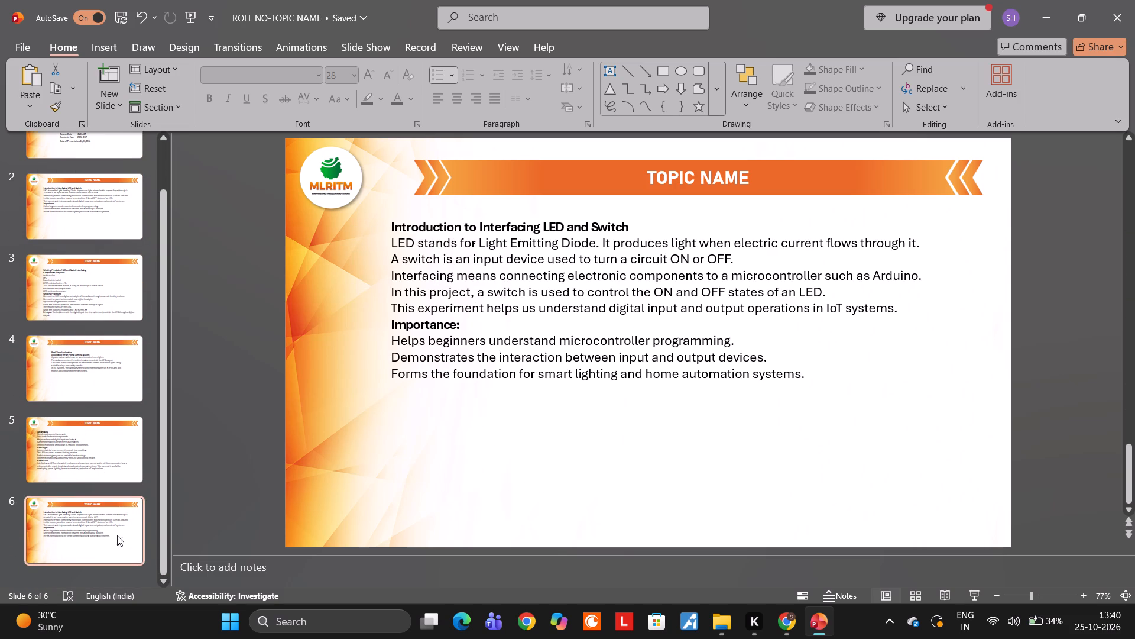
# Delete all the introduction text from the body text box on slide 6.
pyautogui.moveTo(818, 372); pyautogui.dragTo(686, 367)
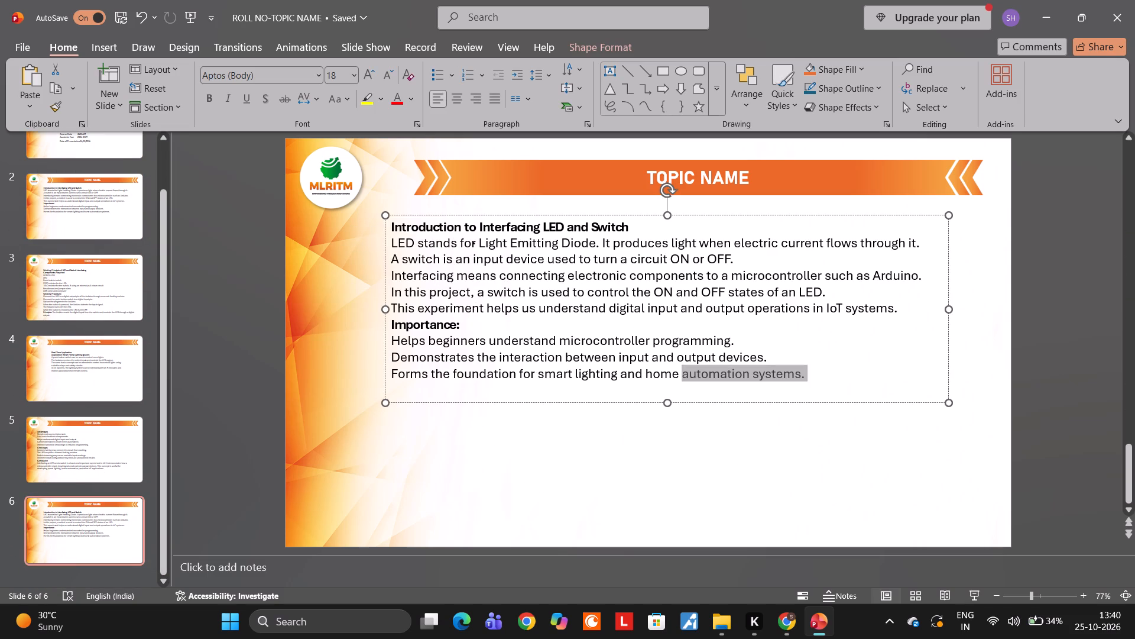
pyautogui.moveTo(686, 367); pyautogui.dragTo(404, 221)
pyautogui.press('=')
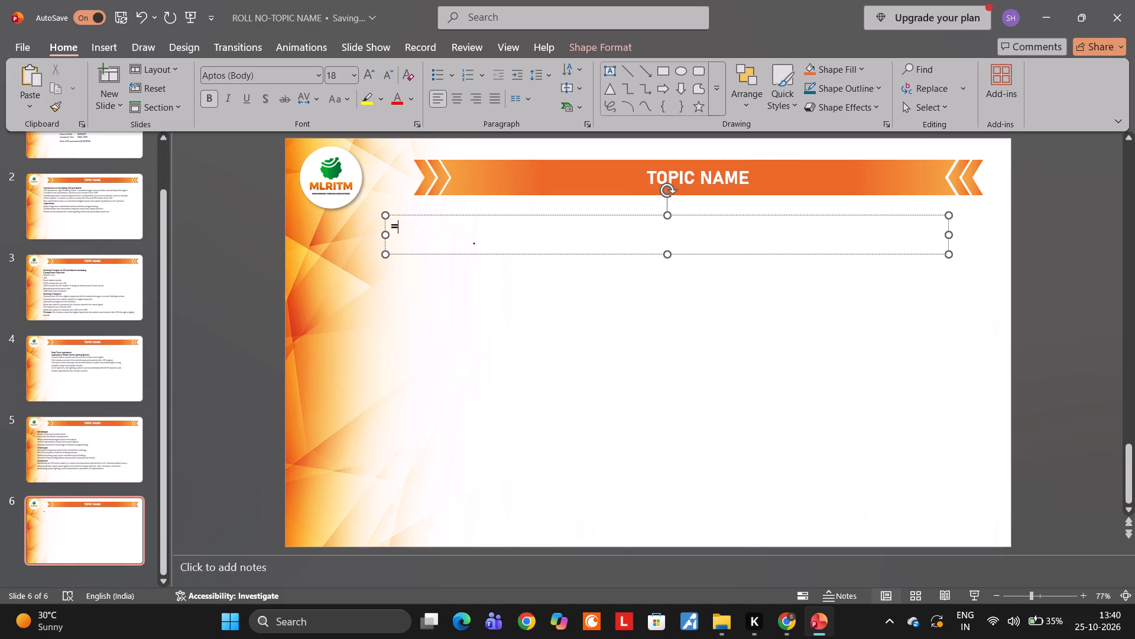
pyautogui.press('BackSpace')
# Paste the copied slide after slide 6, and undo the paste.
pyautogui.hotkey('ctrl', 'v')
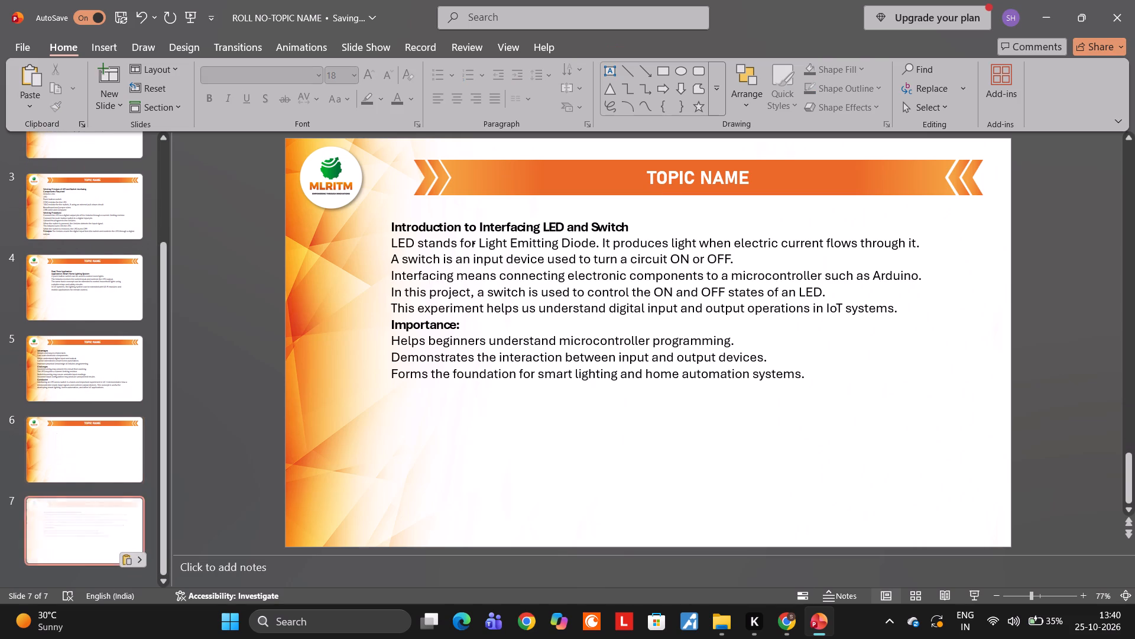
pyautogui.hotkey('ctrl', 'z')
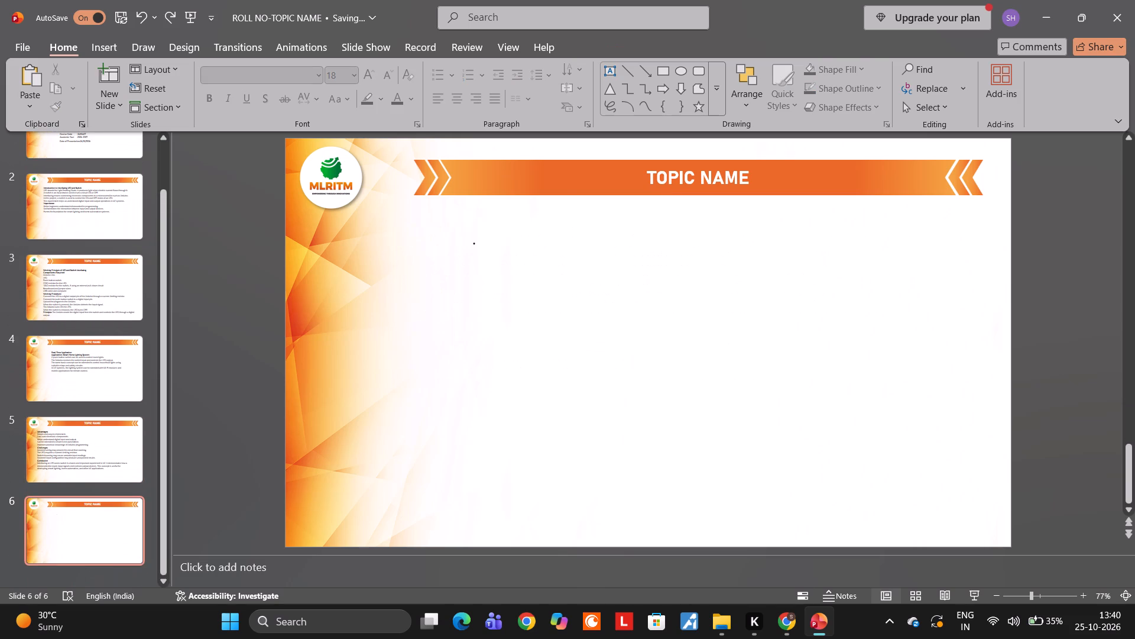
# Insert a text box on slide 6 below the TOPIC NAME banner and widen it across most of the white area.
pyautogui.click(502, 325)
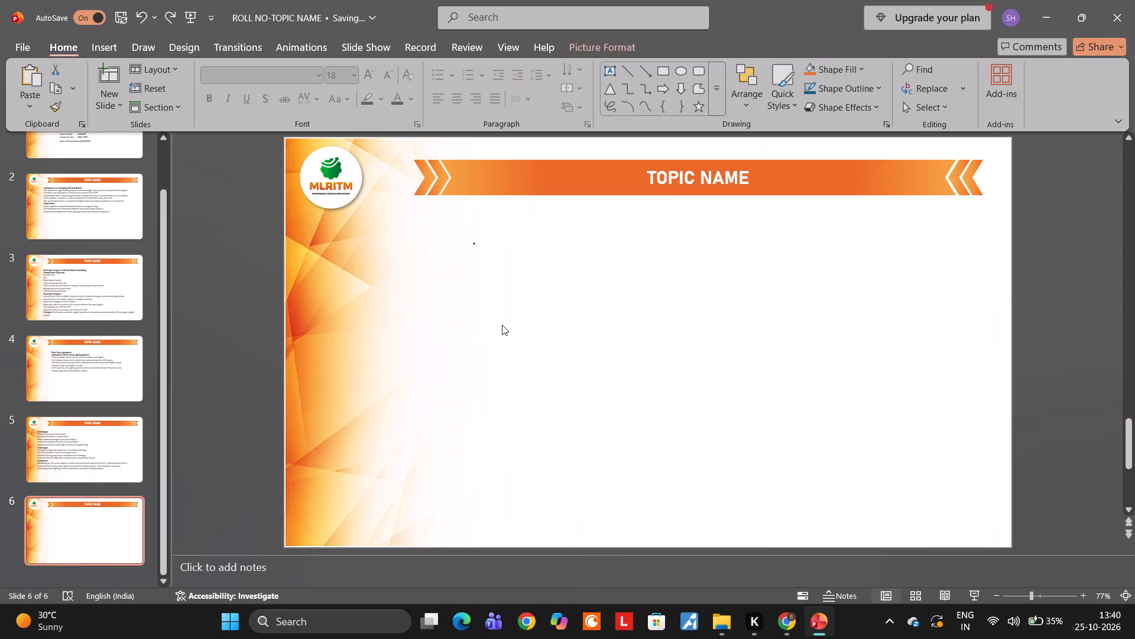
pyautogui.click(483, 319)
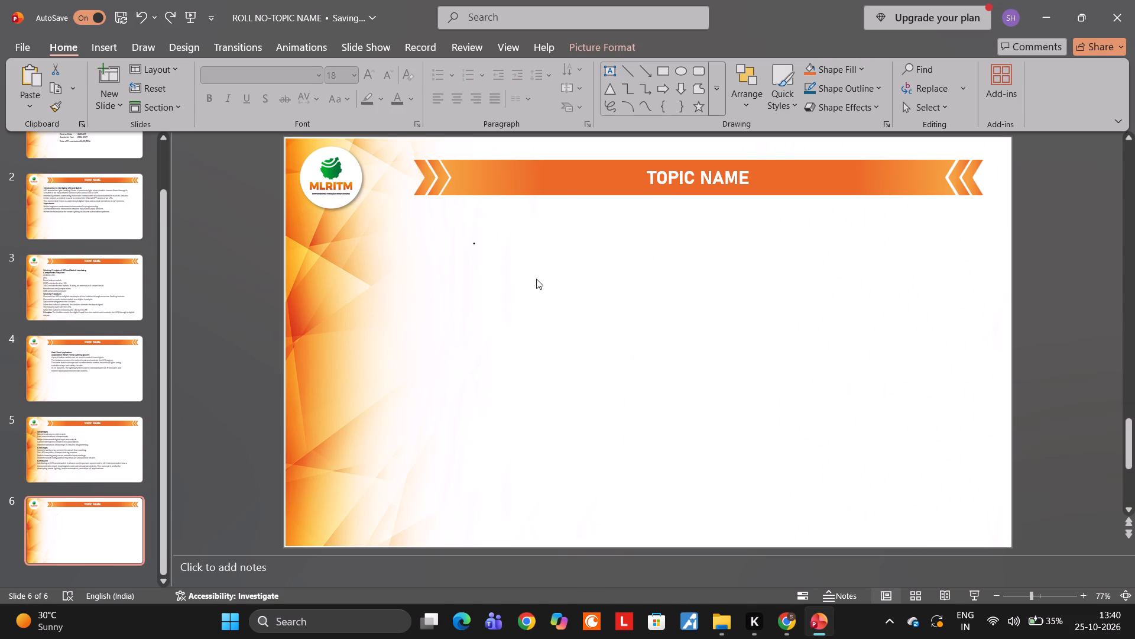
pyautogui.click(534, 278)
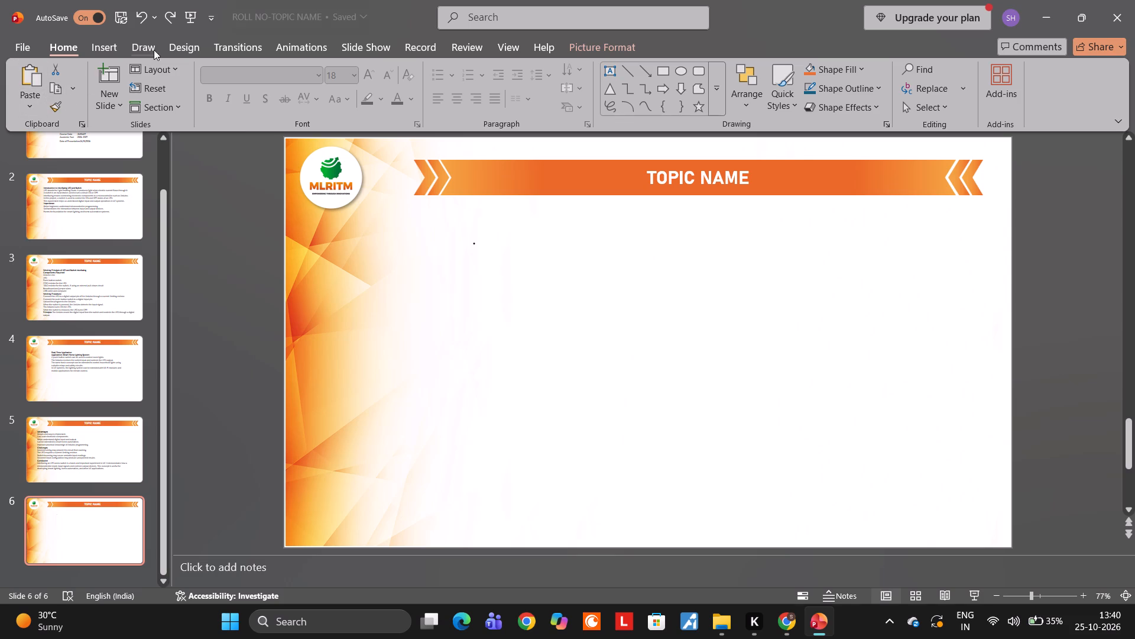
pyautogui.click(428, 330)
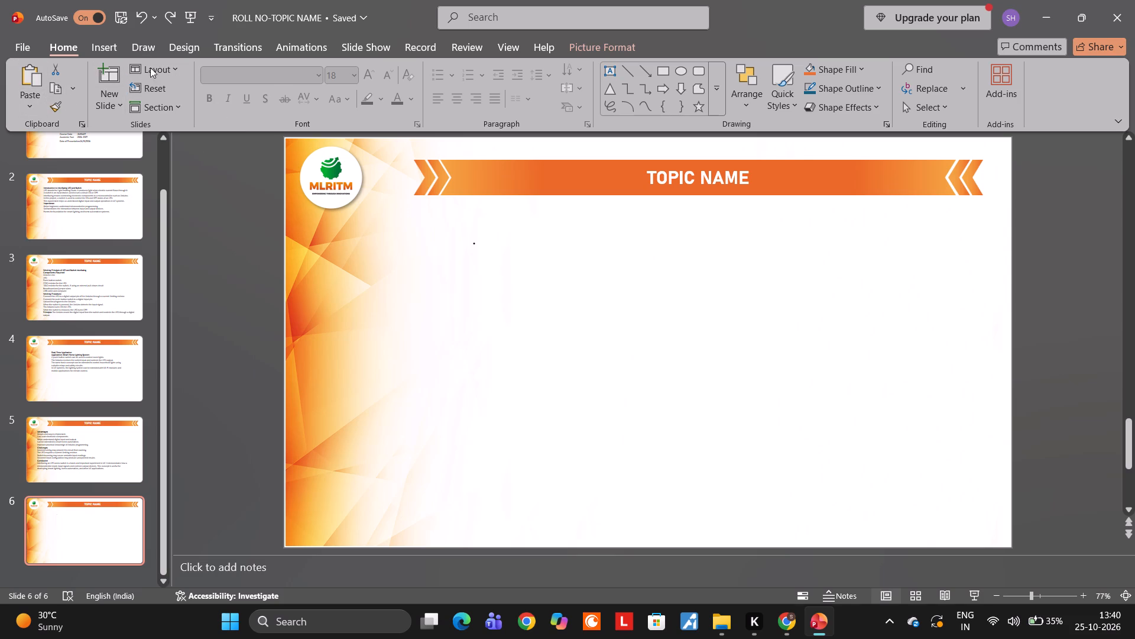
pyautogui.click(611, 65)
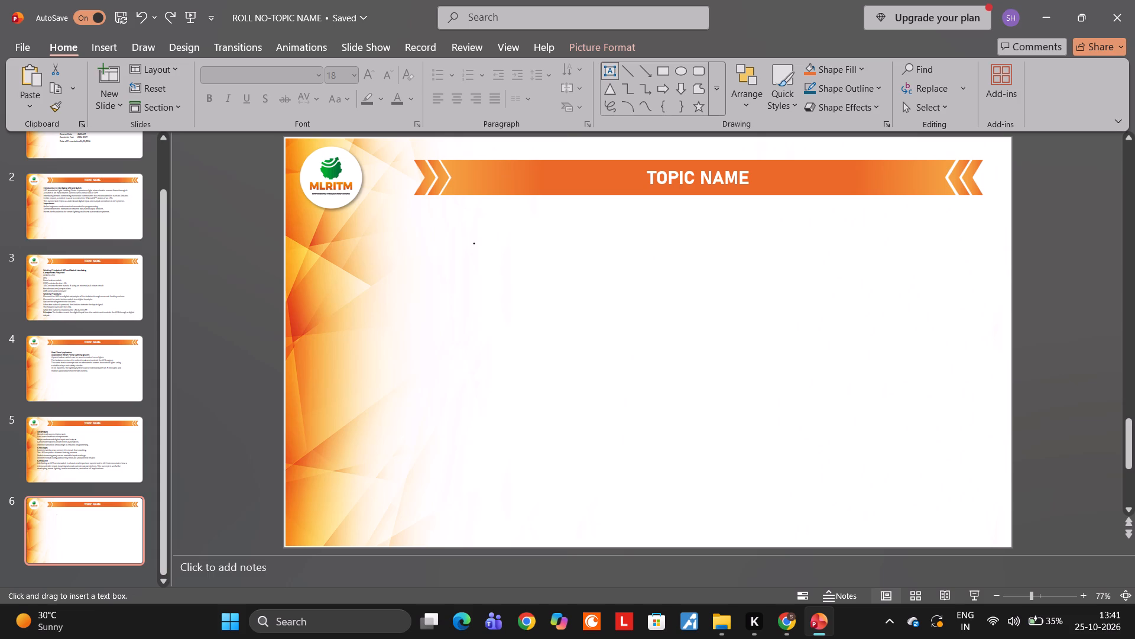
pyautogui.click(569, 278)
pyautogui.moveTo(583, 288); pyautogui.dragTo(673, 289)
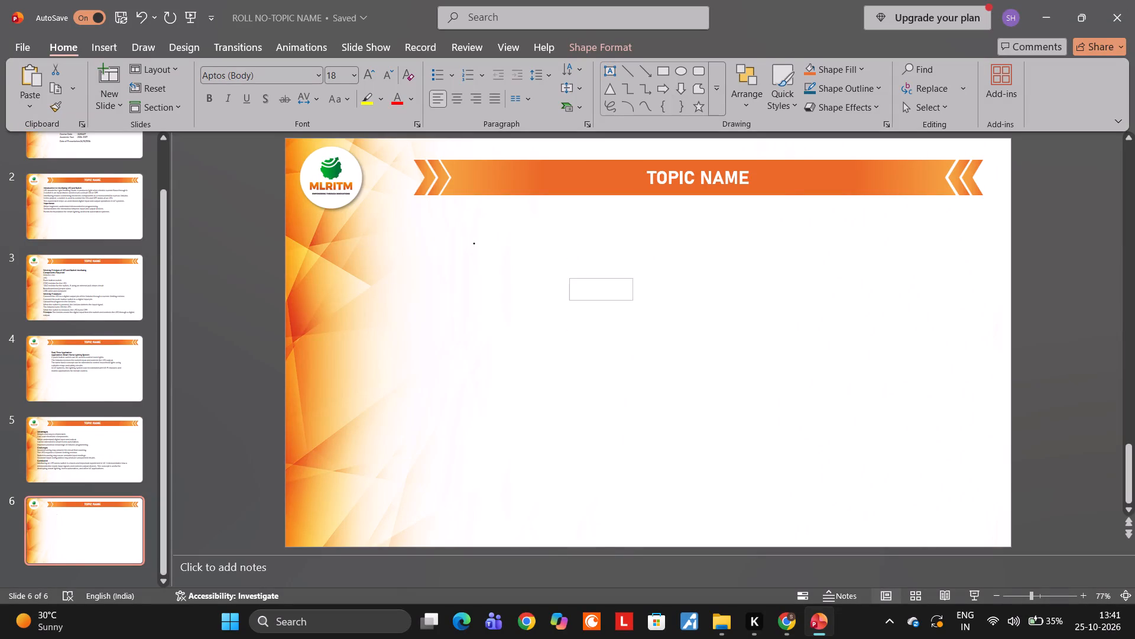
pyautogui.moveTo(673, 289); pyautogui.dragTo(900, 292)
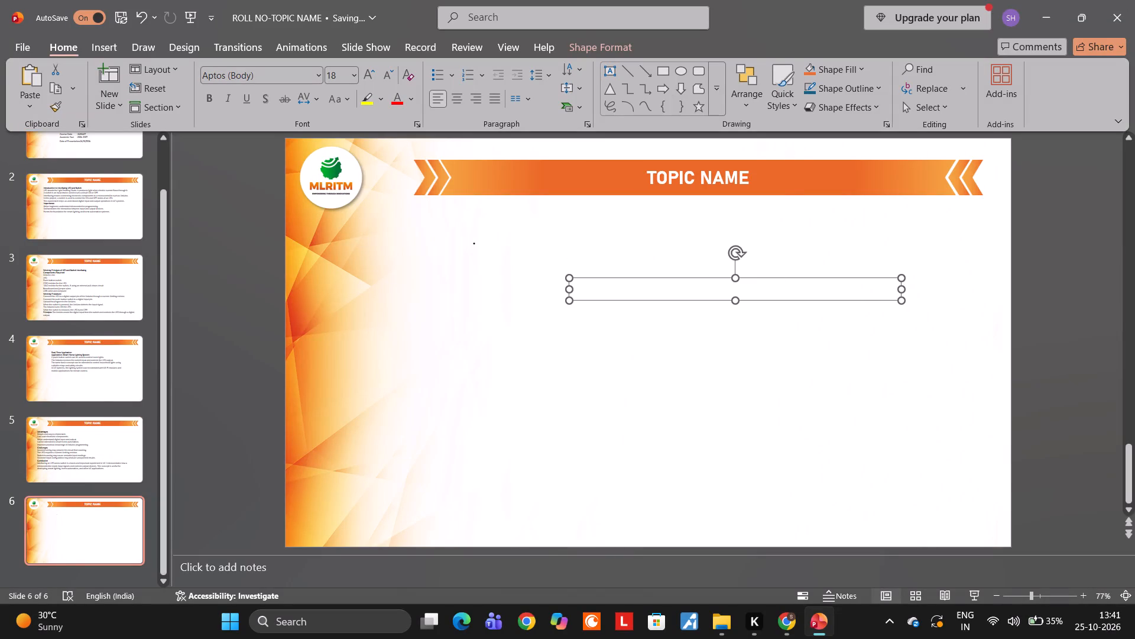
pyautogui.moveTo(570, 289); pyautogui.dragTo(405, 323)
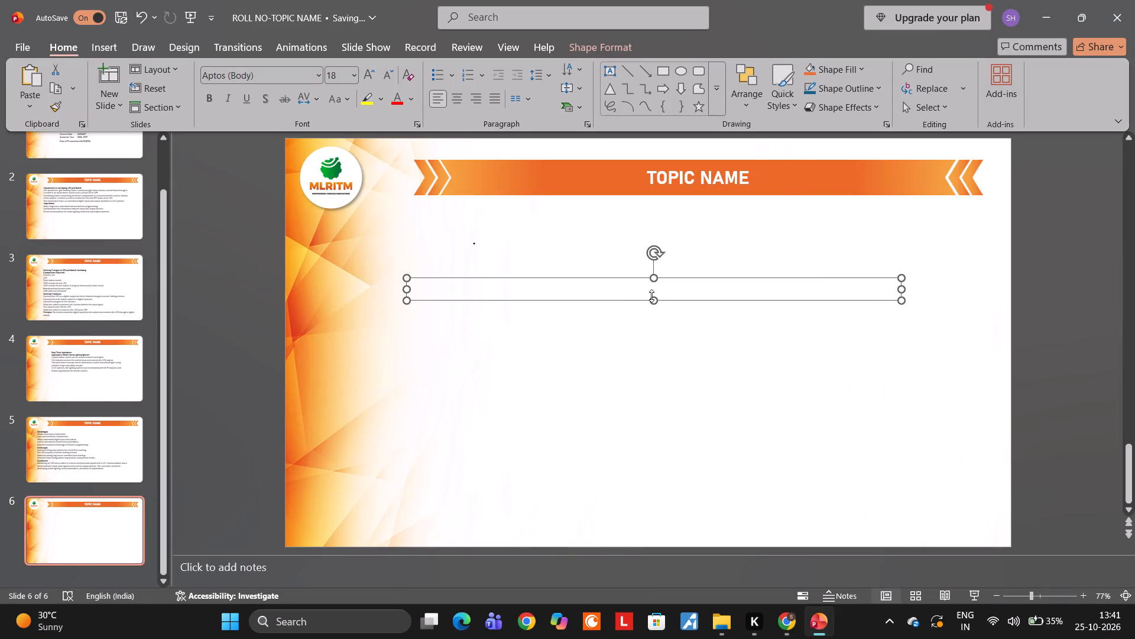
pyautogui.moveTo(657, 298); pyautogui.dragTo(656, 451)
# Enter THANK YOU in the new text box on slide 6.
pyautogui.click(523, 281)
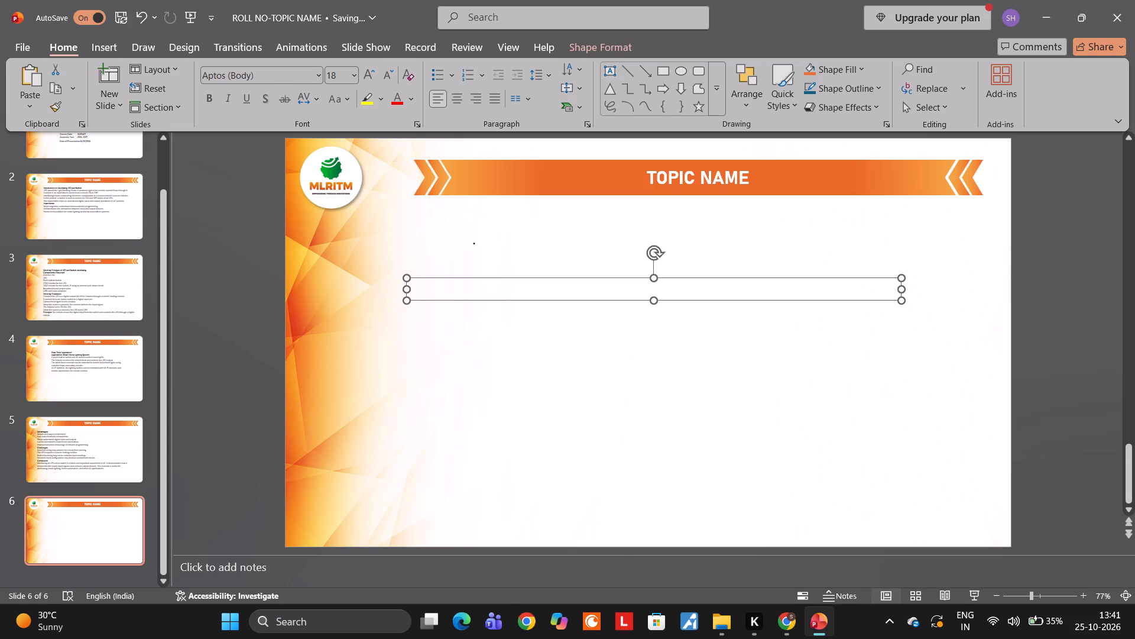
pyautogui.click(513, 292)
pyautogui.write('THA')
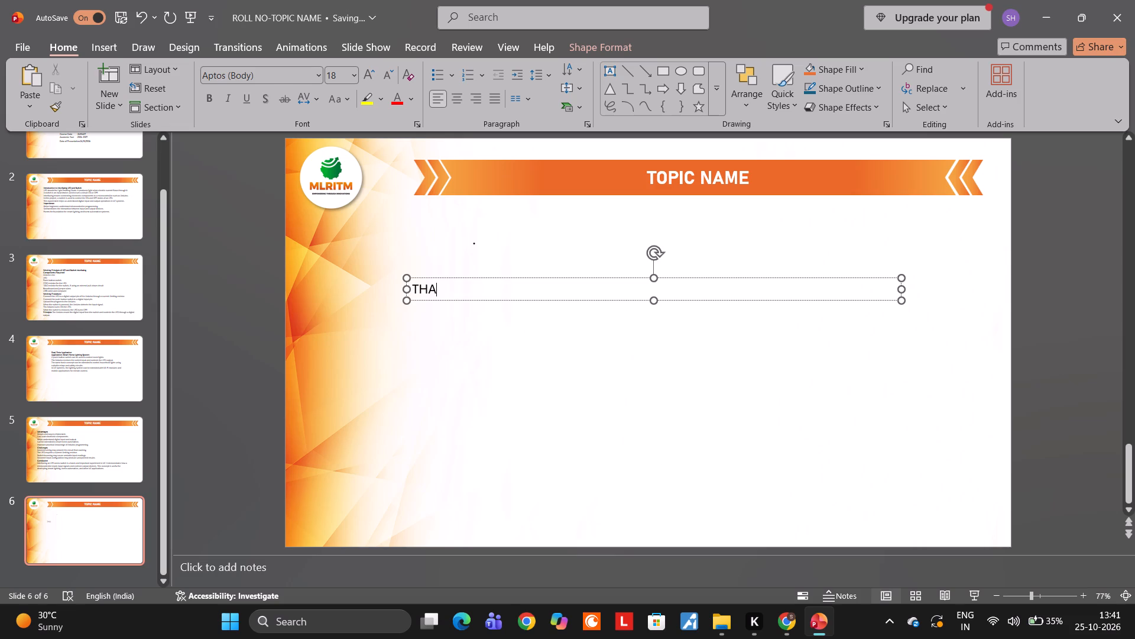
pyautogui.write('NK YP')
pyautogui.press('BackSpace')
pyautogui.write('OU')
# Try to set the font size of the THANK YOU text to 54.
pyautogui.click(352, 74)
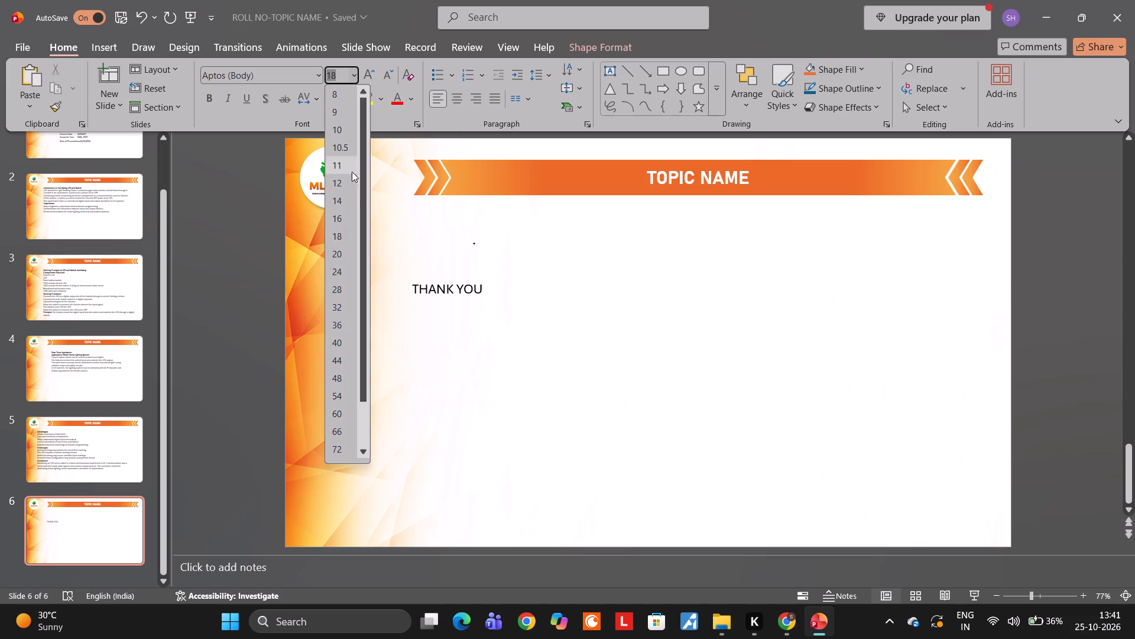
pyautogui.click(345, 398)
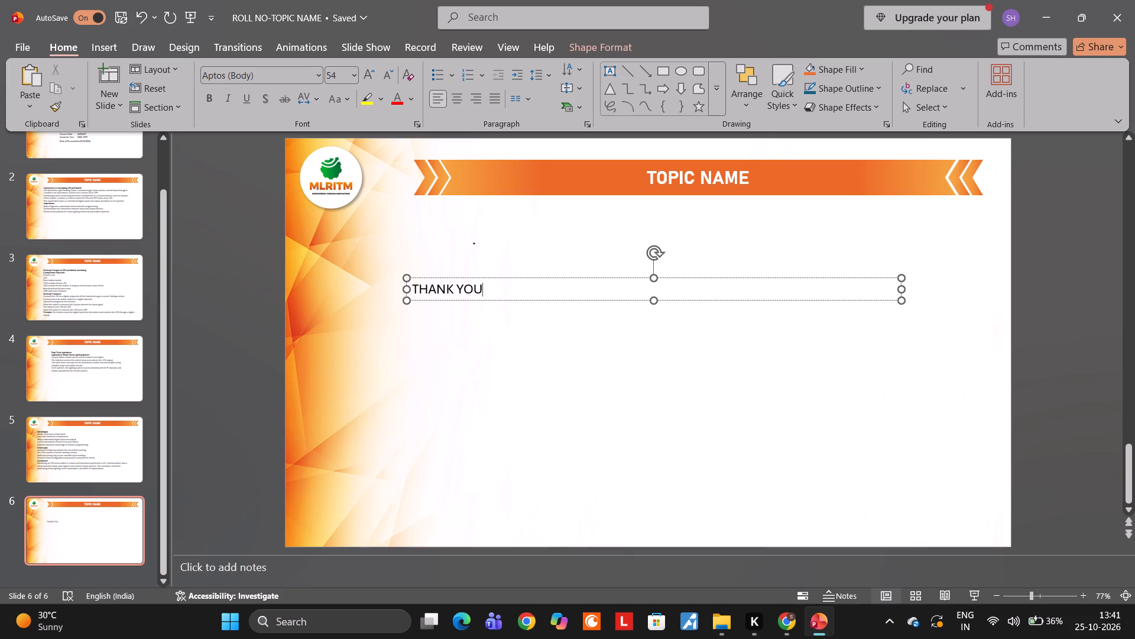
# Set the font size of the whole THANK YOU text on slide 6 to 72.
pyautogui.doubleClick(484, 288)
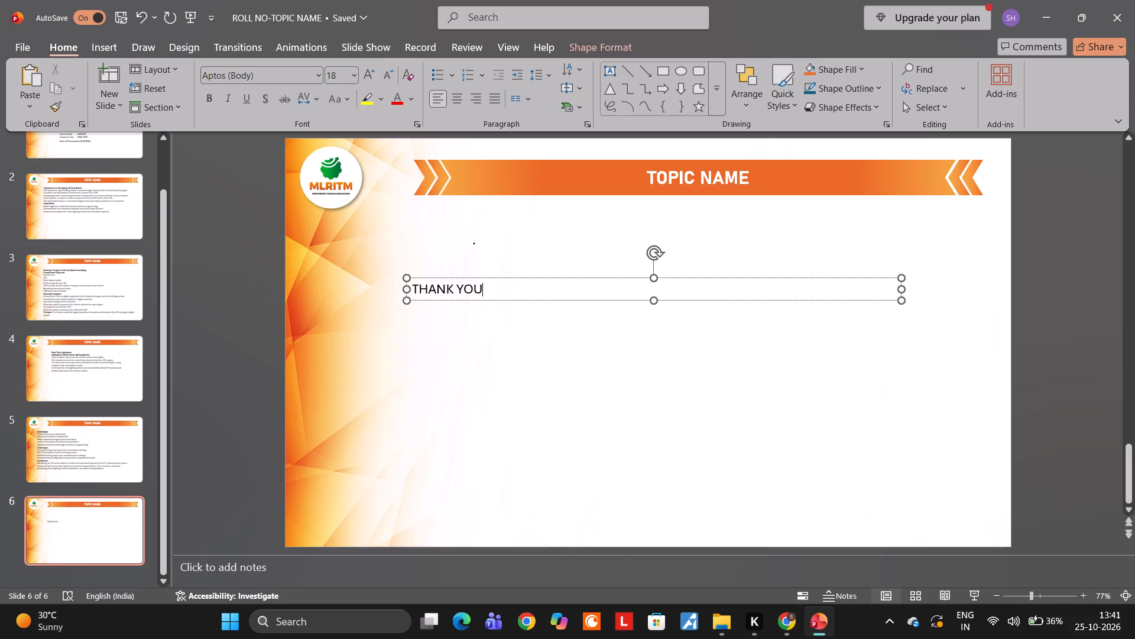
pyautogui.click(483, 288)
pyautogui.moveTo(483, 288); pyautogui.dragTo(492, 289)
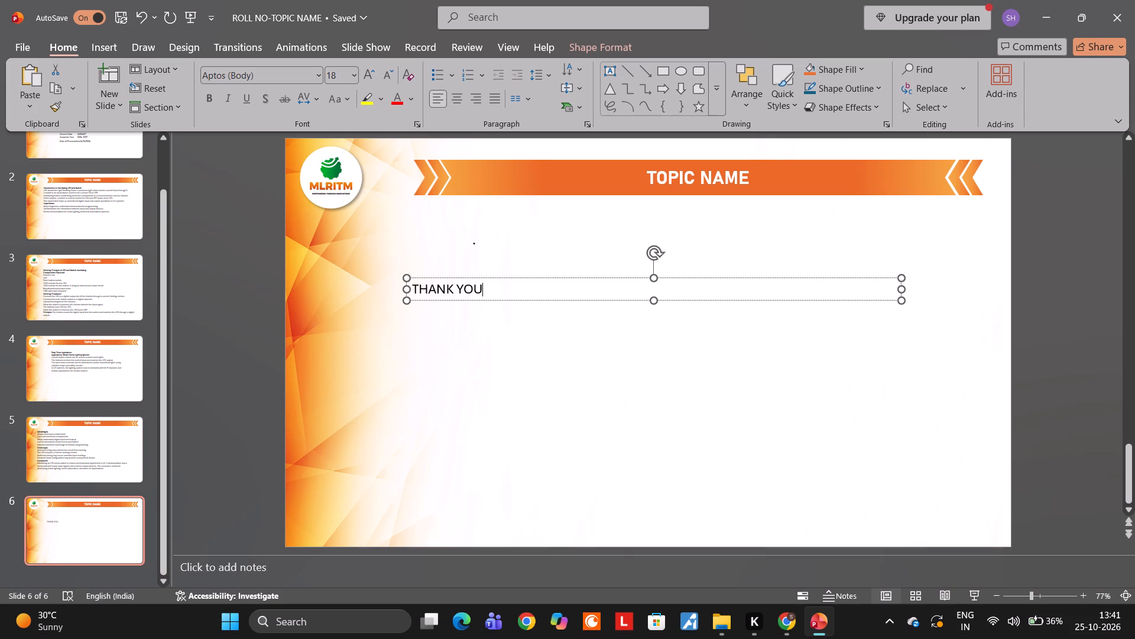
pyautogui.moveTo(492, 289); pyautogui.dragTo(493, 289)
pyautogui.click(493, 289)
pyautogui.click(510, 285)
pyautogui.moveTo(482, 288); pyautogui.dragTo(424, 293)
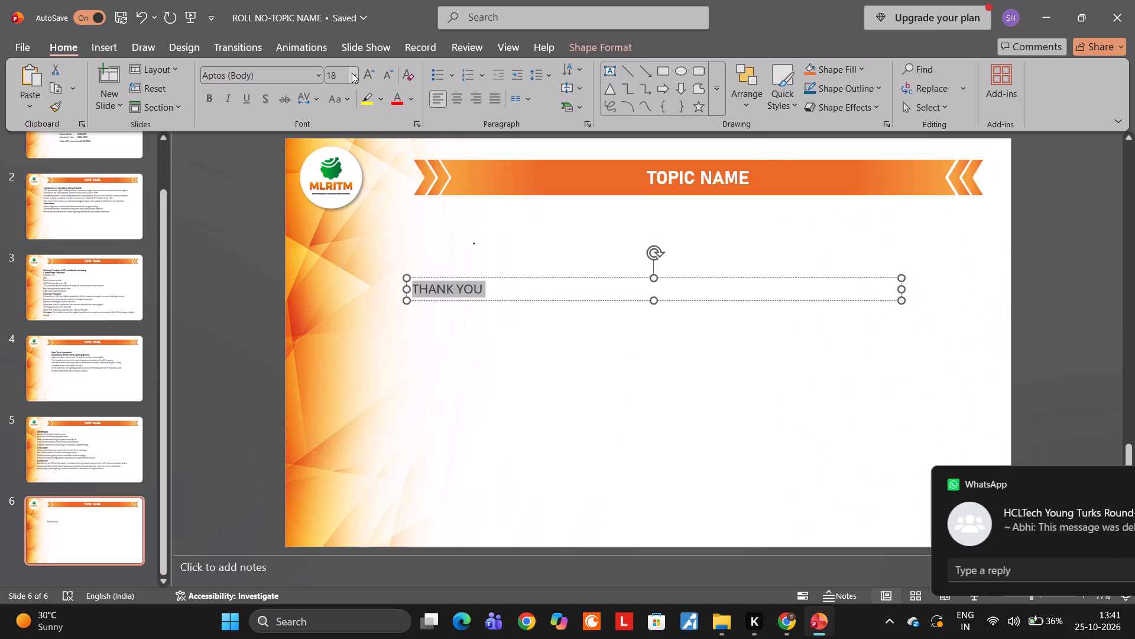
pyautogui.click(352, 73)
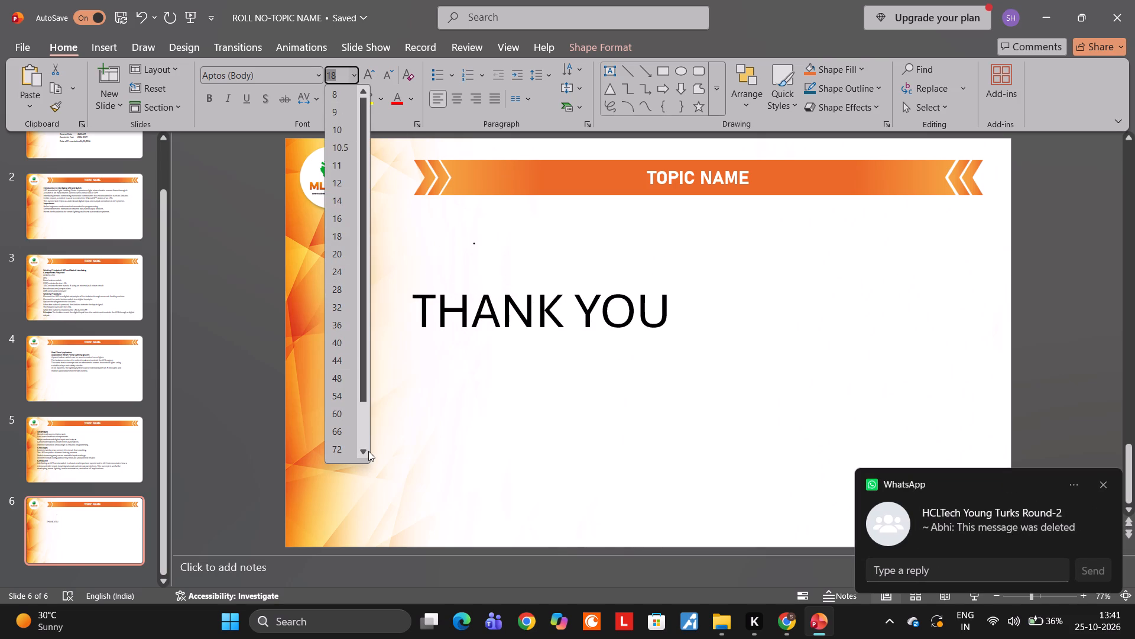
pyautogui.click(339, 444)
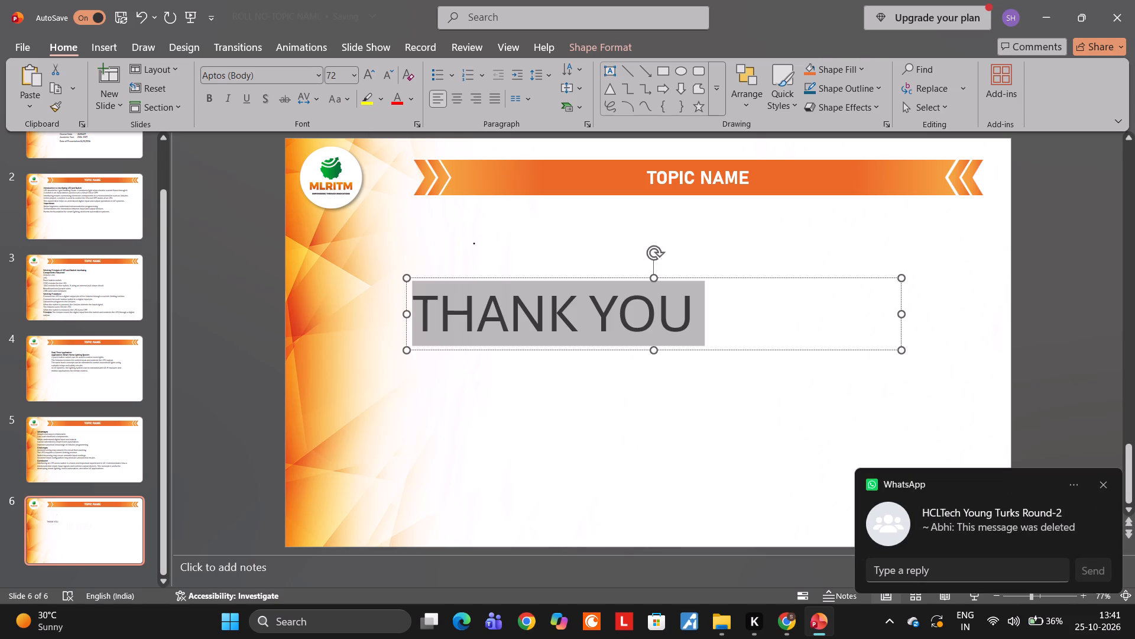
# Narrow the THANK YOU text box by moving its left edge inward, so the text sits closer to the slide's centre.
pyautogui.moveTo(404, 317); pyautogui.dragTo(476, 315)
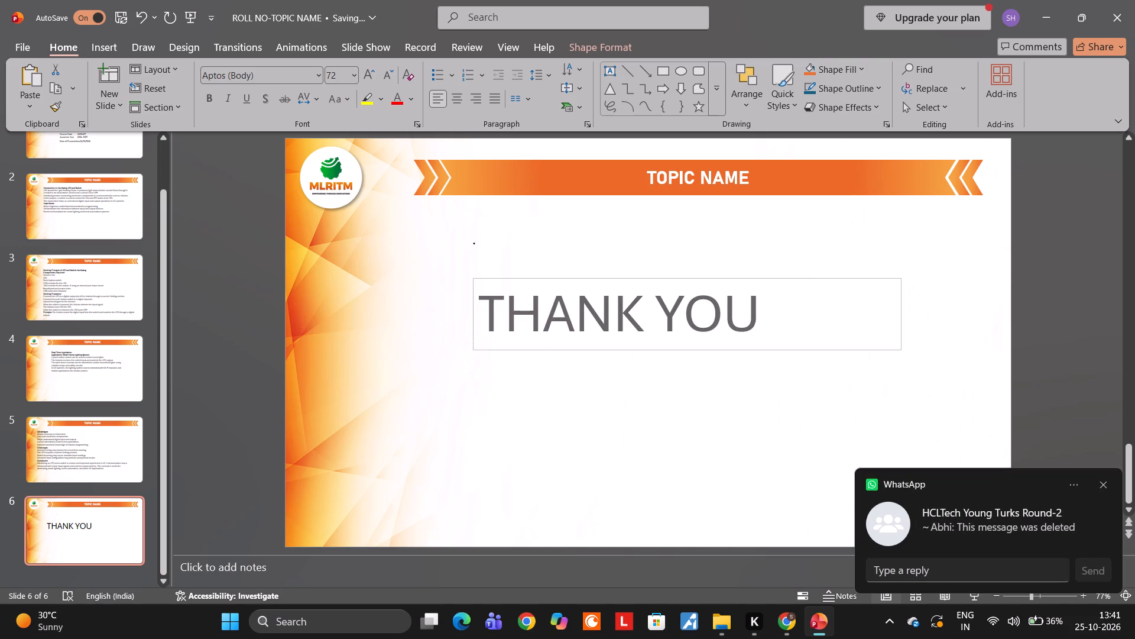
pyautogui.moveTo(476, 315); pyautogui.dragTo(477, 315)
pyautogui.click(640, 408)
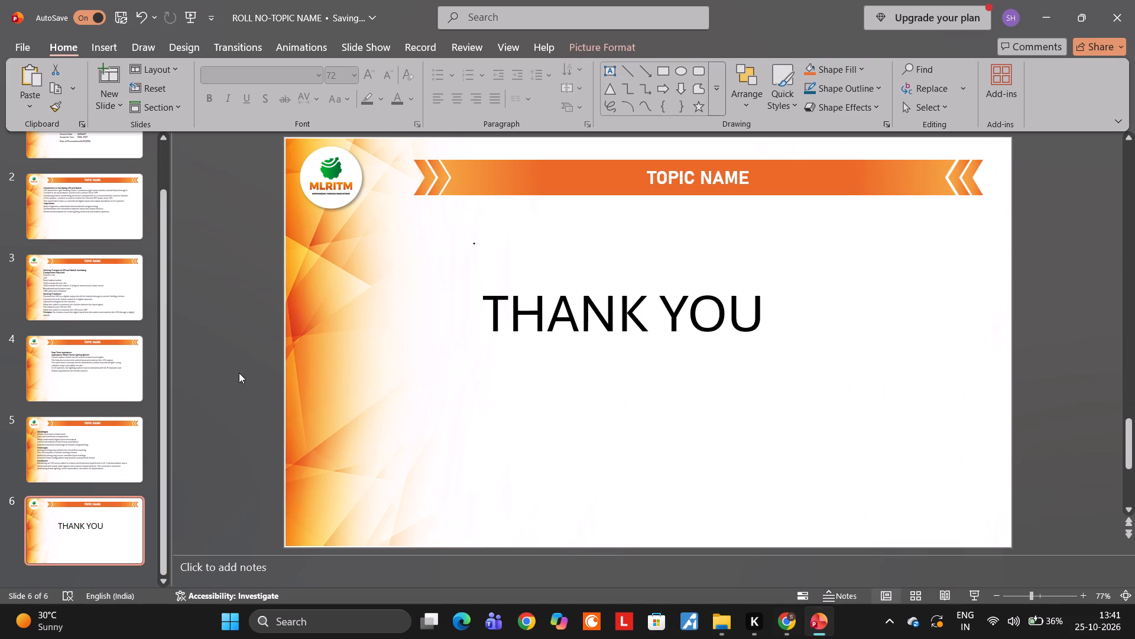
# Export the deck as a PowerPoint Presentation, saving it to the Desktop folder under the name ROLL NO-TOPIC NAME.
pyautogui.scroll(-5, 120, 324)
pyautogui.scroll(8, 120, 324)
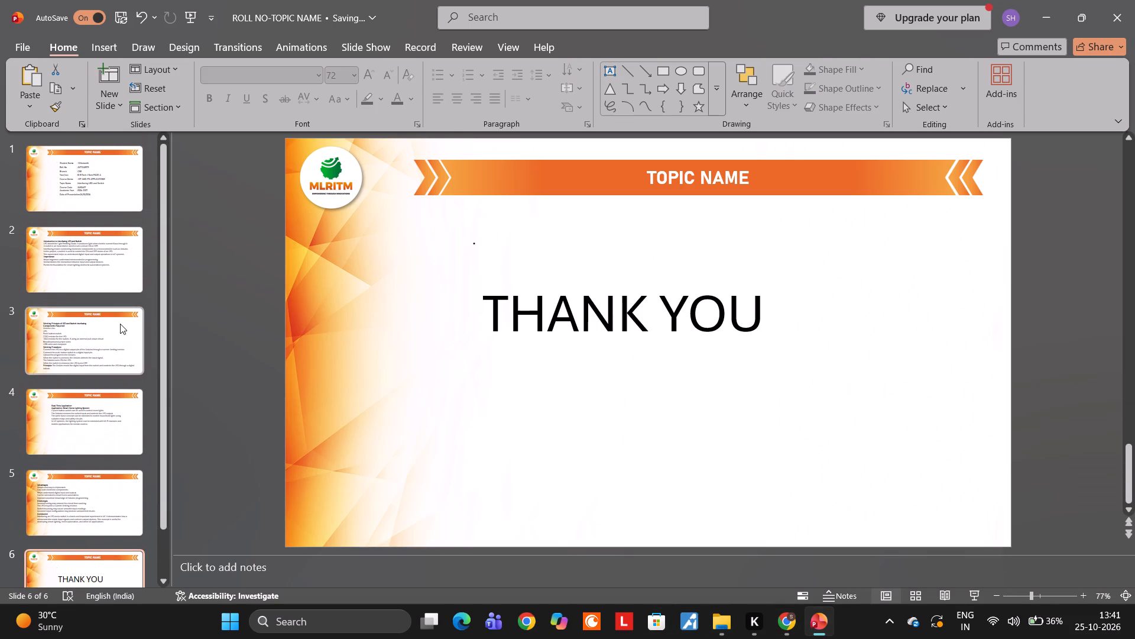
pyautogui.click(16, 40)
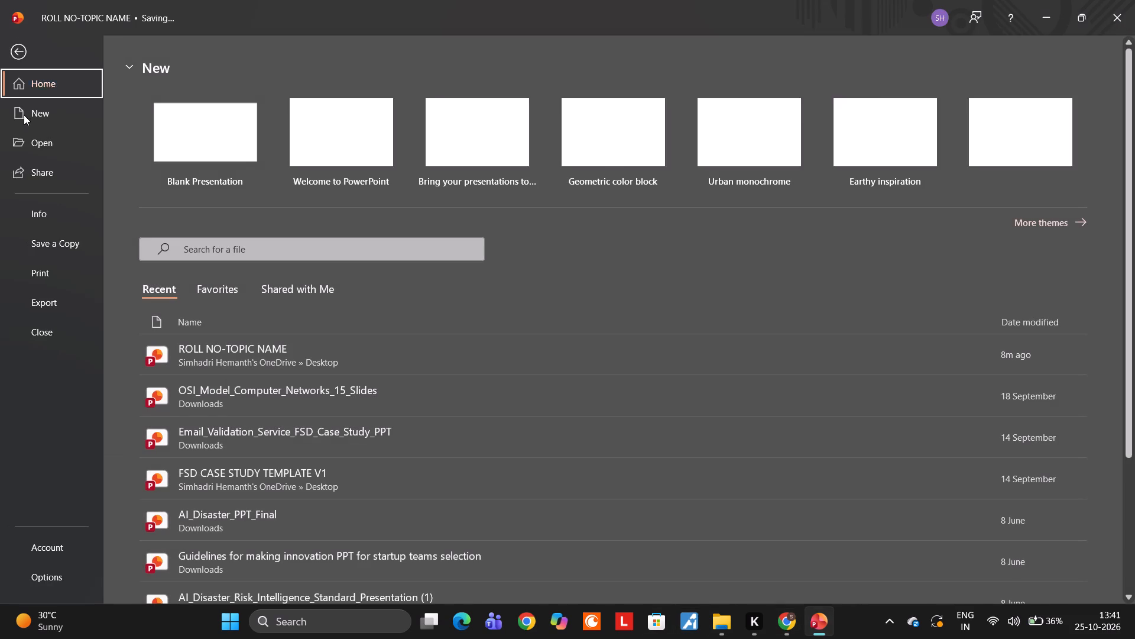
pyautogui.click(65, 299)
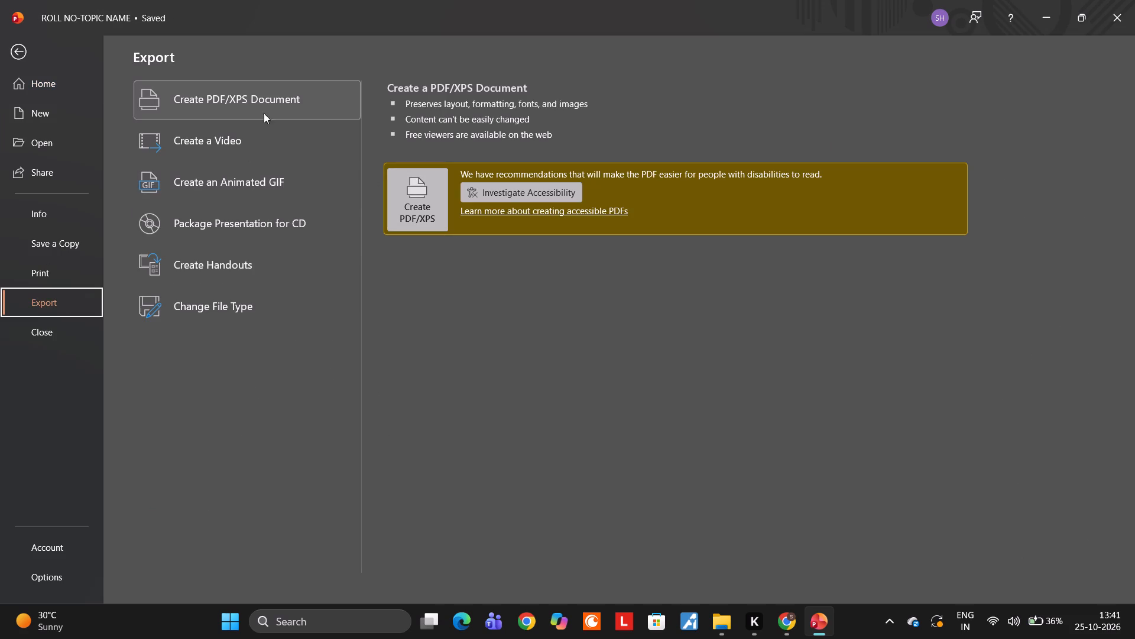
pyautogui.click(253, 306)
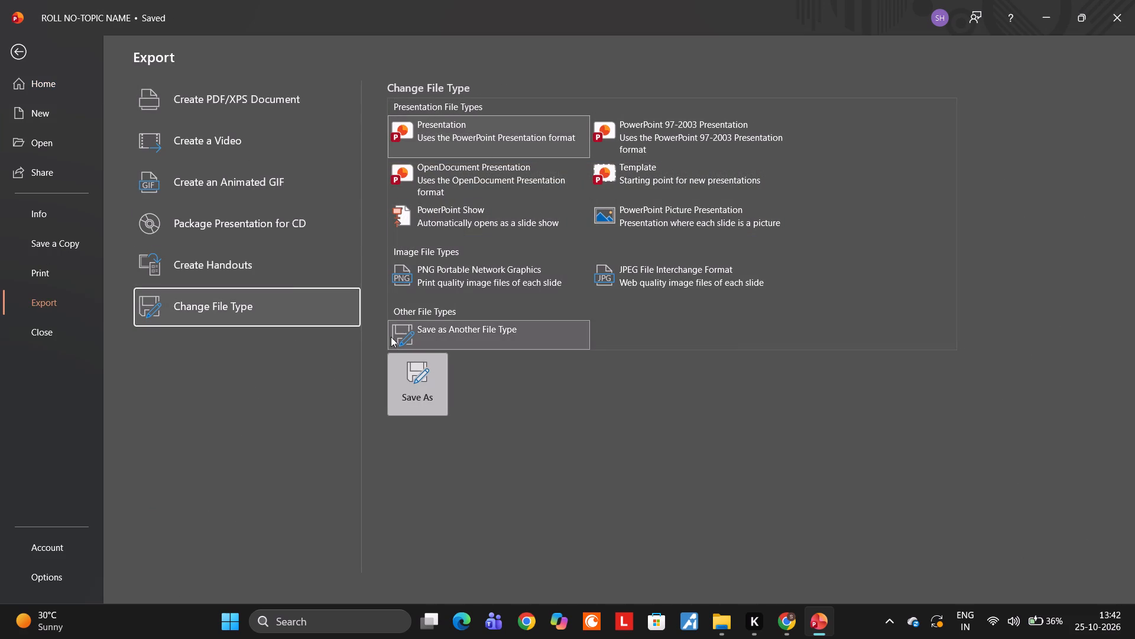
pyautogui.click(420, 395)
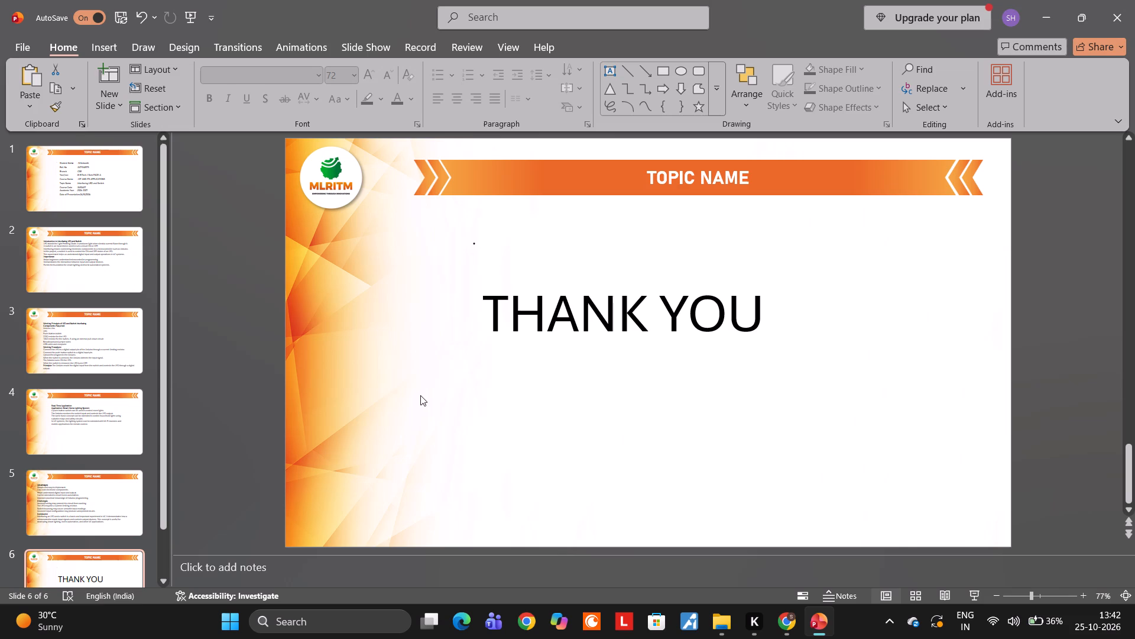
pyautogui.hscroll(1, 415, 390)
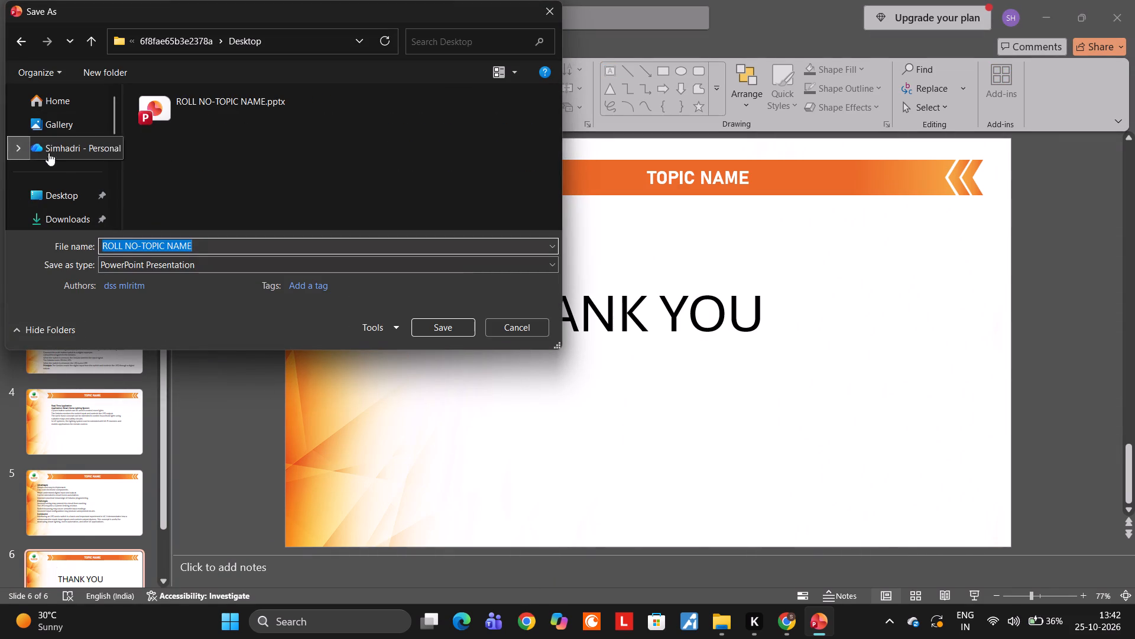
pyautogui.click(61, 196)
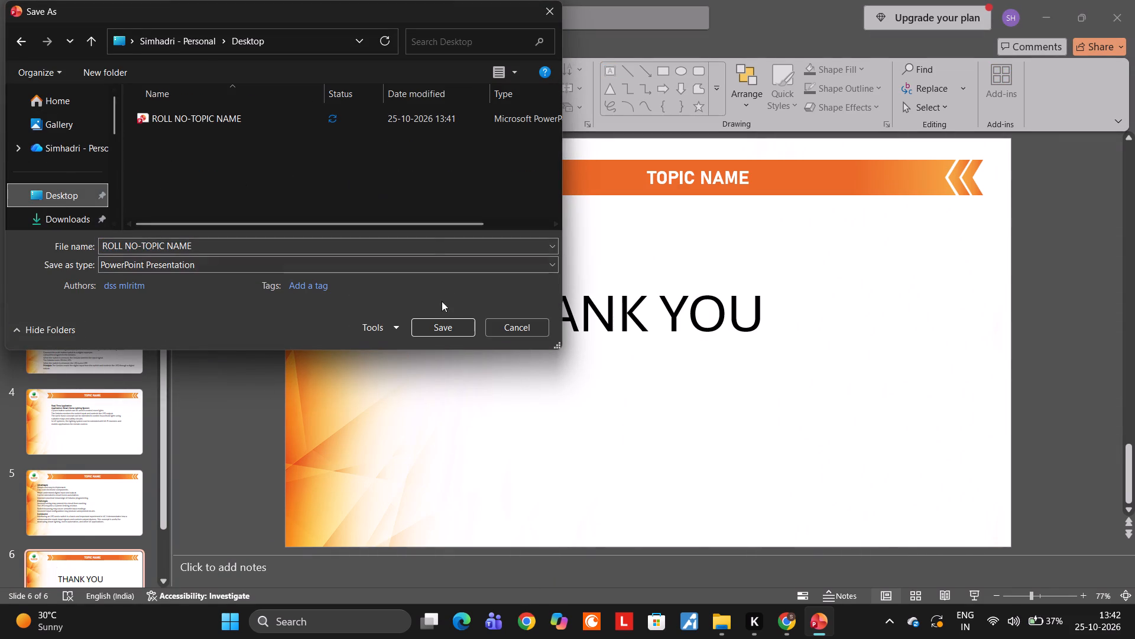
pyautogui.click(449, 327)
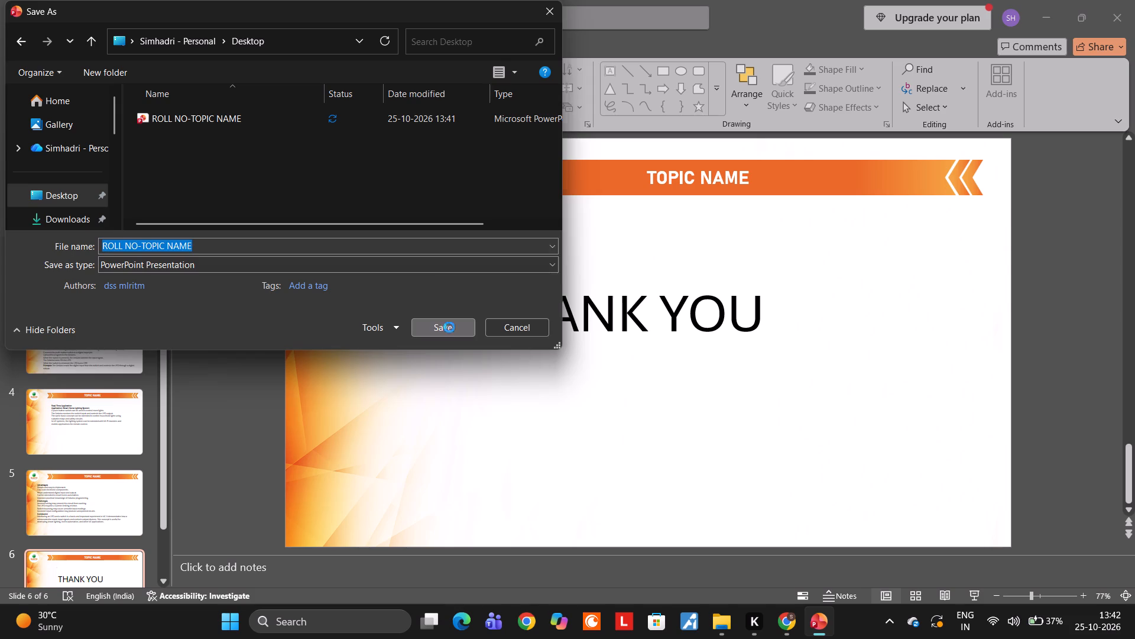
pyautogui.click(612, 310)
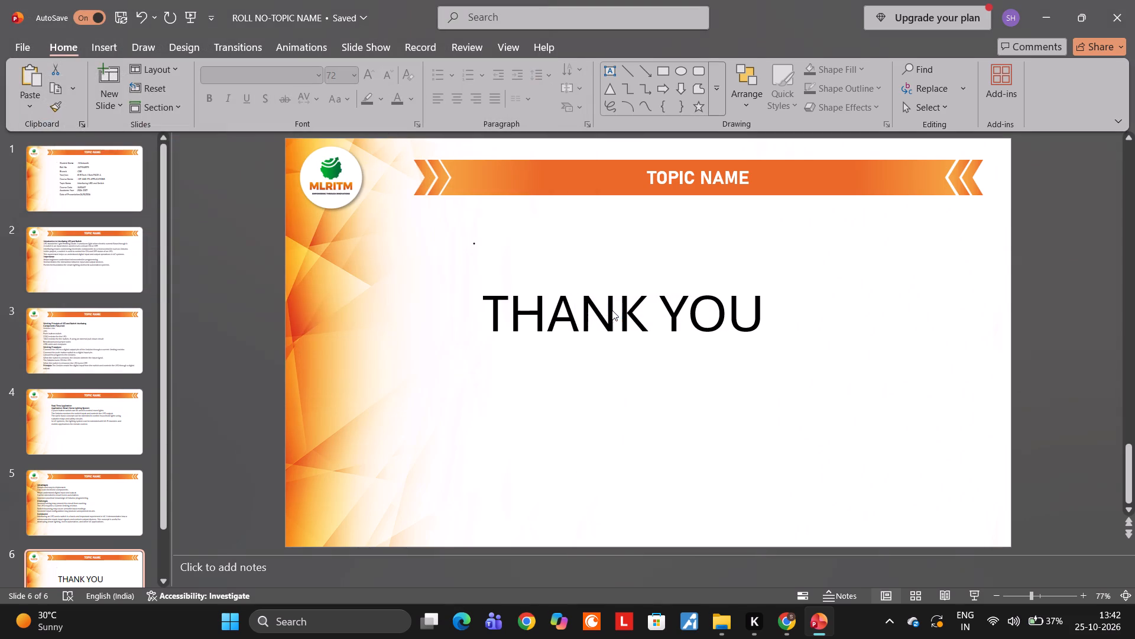
# Switch to File Explorer and open the ROLL NO-TOPIC NAME presentation from the Desktop folder.
pyautogui.click(724, 626)
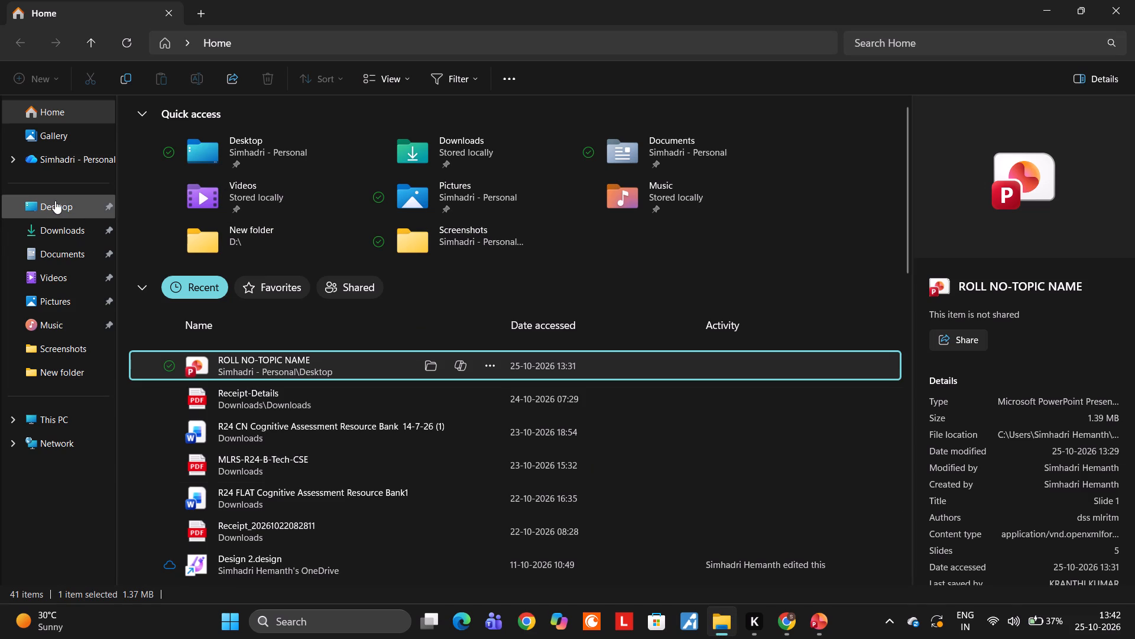
pyautogui.click(55, 201)
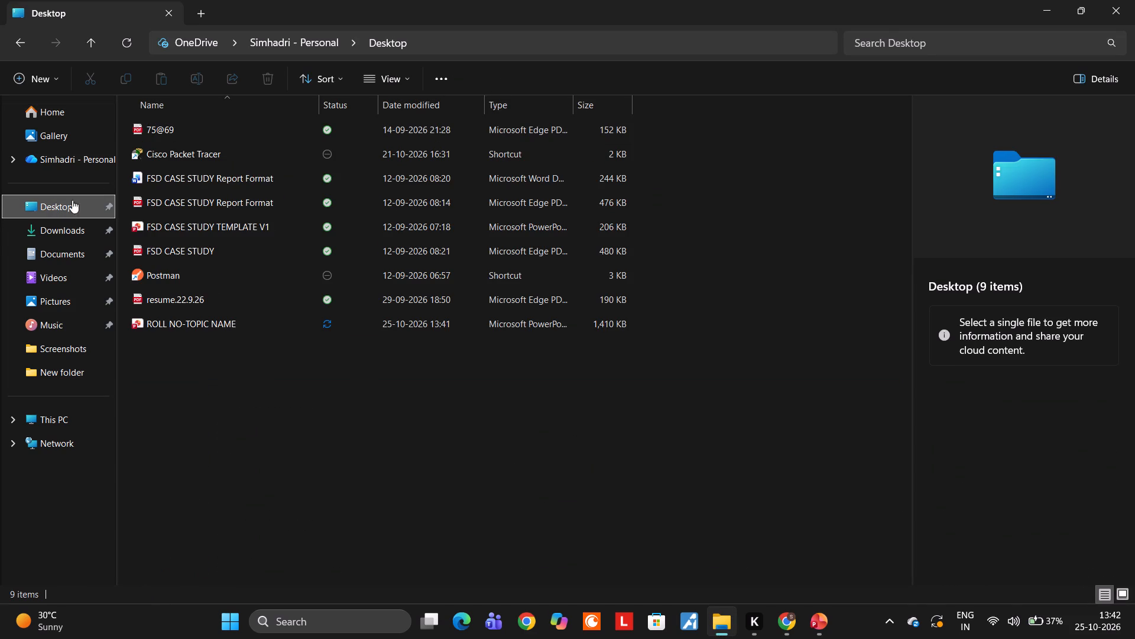
pyautogui.click(60, 202)
pyautogui.doubleClick(207, 331)
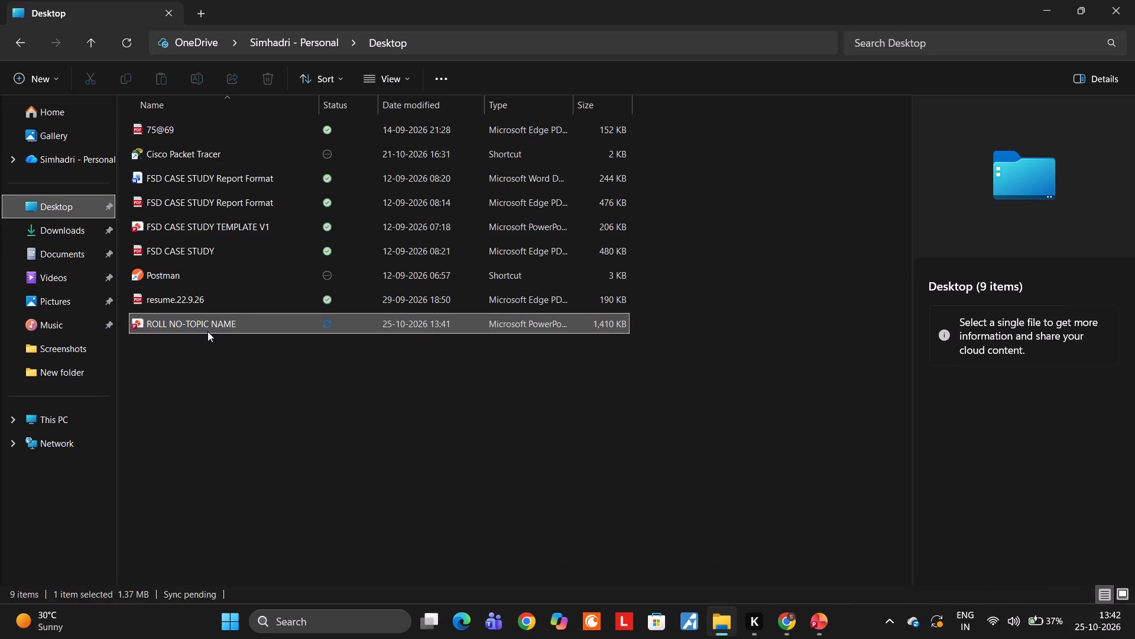
# Look over the slides of the opened ROLL NO-TOPIC NAME presentation and minimise its window.
pyautogui.scroll(3, 54, 354)
pyautogui.scroll(-4, 54, 354)
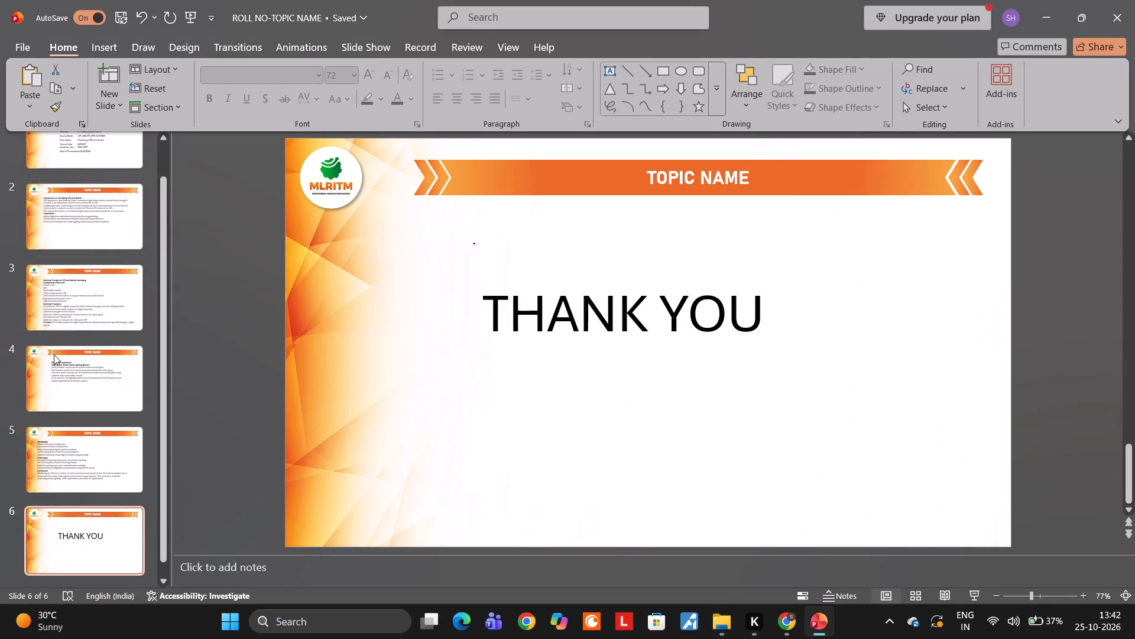
pyautogui.scroll(-8, 54, 354)
pyautogui.click(1056, 12)
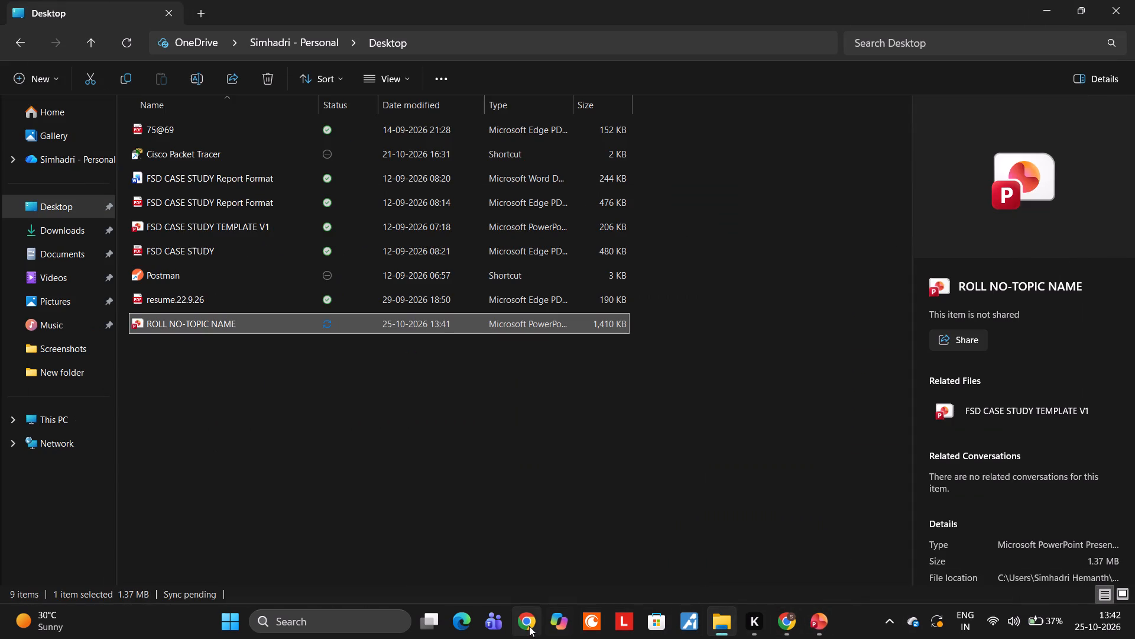
# Switch to Chrome with the School profile and open a new browser tab beside the ChatGPT conversation.
pyautogui.click(529, 626)
pyautogui.click(340, 369)
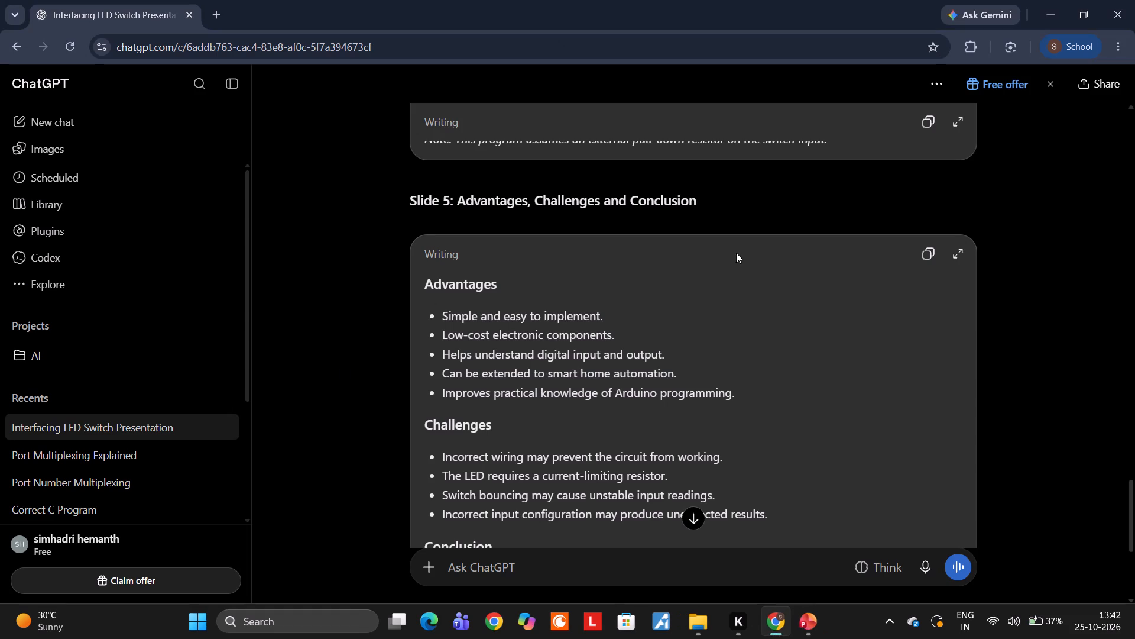
pyautogui.click(205, 18)
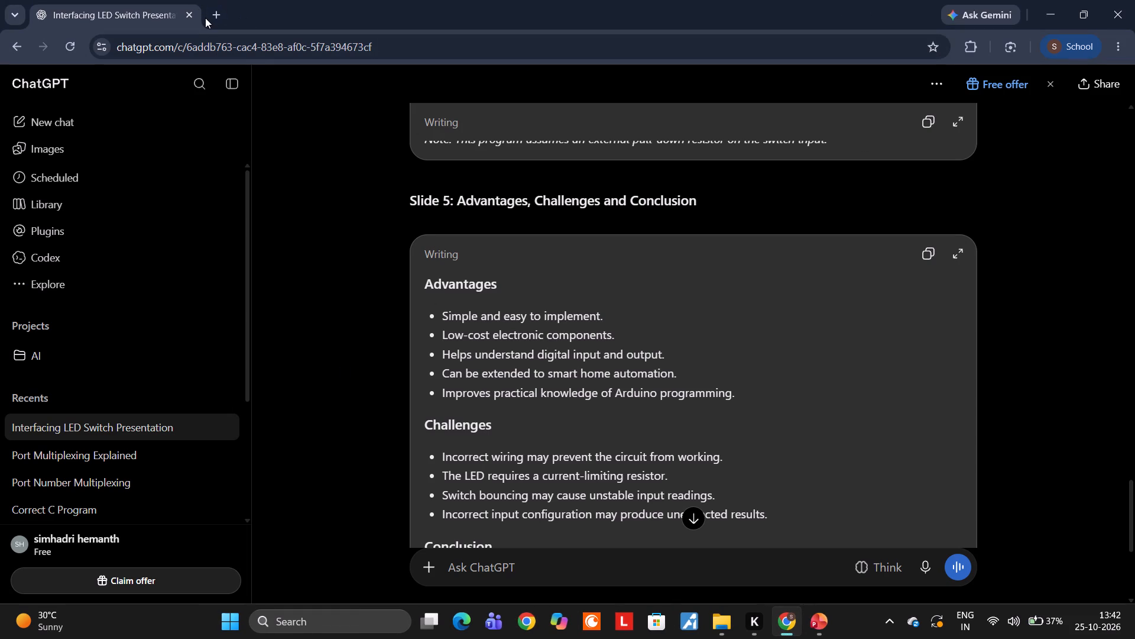
pyautogui.click(213, 12)
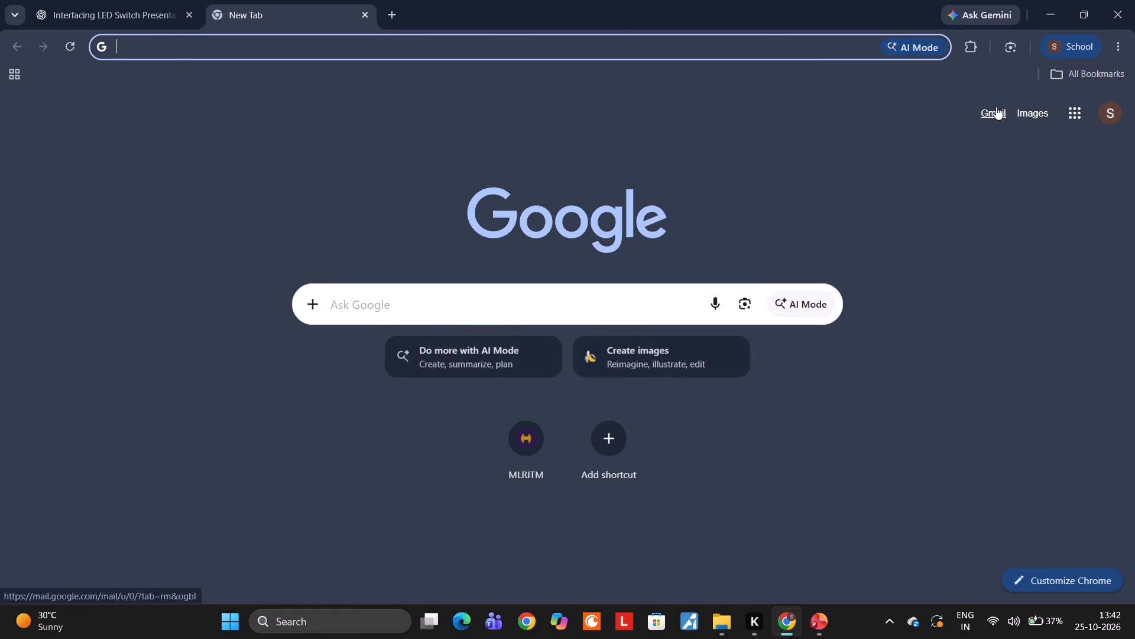
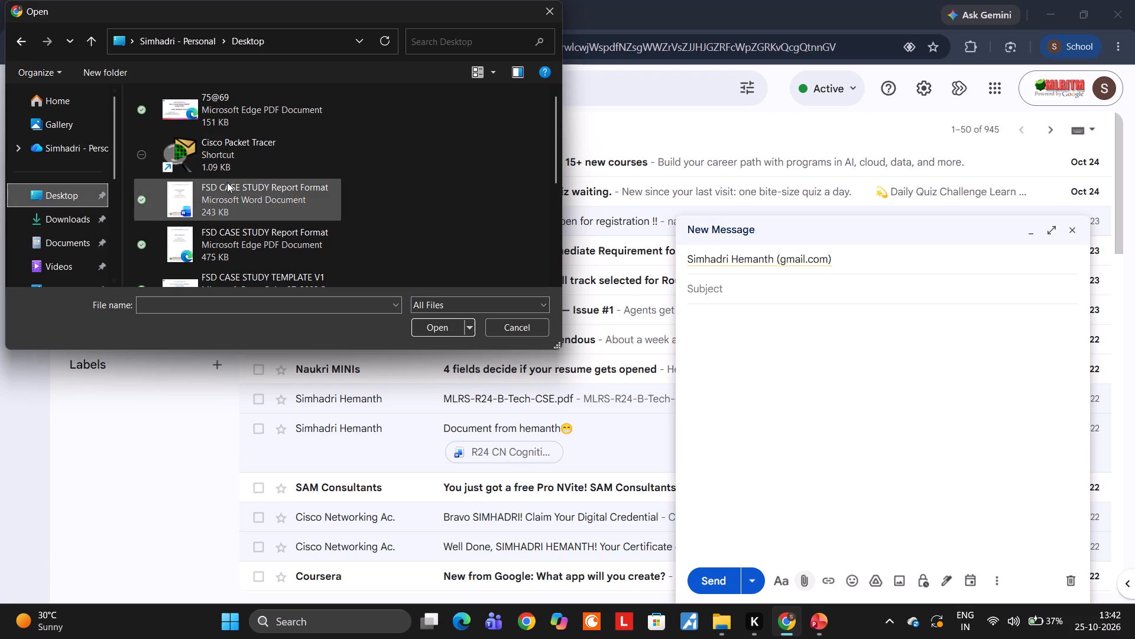
# Try to attach the ROLL NO-TOPIC NAME presentation from the Desktop folder to the new email message.
pyautogui.scroll(-4, 227, 182)
pyautogui.click(190, 272)
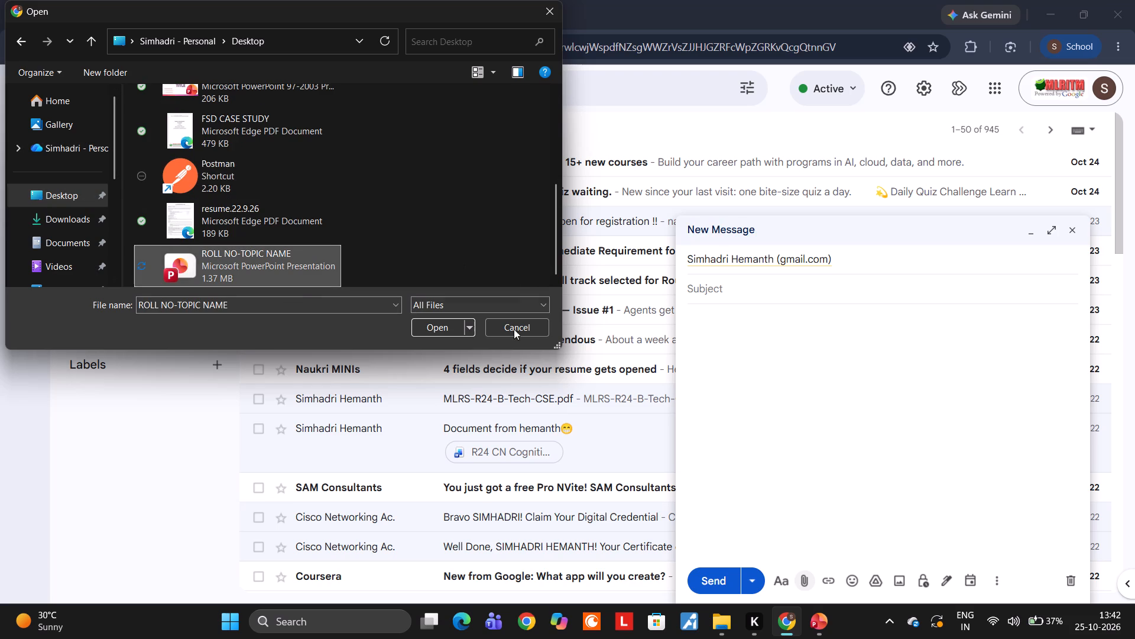
pyautogui.click(431, 331)
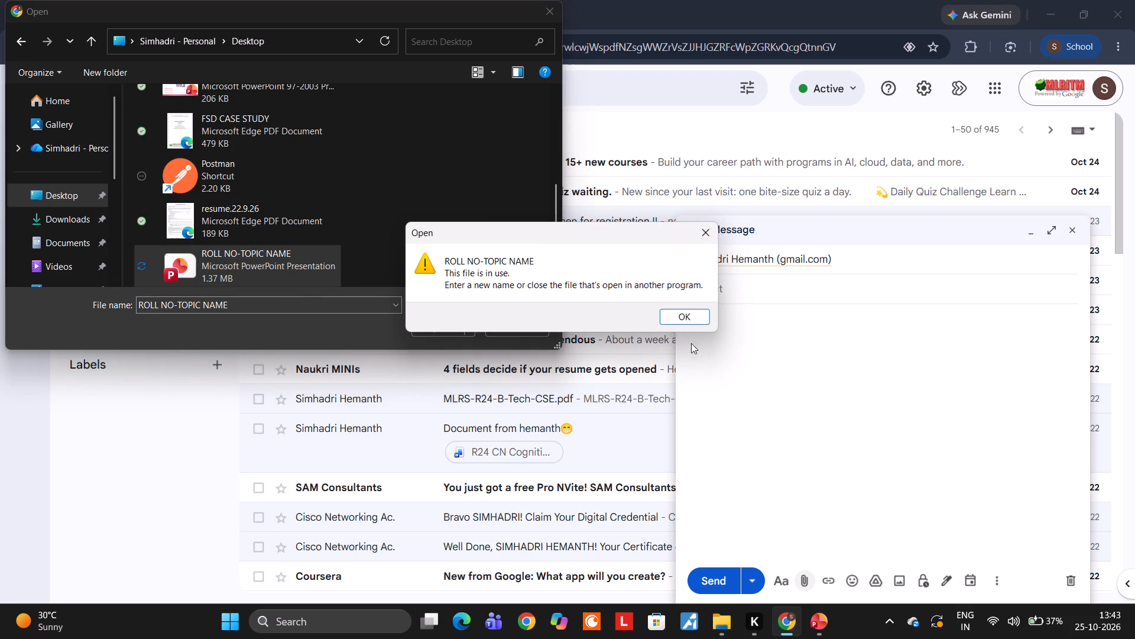
pyautogui.click(683, 313)
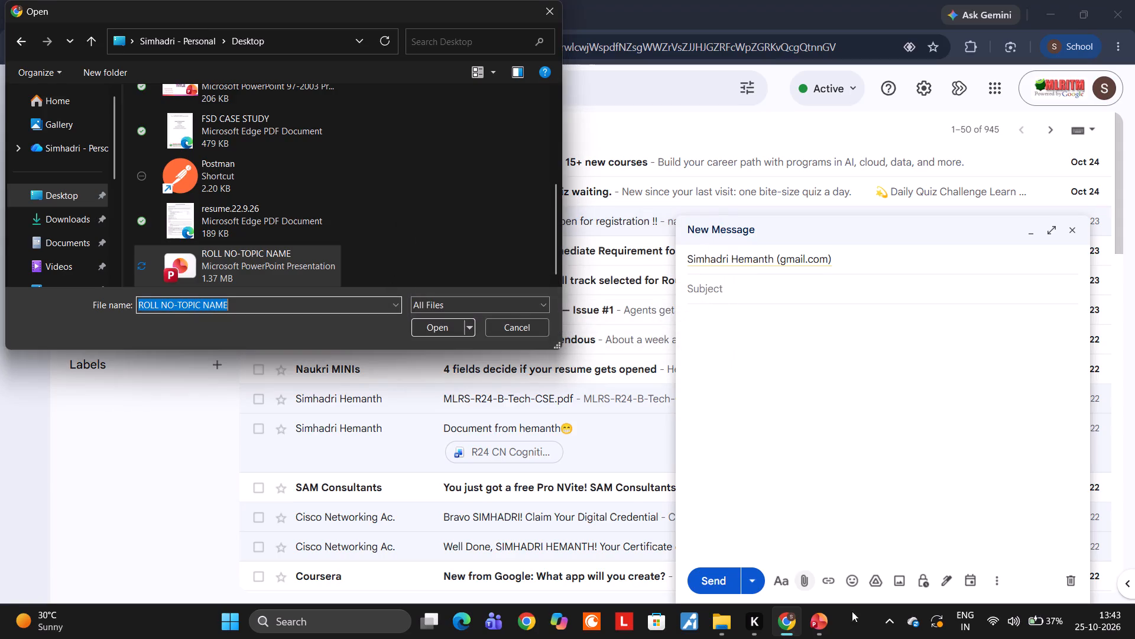
# Close the ROLL NO-TOPIC NAME presentation that is open in PowerPoint.
pyautogui.click(887, 499)
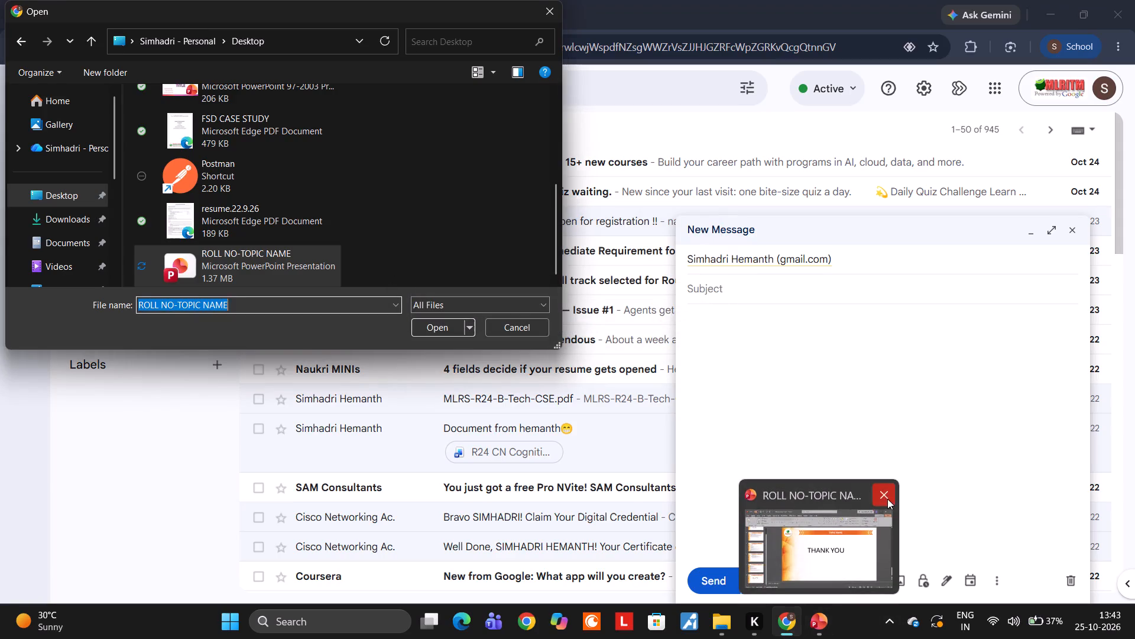
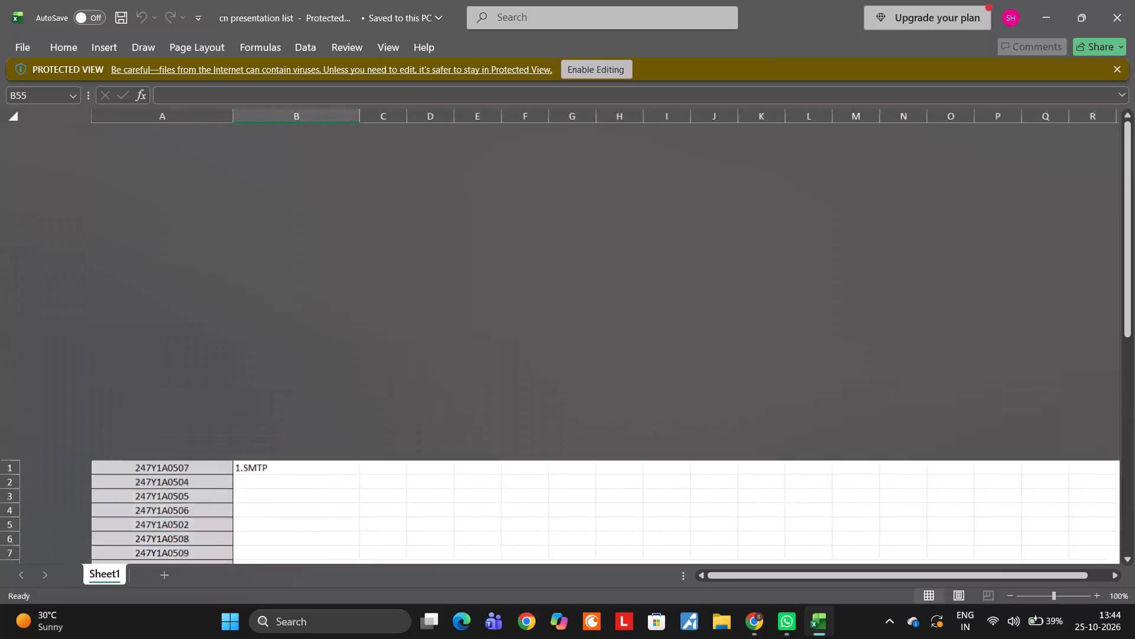
# Look through the roll numbers and their assigned topics on Sheet1 of the cn presentation list workbook.
pyautogui.scroll(-5, 240, 367)
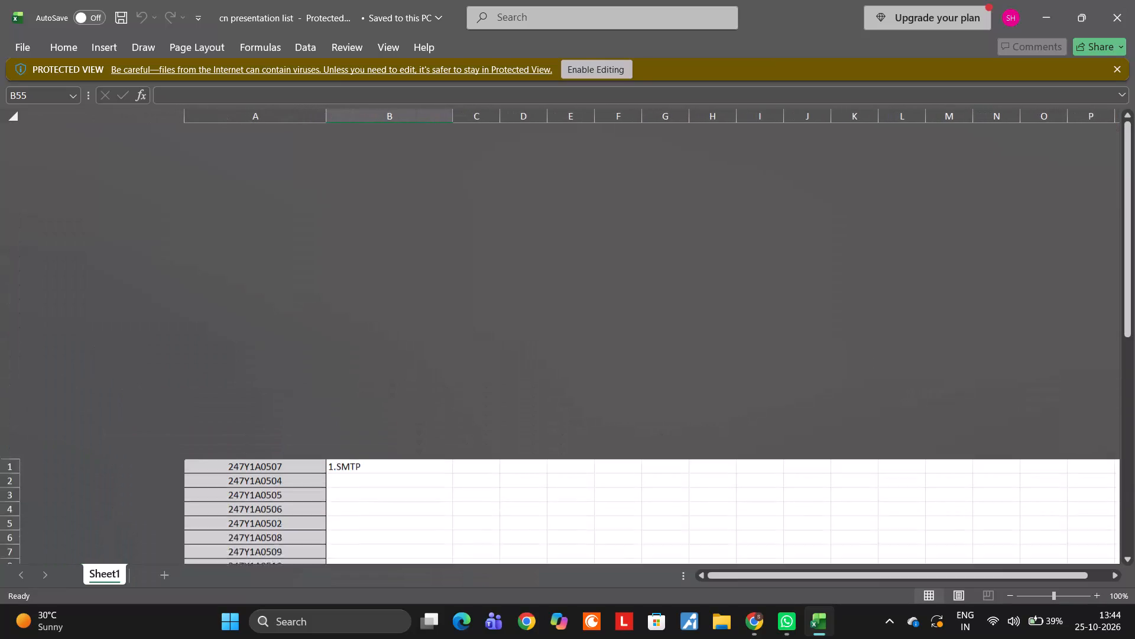
pyautogui.scroll(-3, 70, 389)
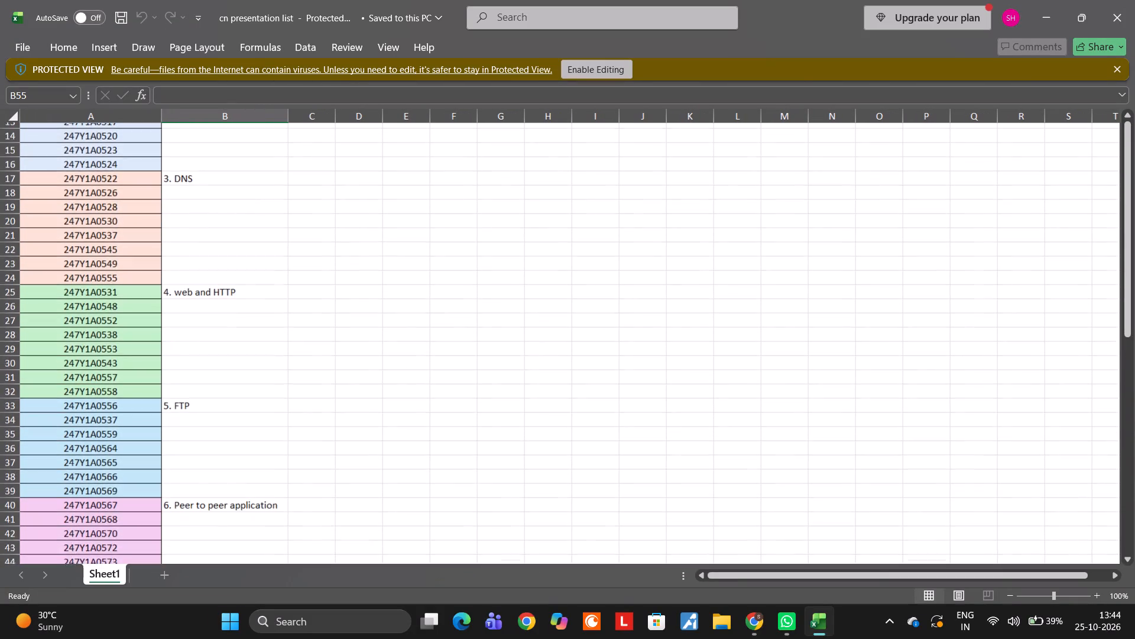
pyautogui.scroll(-1, 70, 389)
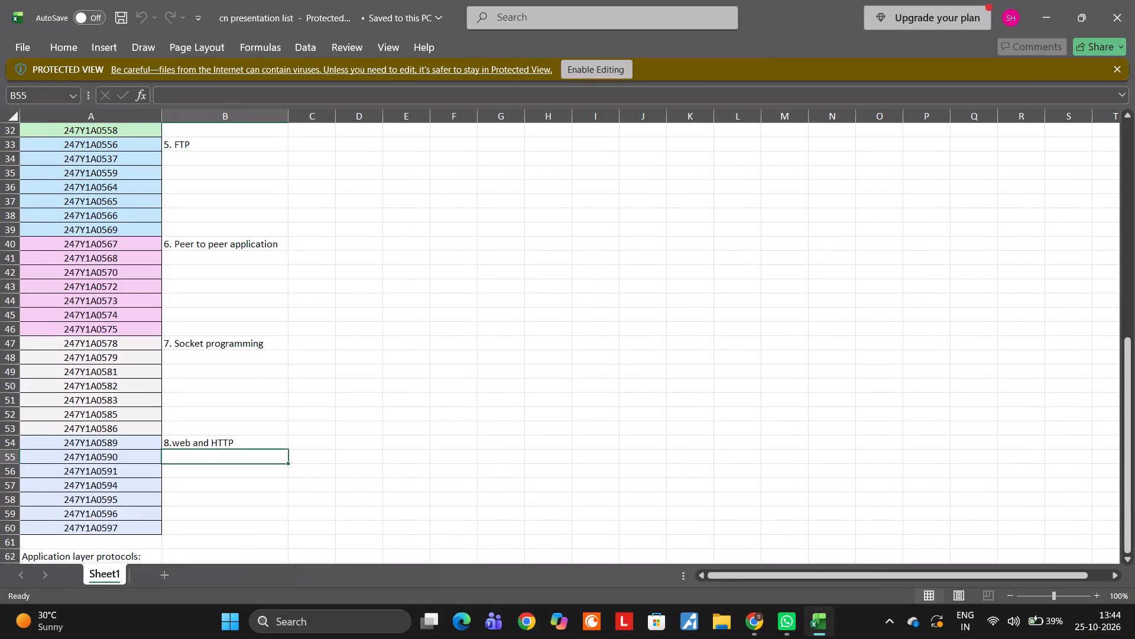
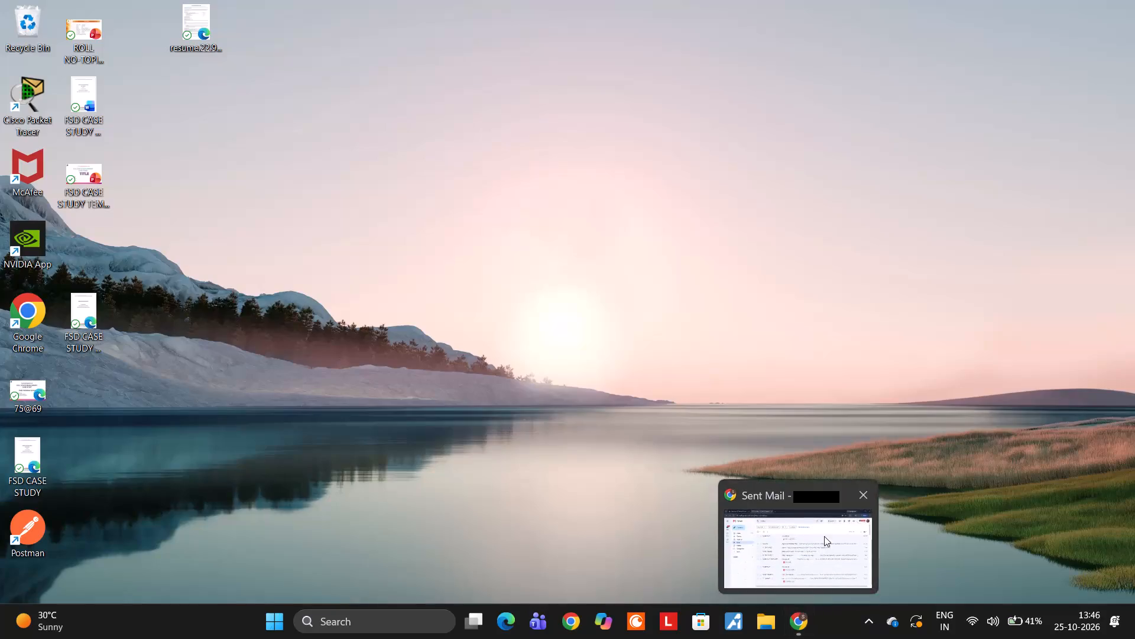
# Close the browser window showing Sent Mail.
pyautogui.click(864, 491)
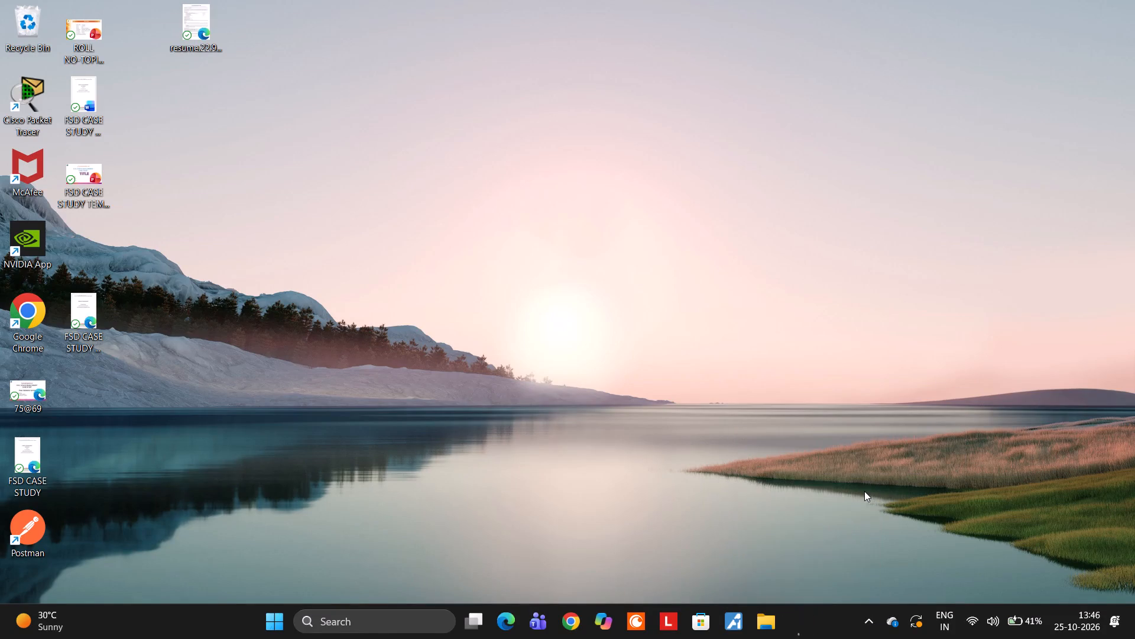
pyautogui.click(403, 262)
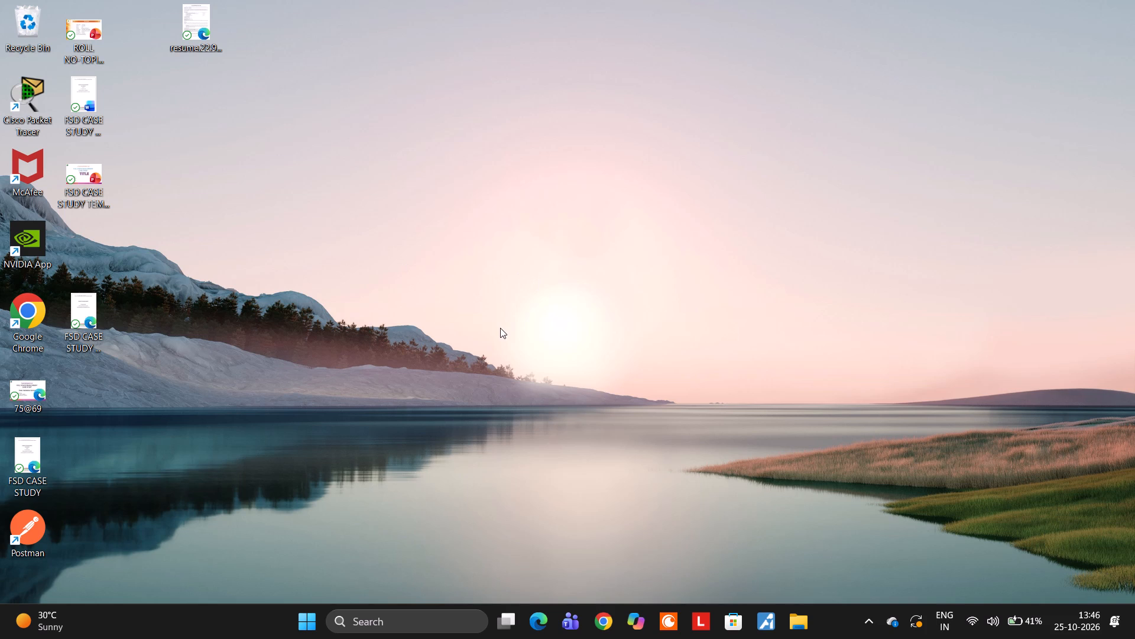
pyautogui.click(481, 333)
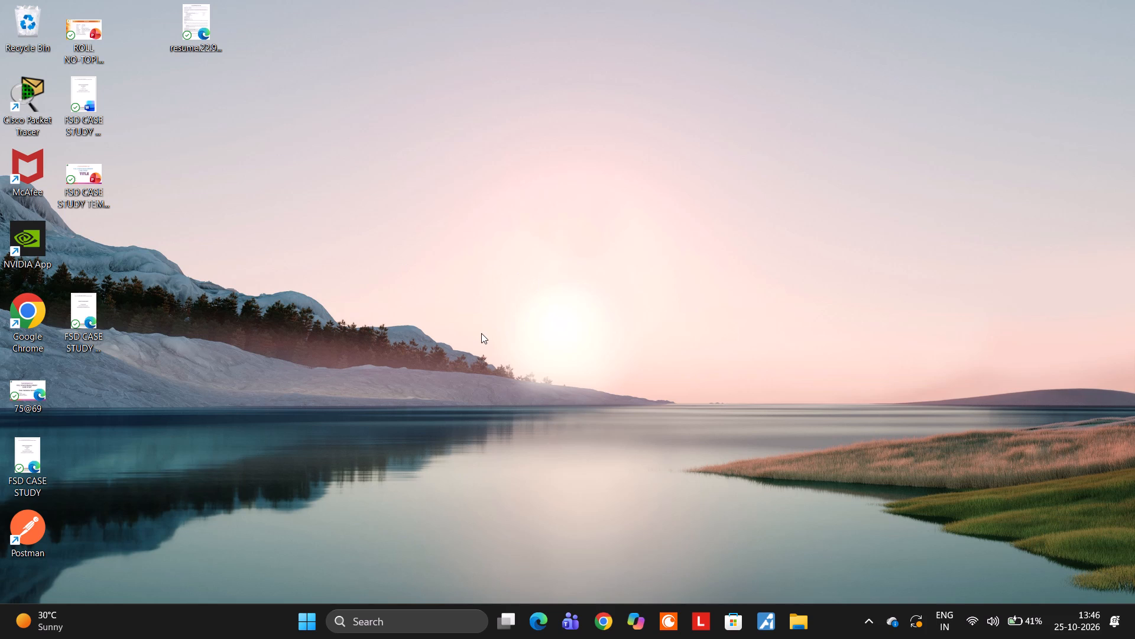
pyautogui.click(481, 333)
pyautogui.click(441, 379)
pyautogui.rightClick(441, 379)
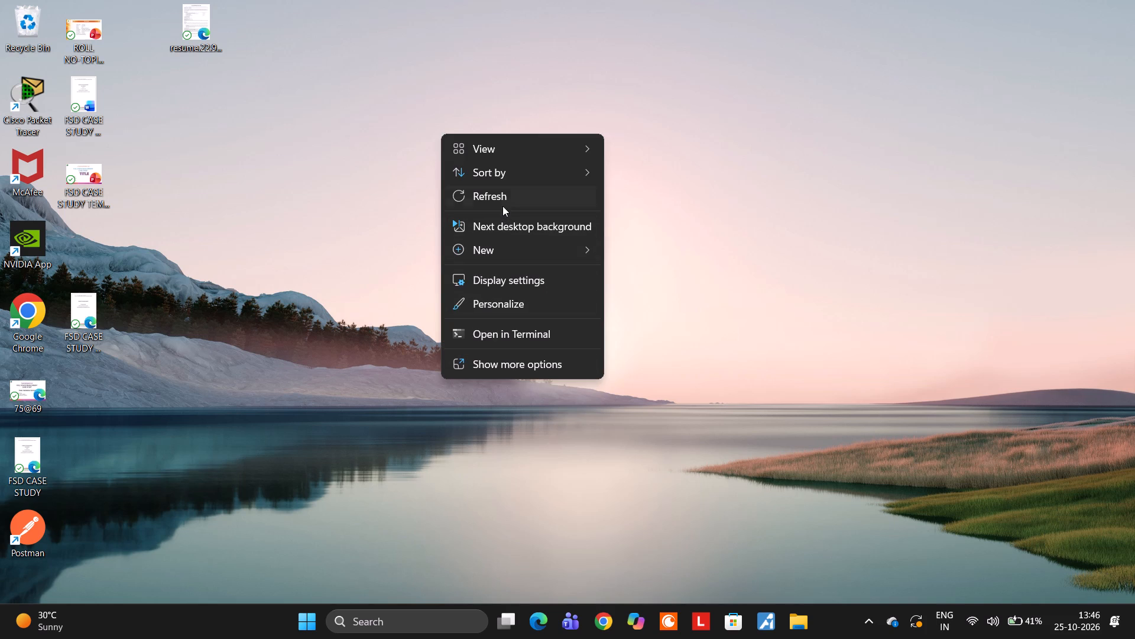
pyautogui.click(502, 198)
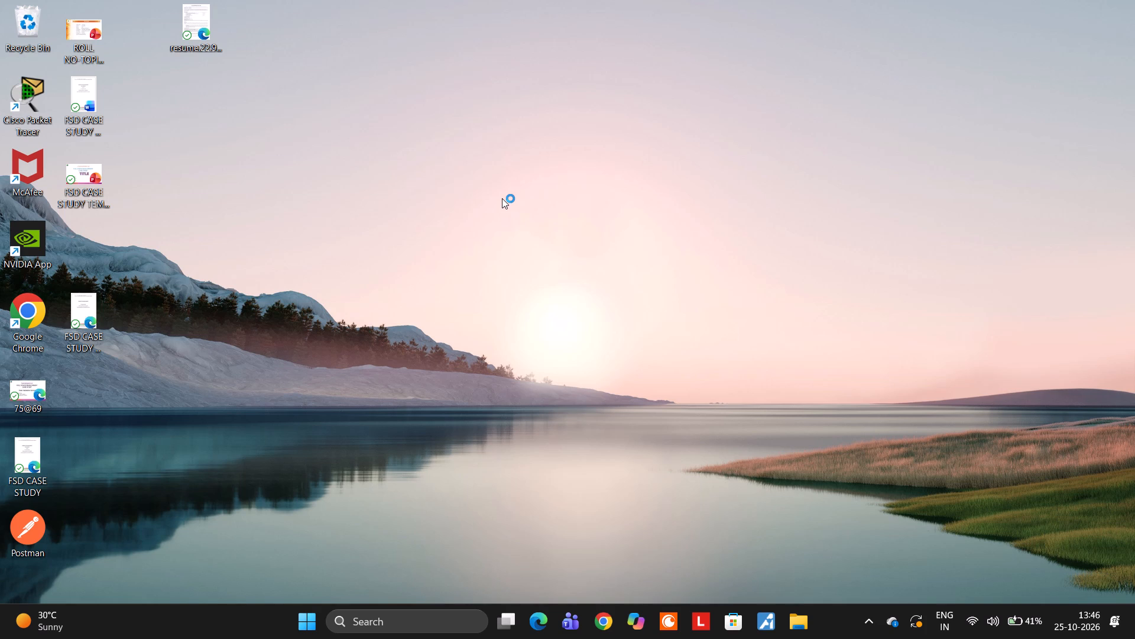
# Open the ROLL NO-TOPIC NAME presentation from the desktop in PowerPoint.
pyautogui.doubleClick(104, 36)
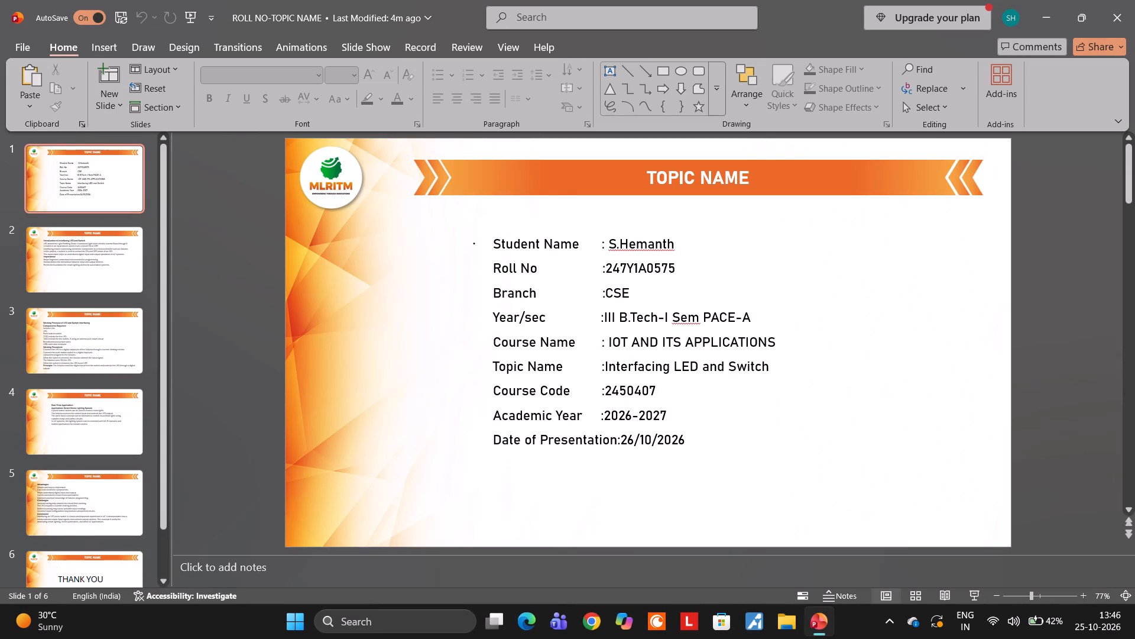
# Review the content of all six slides, from the student details through to the THANK YOU slide.
pyautogui.scroll(-1, 502, 321)
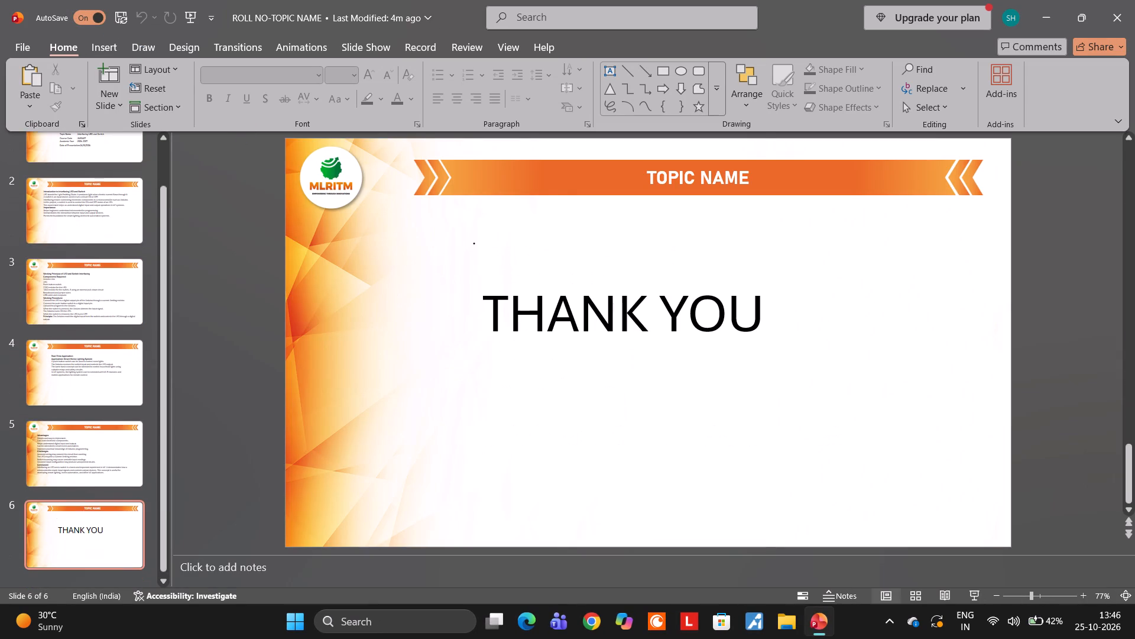
pyautogui.scroll(15, 502, 321)
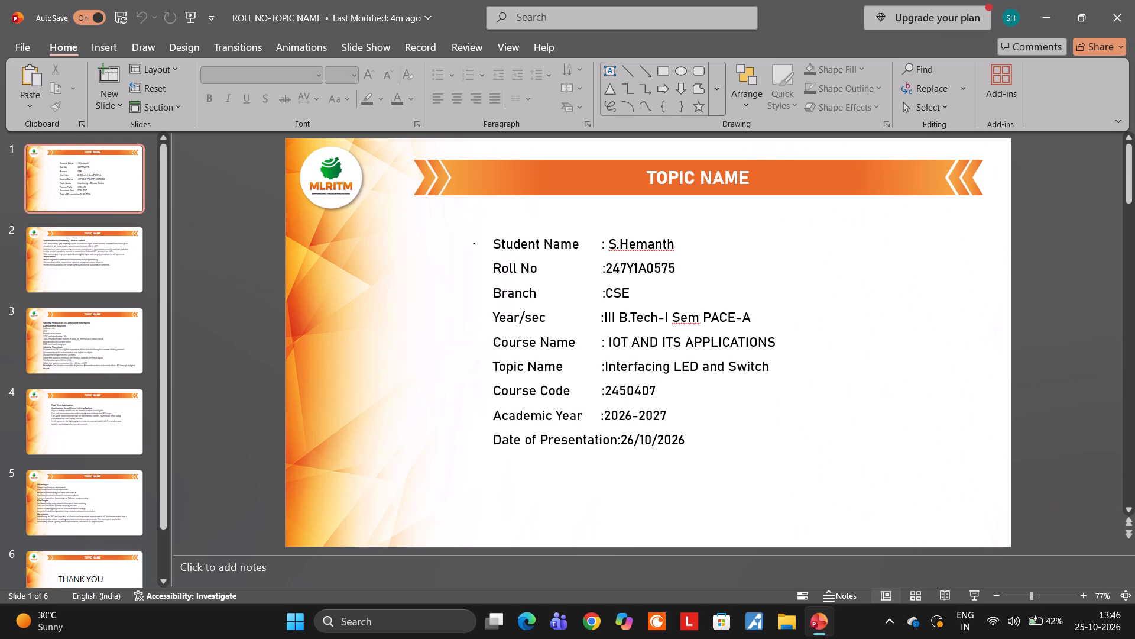
pyautogui.click(111, 263)
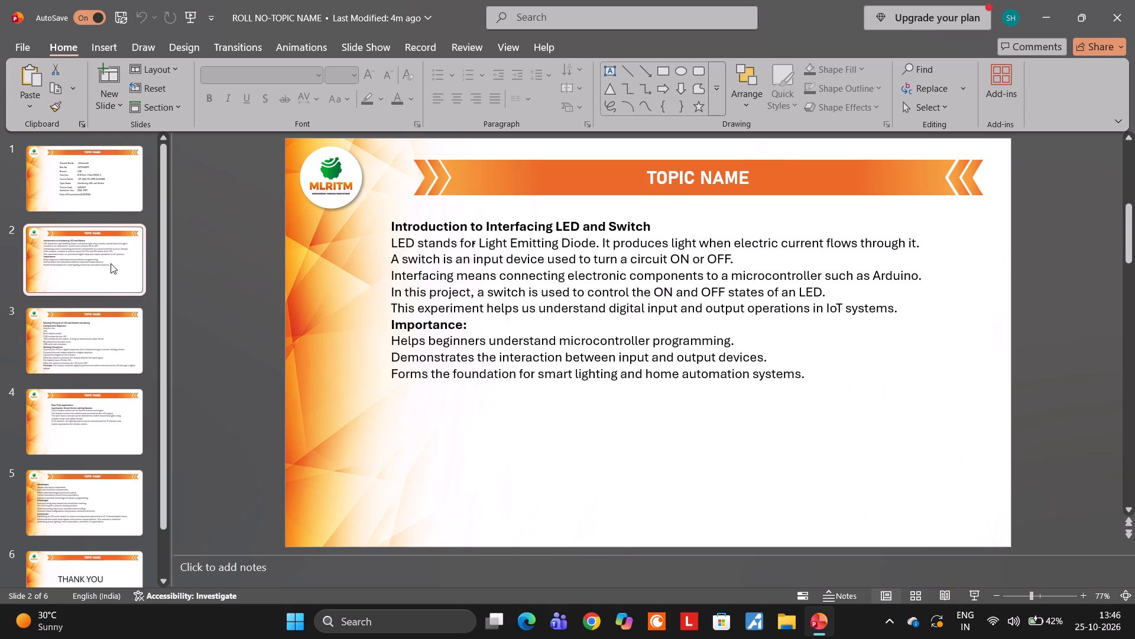
pyautogui.click(90, 331)
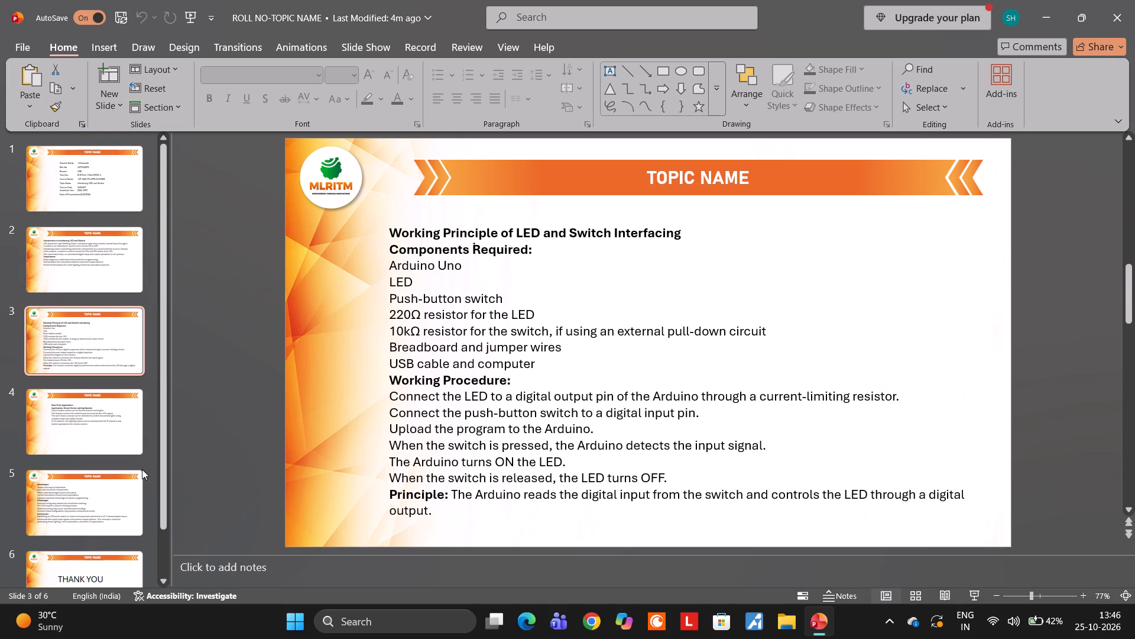
pyautogui.click(76, 403)
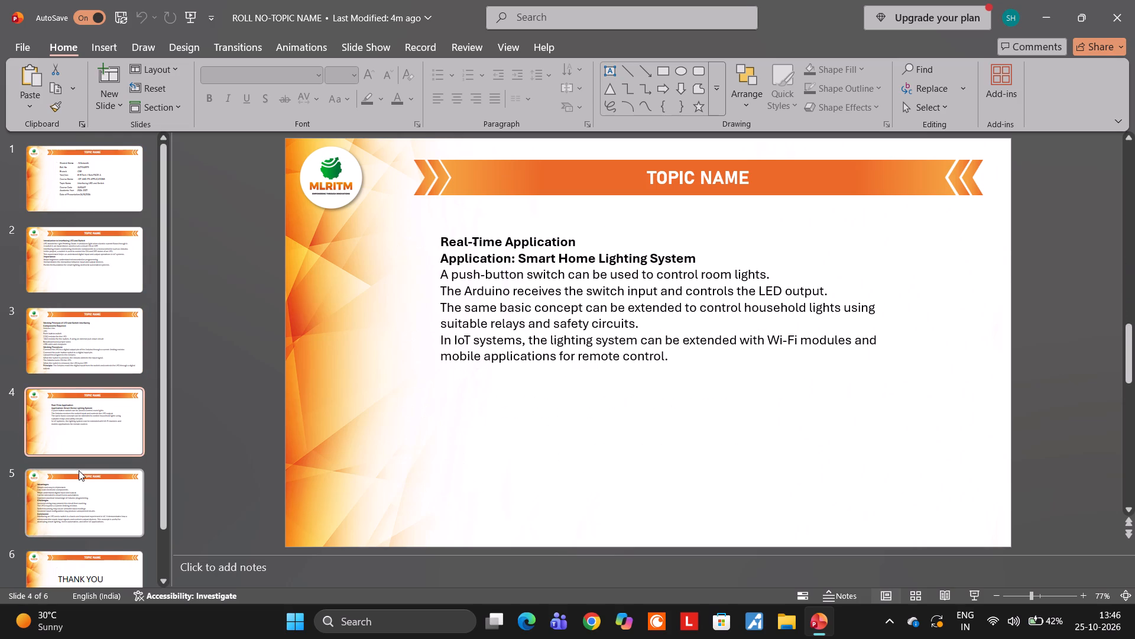
pyautogui.click(79, 470)
pyautogui.click(85, 560)
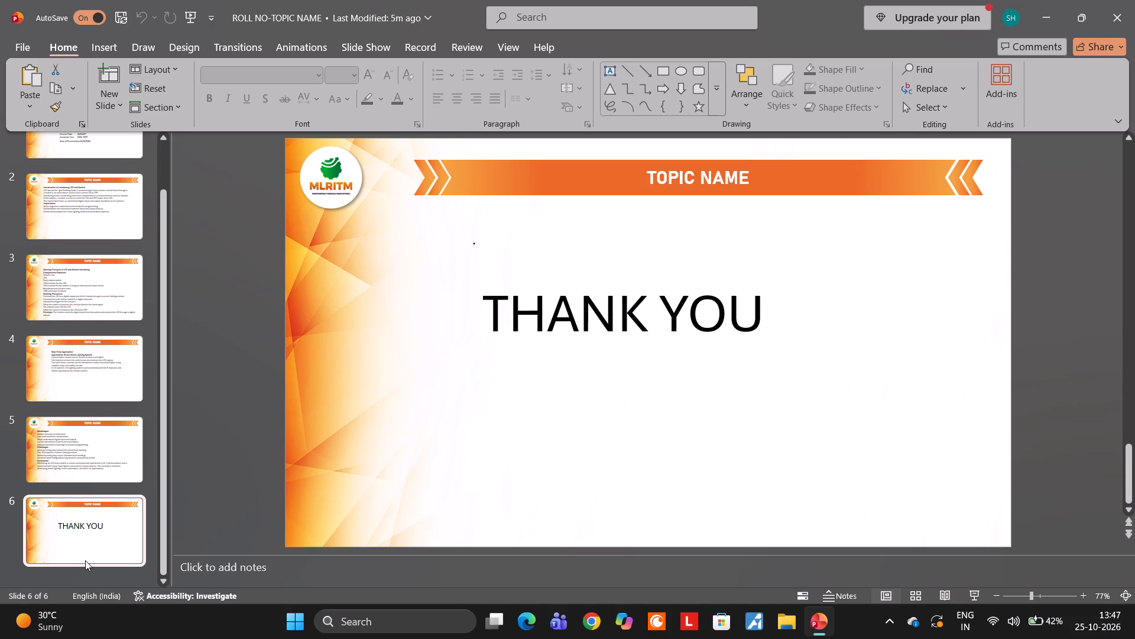
pyautogui.scroll(4, 85, 560)
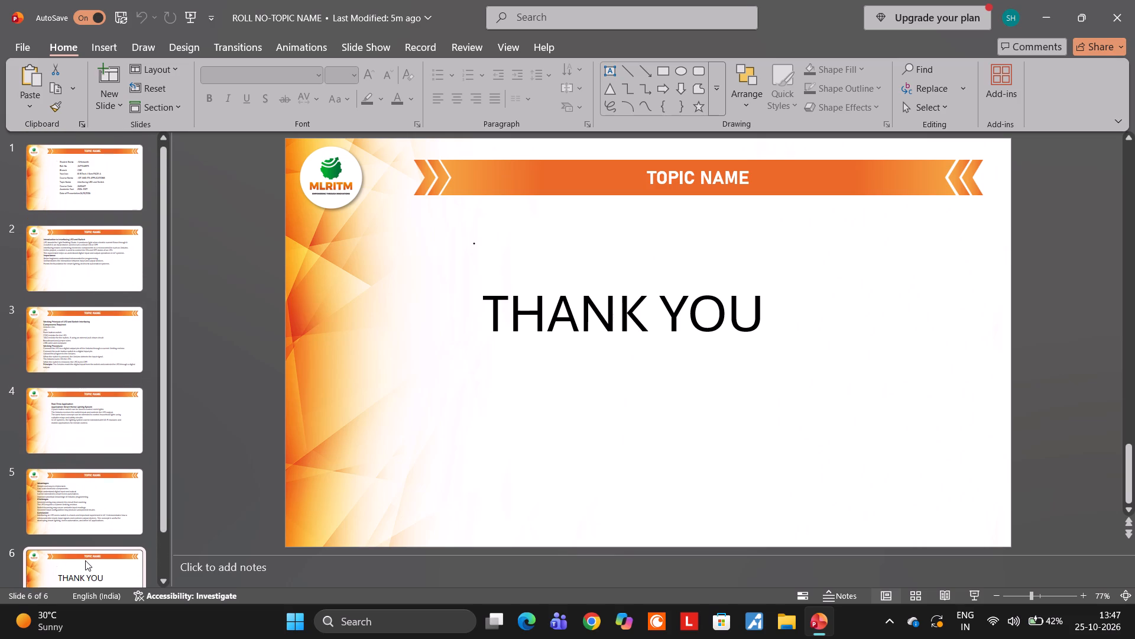
pyautogui.scroll(4, 85, 560)
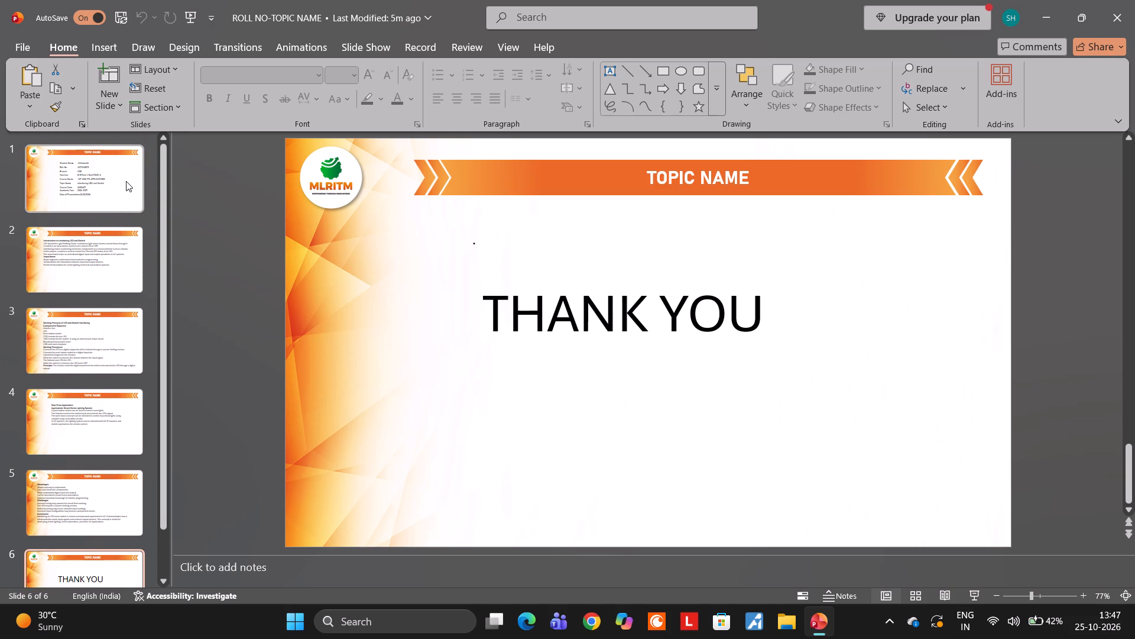
pyautogui.click(92, 195)
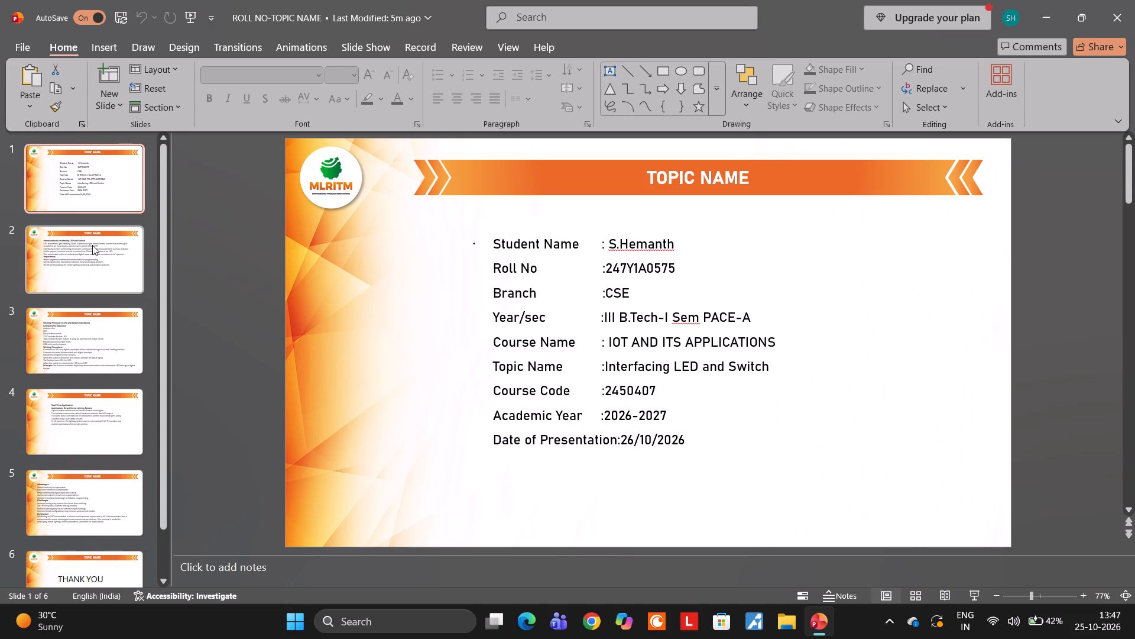
pyautogui.click(87, 256)
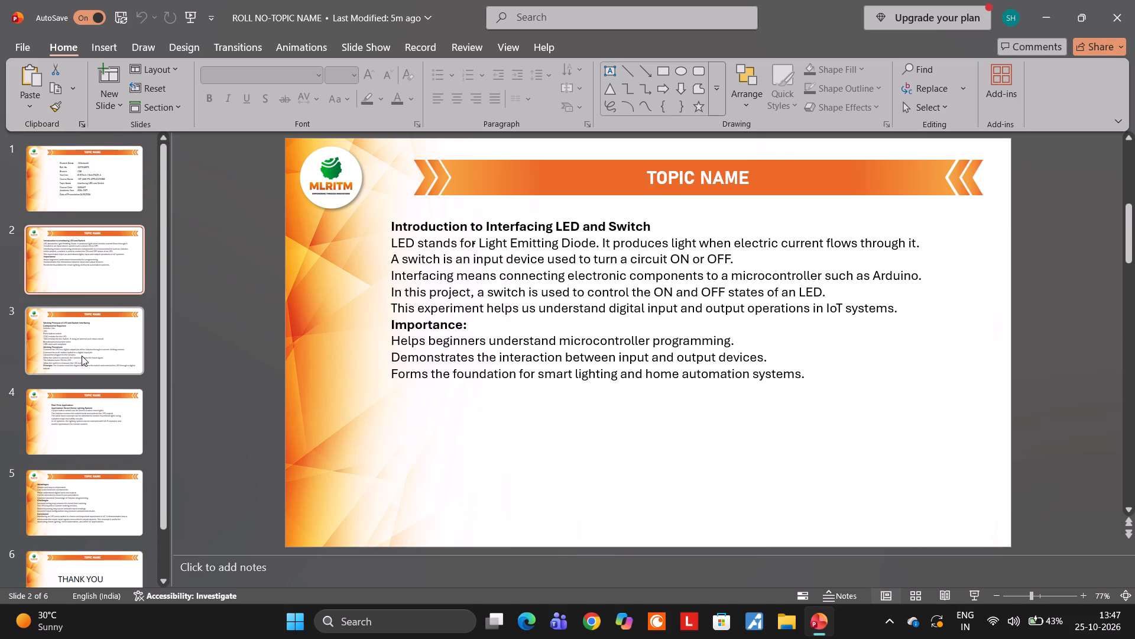
pyautogui.click(82, 356)
pyautogui.click(99, 418)
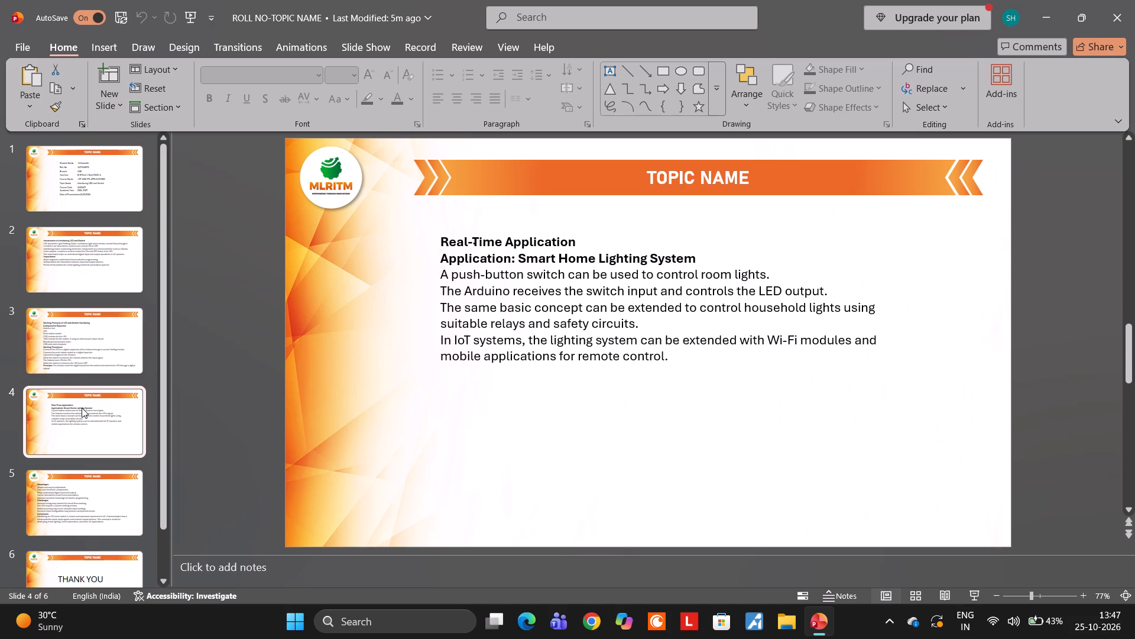
pyautogui.click(82, 408)
pyautogui.click(85, 505)
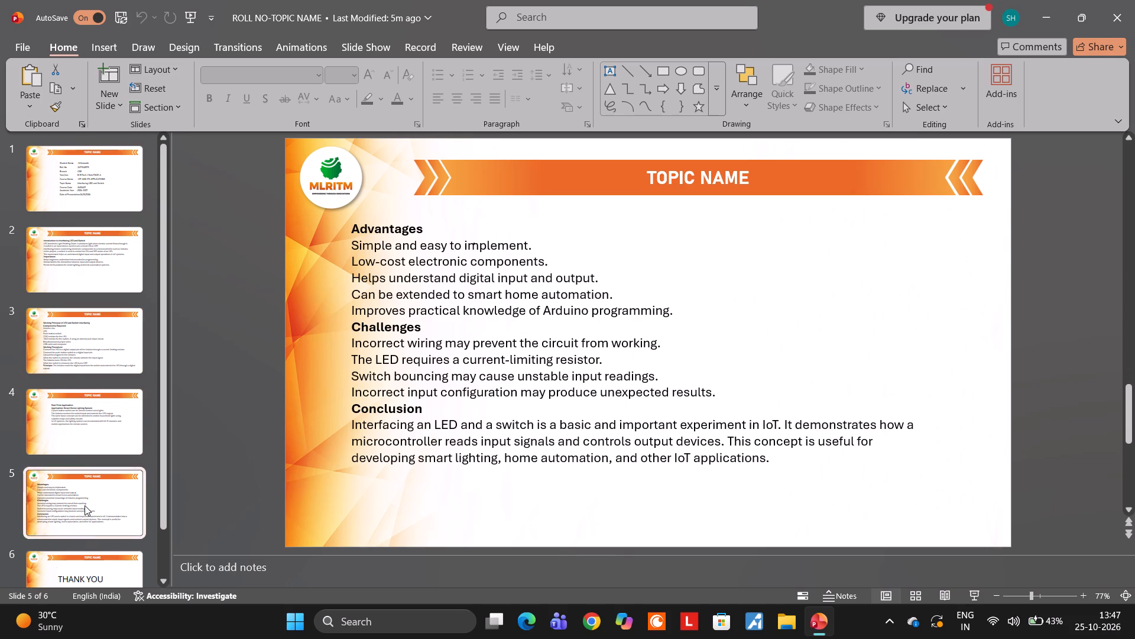
pyautogui.click(100, 574)
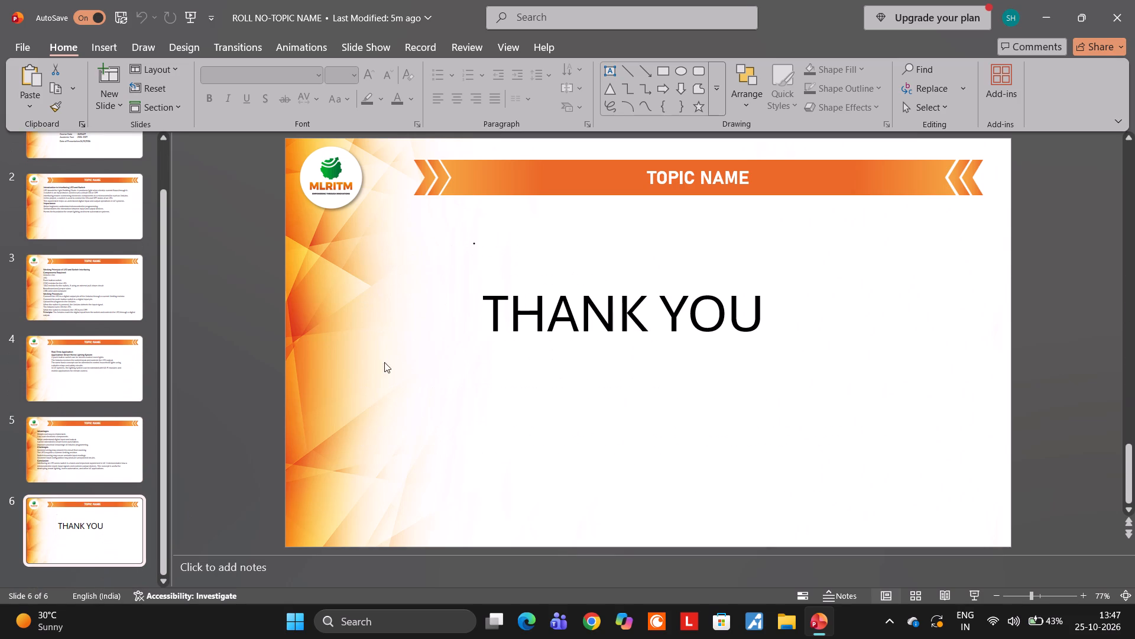
# Add a colon after TOPIC NAME in the header banner of the THANK YOU slide.
pyautogui.click(774, 172)
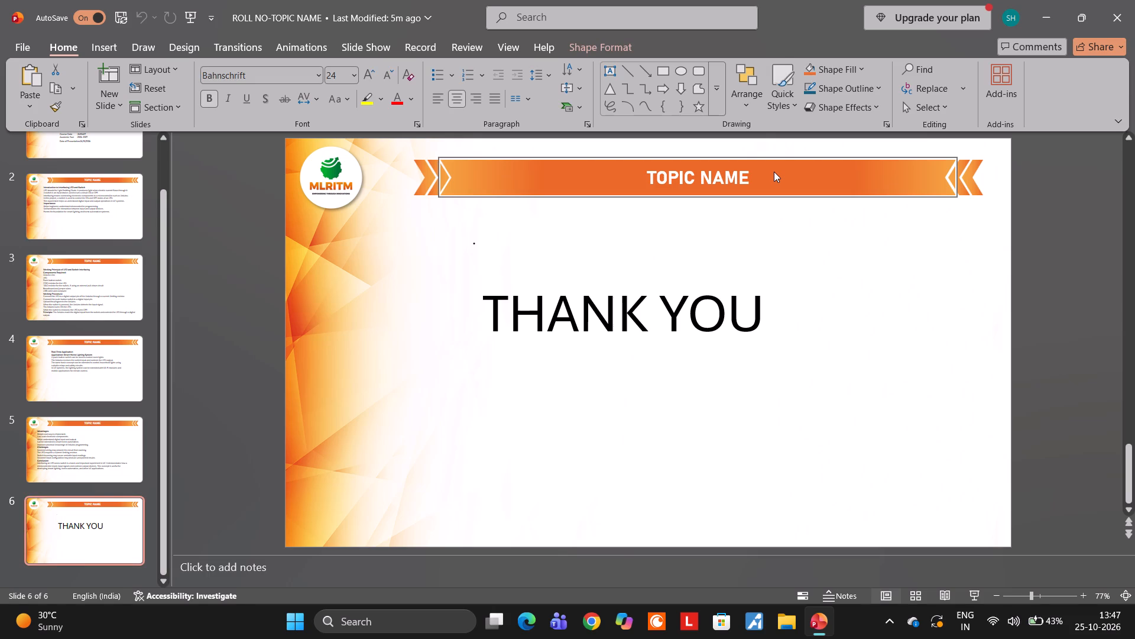
pyautogui.press('\\')
pyautogui.press('BackSpace')
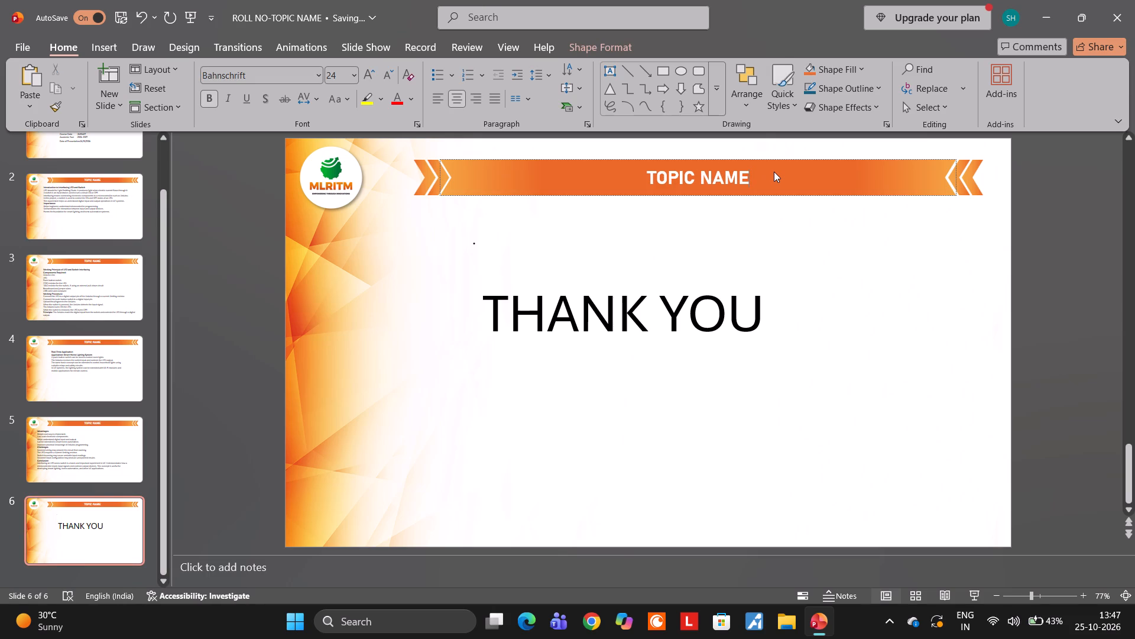
pyautogui.hotkey('shift', ':')
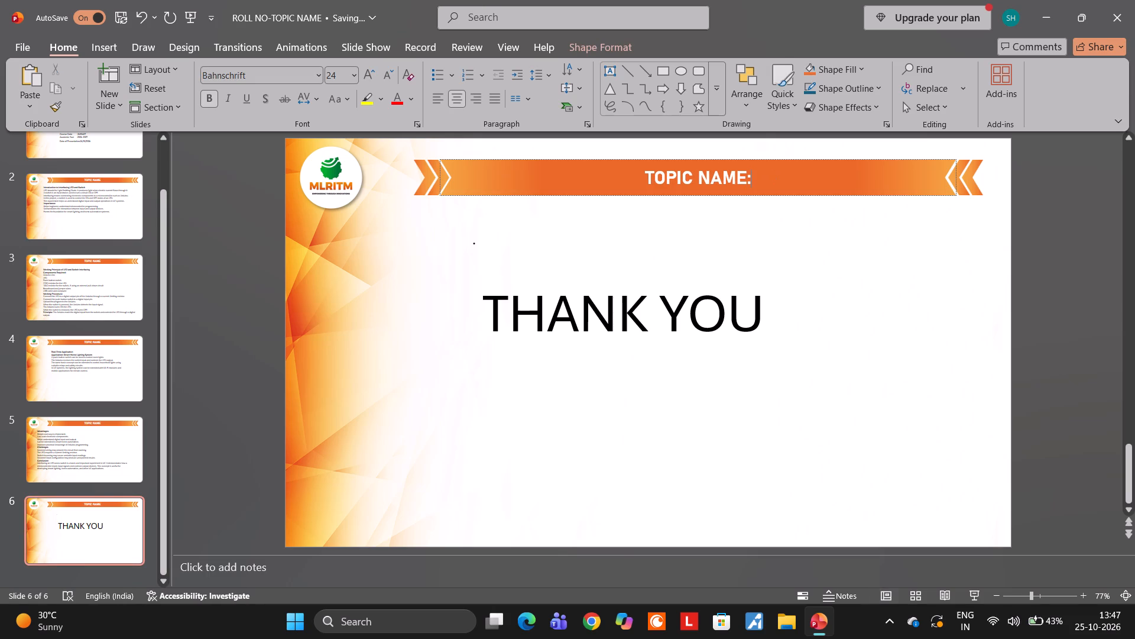
# Go to the student details slide and paste the copied Introduction to Interfacing LED and Switch slide after it.
pyautogui.scroll(2, 34, 320)
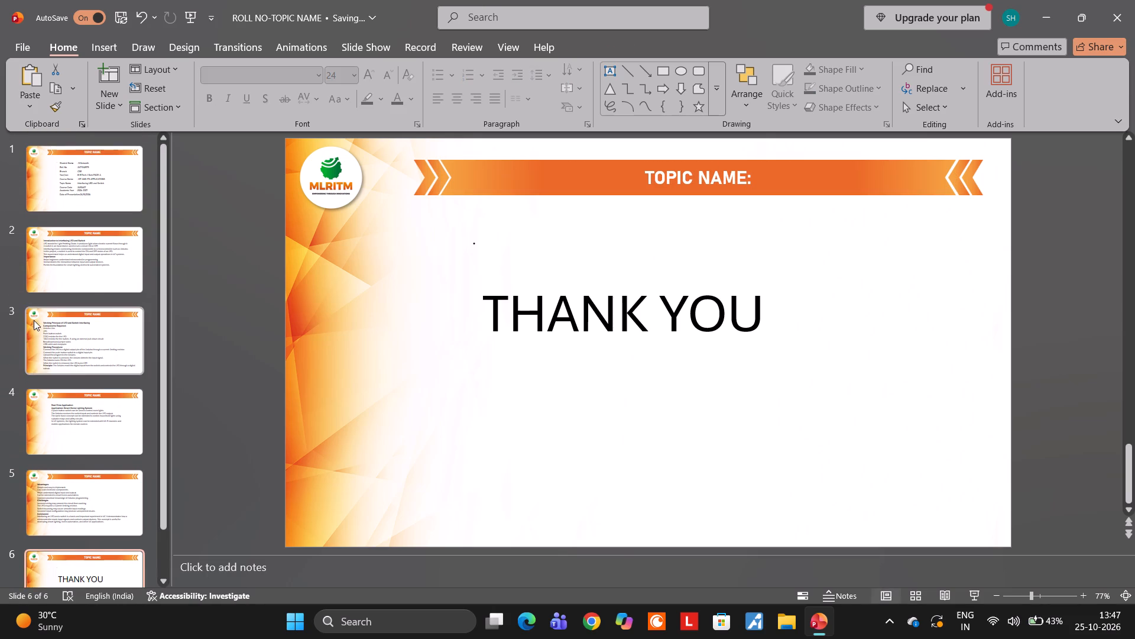
pyautogui.click(60, 187)
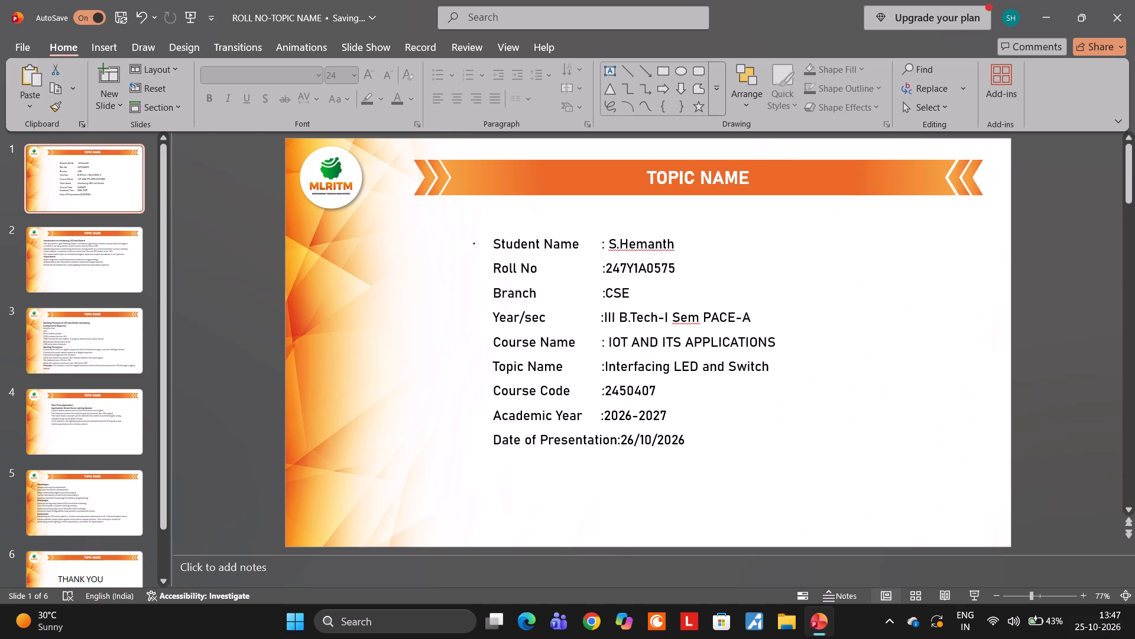
pyautogui.moveTo(773, 367); pyautogui.dragTo(631, 375)
pyautogui.hotkey('ctrl', 'v')
pyautogui.keyDown('ctrl'); pyautogui.click(631, 375); pyautogui.keyUp('ctrl')
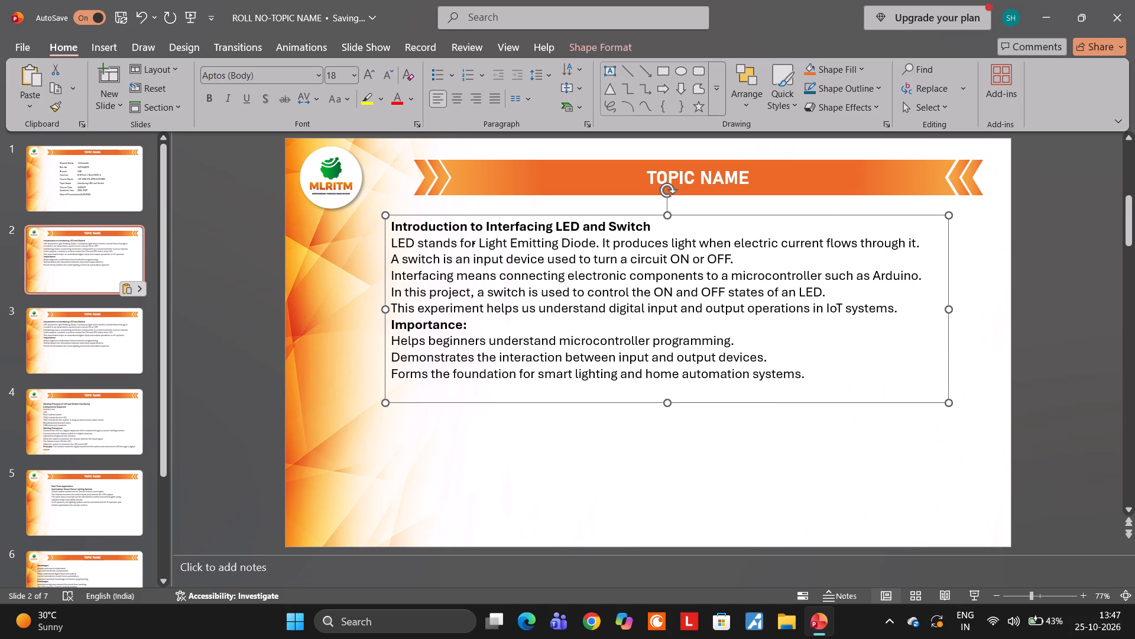
# Copy Interfacing LED and Switch from slide 1's Topic Name line and paste it after TOPIC NAME: in that slide's header banner.
pyautogui.click(109, 189)
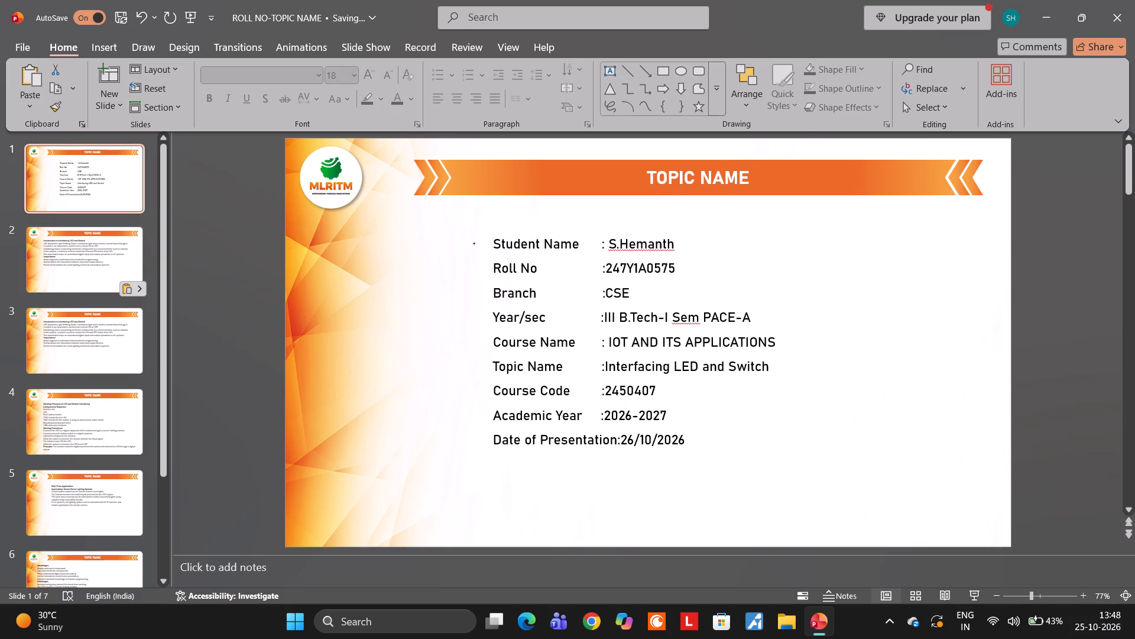
pyautogui.moveTo(774, 364); pyautogui.dragTo(617, 370)
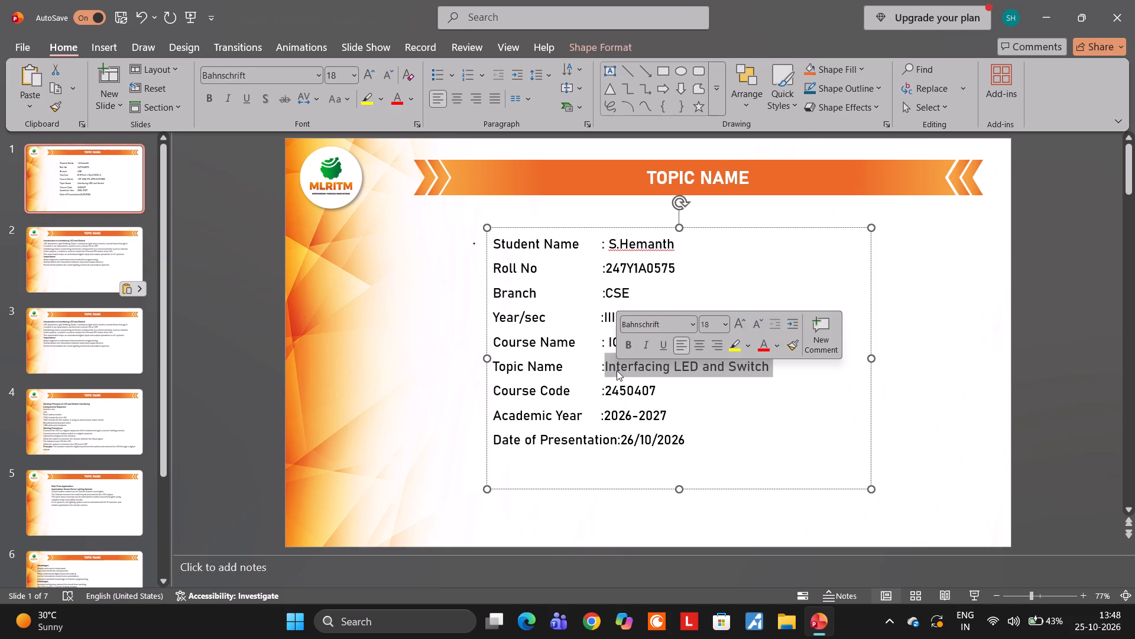
pyautogui.hotkey('ctrl', 'c')
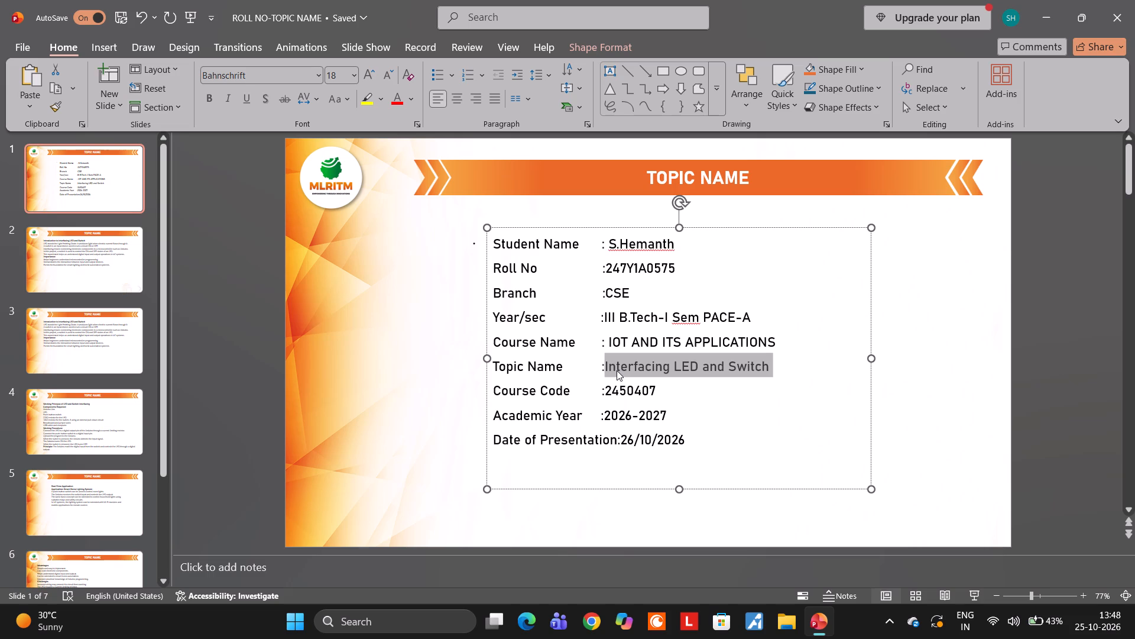
pyautogui.click(779, 182)
pyautogui.click(757, 168)
pyautogui.hotkey('shift', ':')
pyautogui.hotkey('ctrl', 'v')
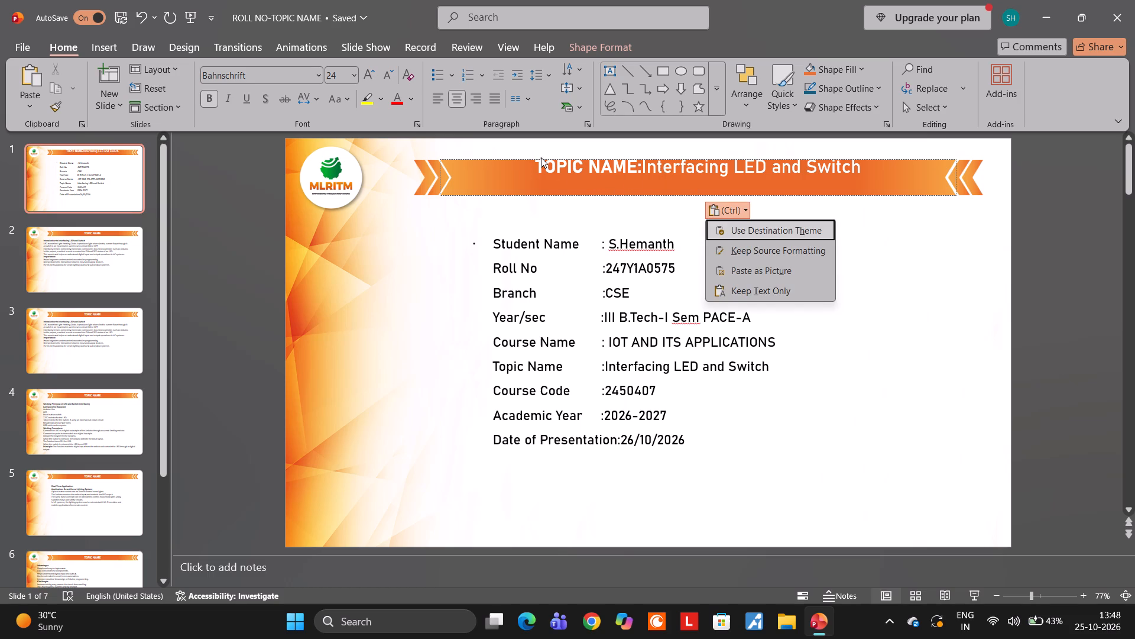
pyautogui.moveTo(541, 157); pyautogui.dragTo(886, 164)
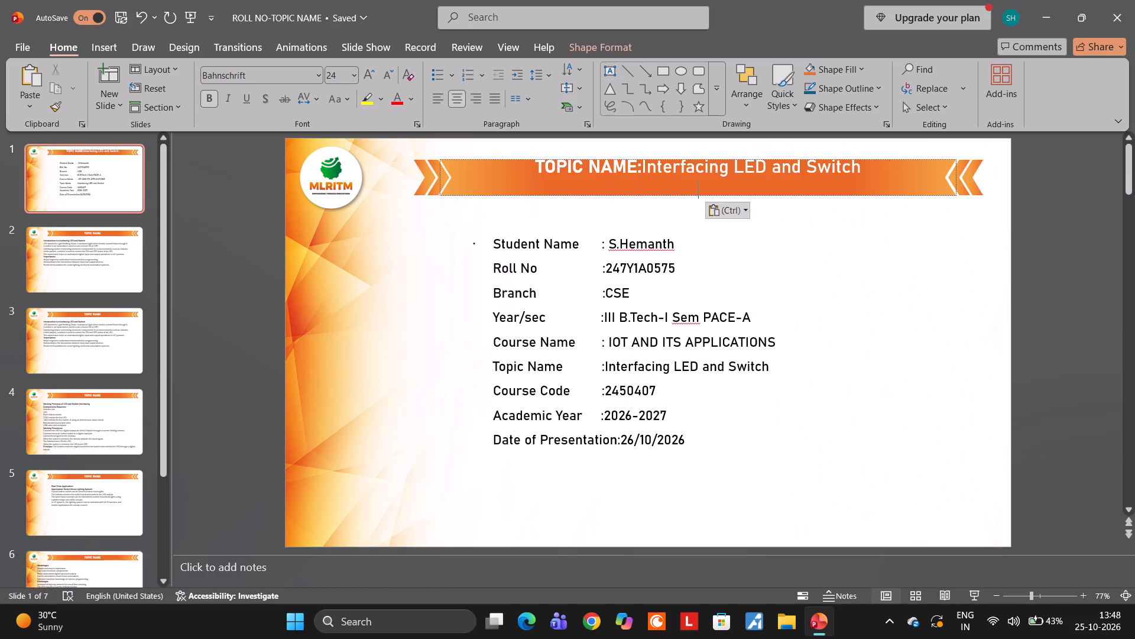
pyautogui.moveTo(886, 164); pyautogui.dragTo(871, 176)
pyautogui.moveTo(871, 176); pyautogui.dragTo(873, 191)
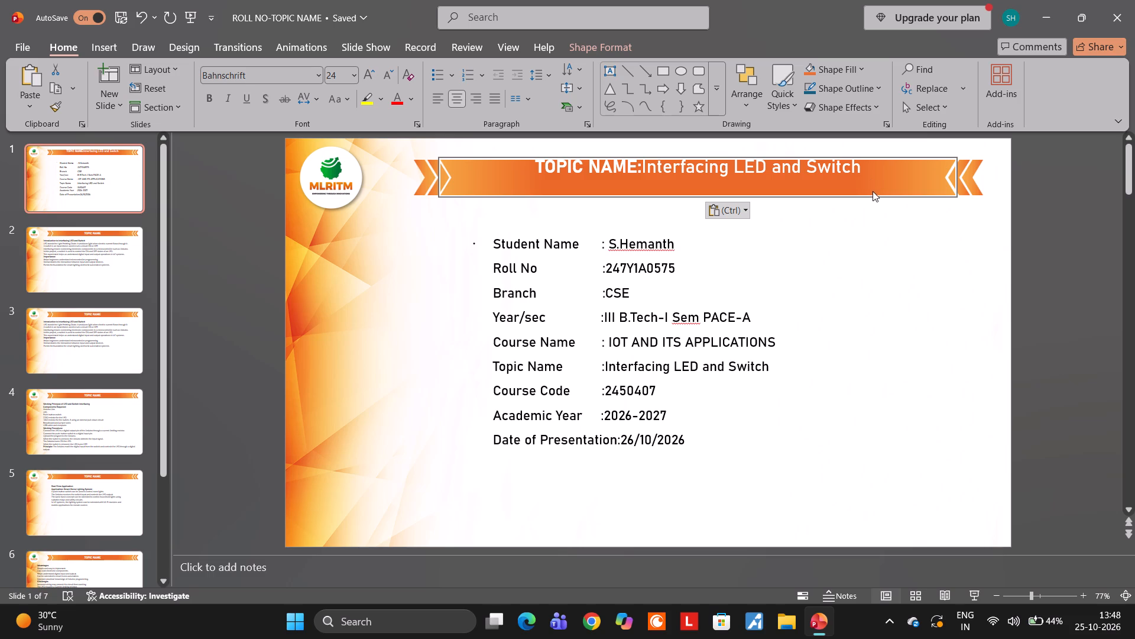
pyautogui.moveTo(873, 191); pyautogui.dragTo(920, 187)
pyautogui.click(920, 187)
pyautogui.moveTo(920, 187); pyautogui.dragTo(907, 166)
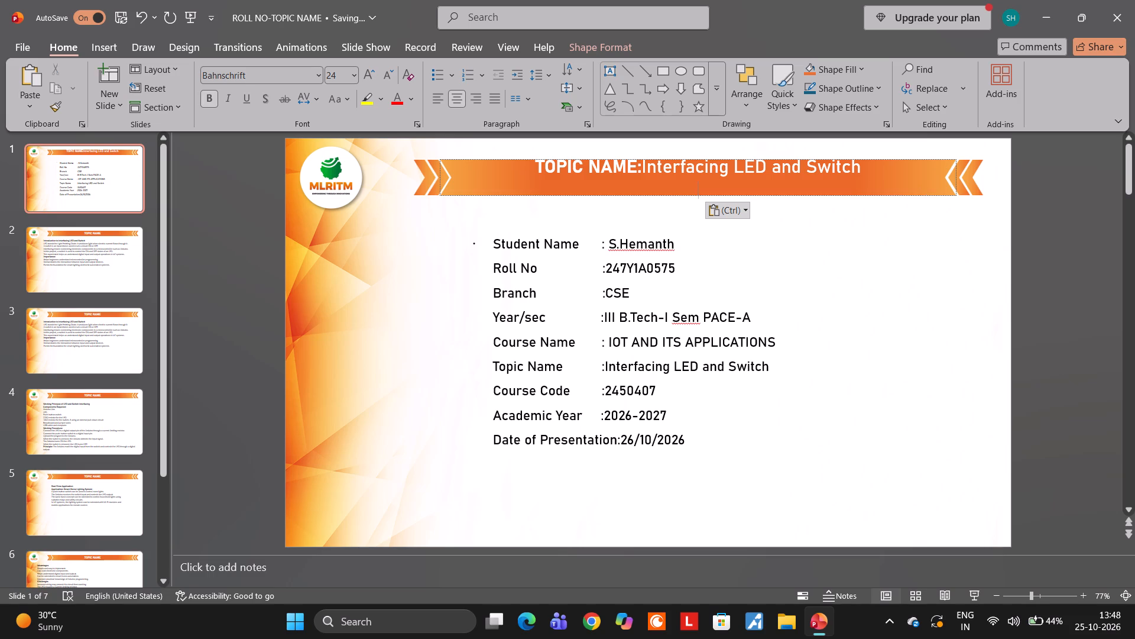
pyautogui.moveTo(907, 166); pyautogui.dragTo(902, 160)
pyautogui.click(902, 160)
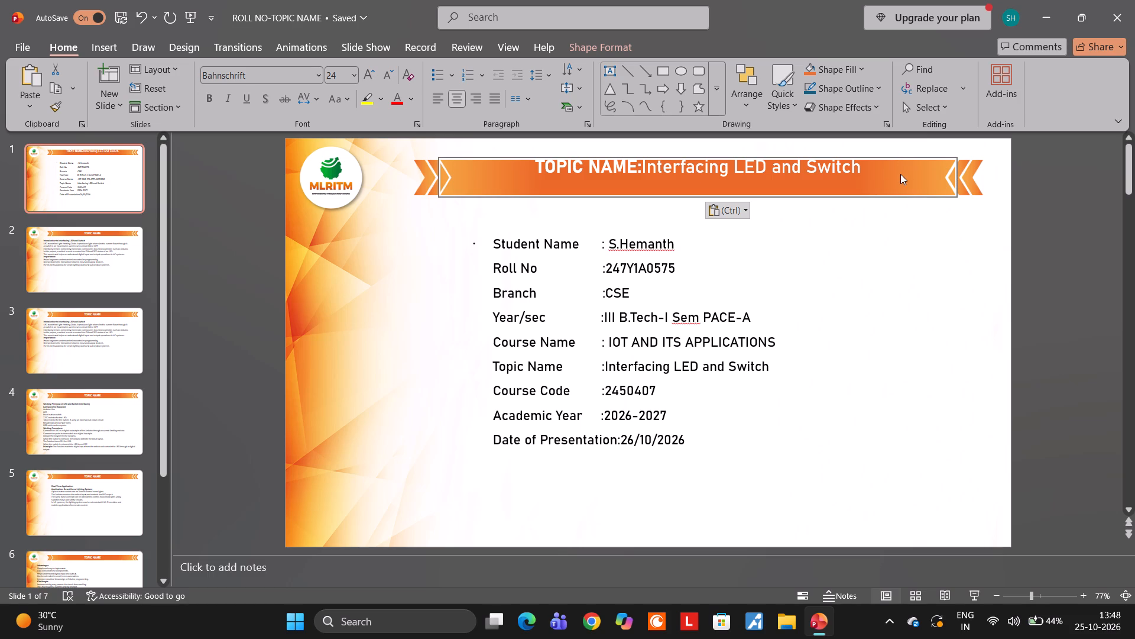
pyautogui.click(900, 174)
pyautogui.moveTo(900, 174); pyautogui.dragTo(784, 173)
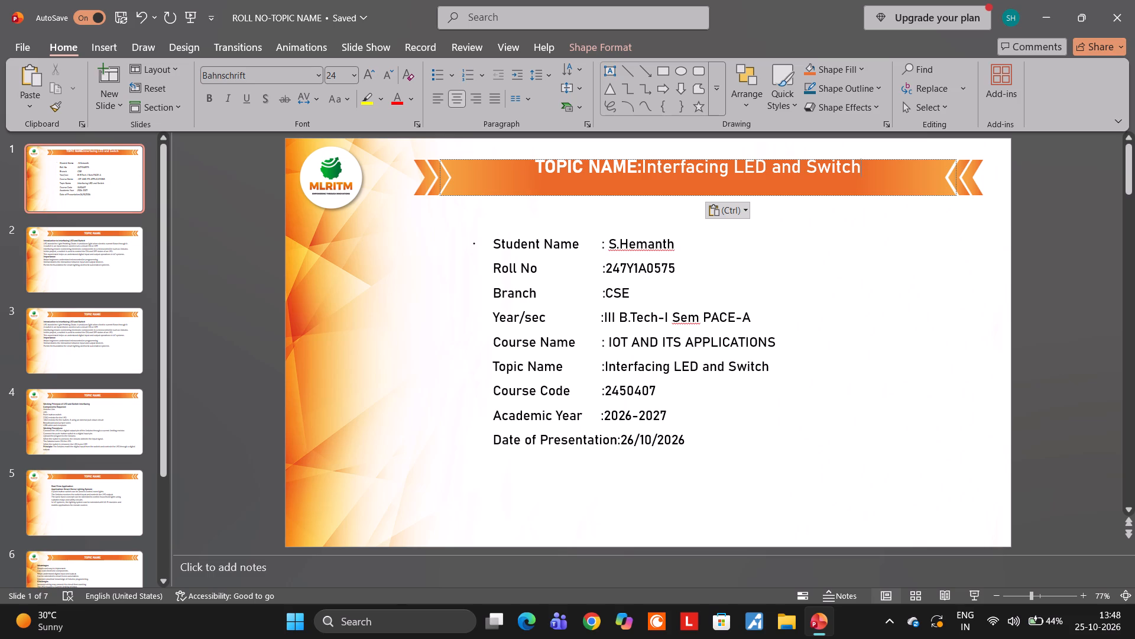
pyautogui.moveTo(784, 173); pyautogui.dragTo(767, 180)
# Undo the topic text pasted into slide 1's header banner and add a space after TOPIC NAME:.
pyautogui.hotkey('ctrl', 'z')
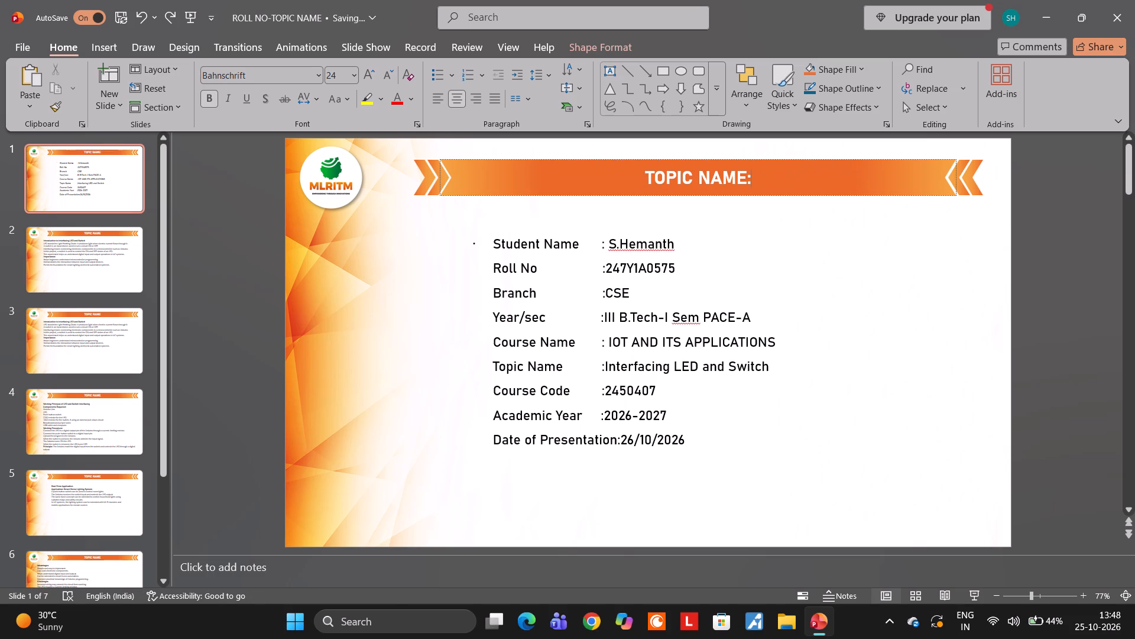
pyautogui.press('space')
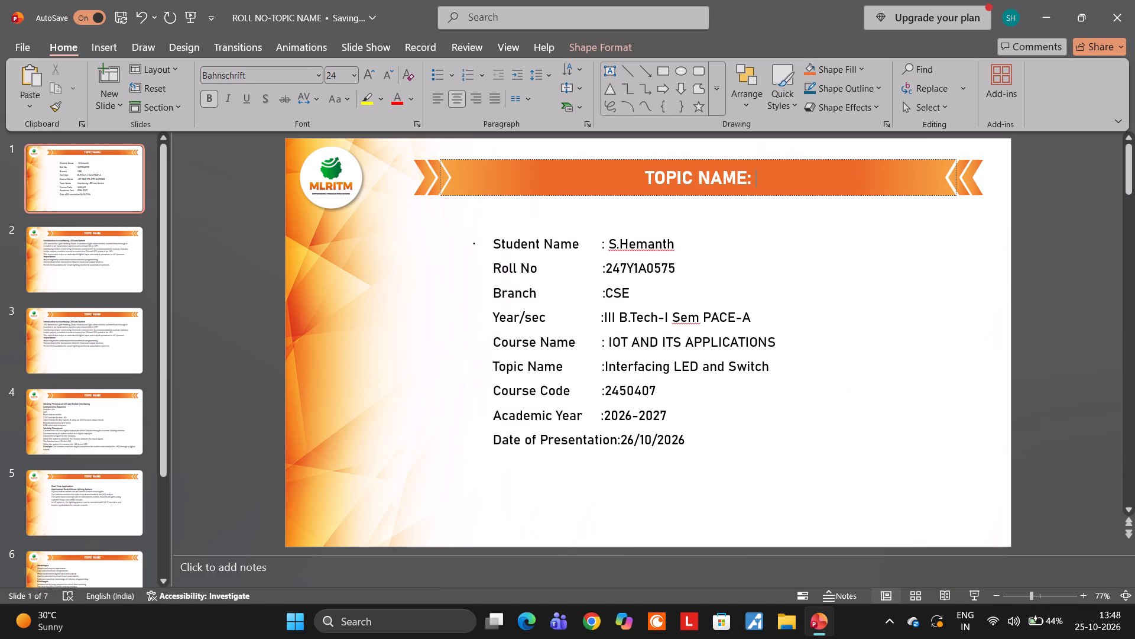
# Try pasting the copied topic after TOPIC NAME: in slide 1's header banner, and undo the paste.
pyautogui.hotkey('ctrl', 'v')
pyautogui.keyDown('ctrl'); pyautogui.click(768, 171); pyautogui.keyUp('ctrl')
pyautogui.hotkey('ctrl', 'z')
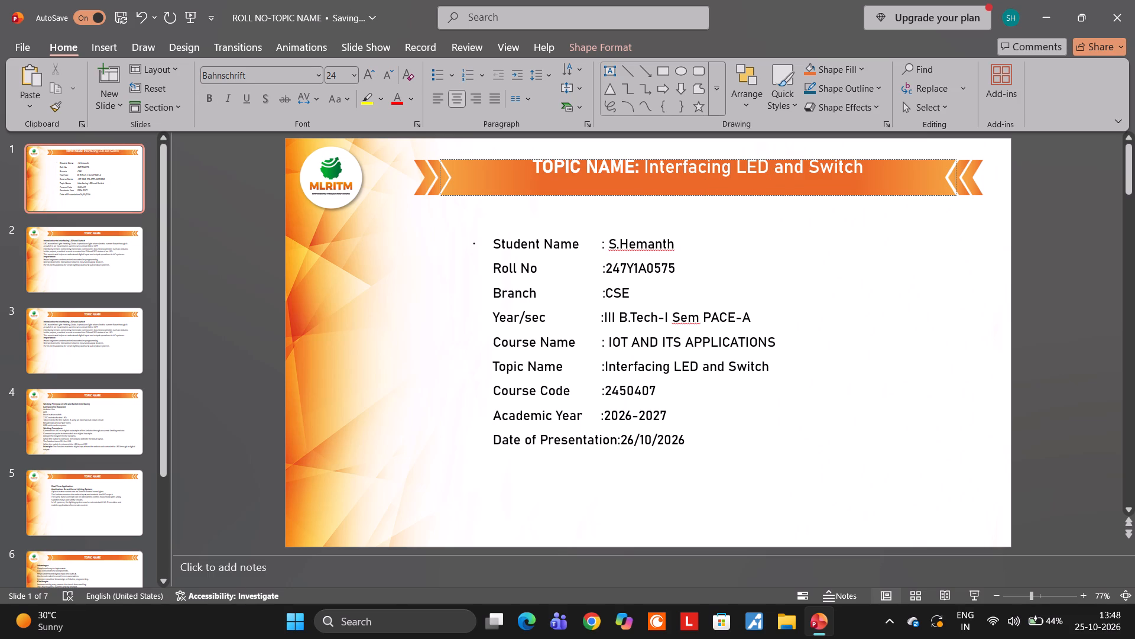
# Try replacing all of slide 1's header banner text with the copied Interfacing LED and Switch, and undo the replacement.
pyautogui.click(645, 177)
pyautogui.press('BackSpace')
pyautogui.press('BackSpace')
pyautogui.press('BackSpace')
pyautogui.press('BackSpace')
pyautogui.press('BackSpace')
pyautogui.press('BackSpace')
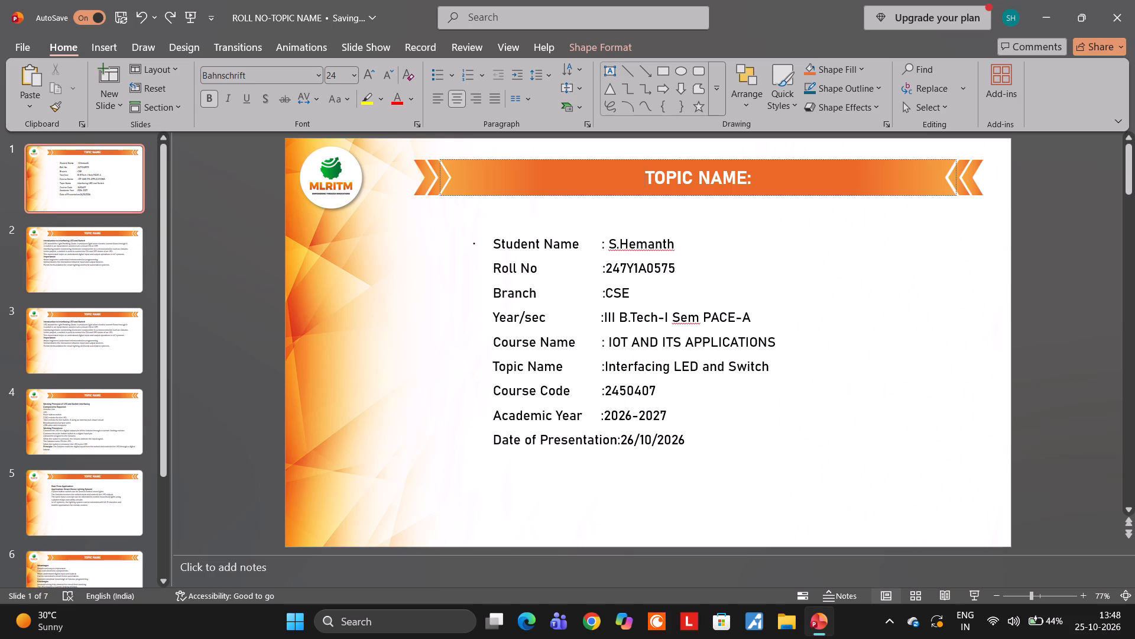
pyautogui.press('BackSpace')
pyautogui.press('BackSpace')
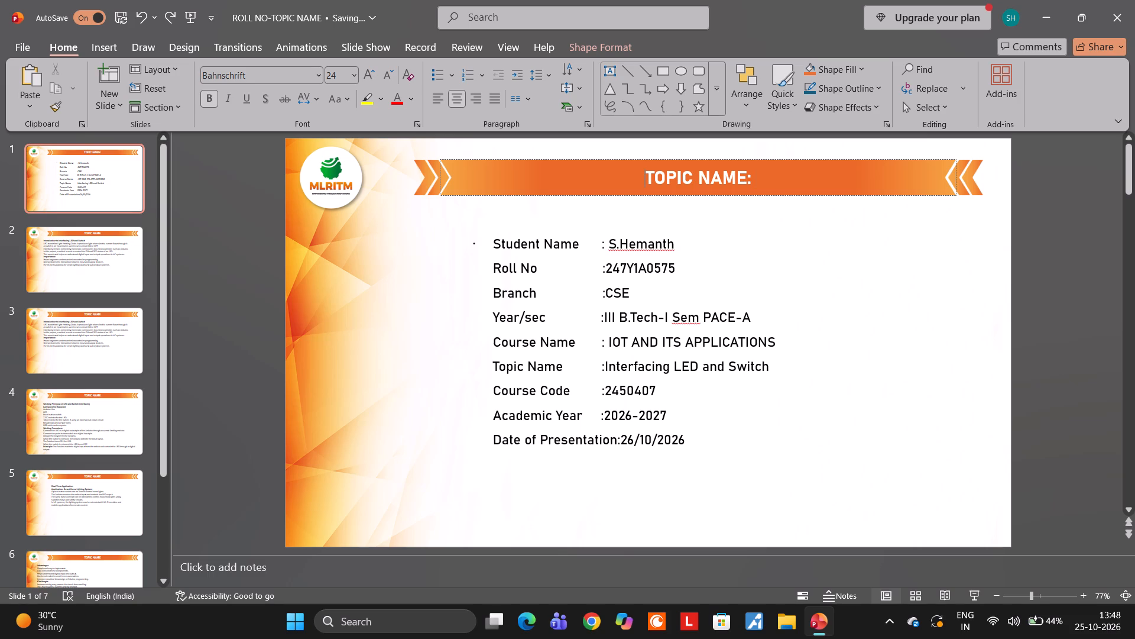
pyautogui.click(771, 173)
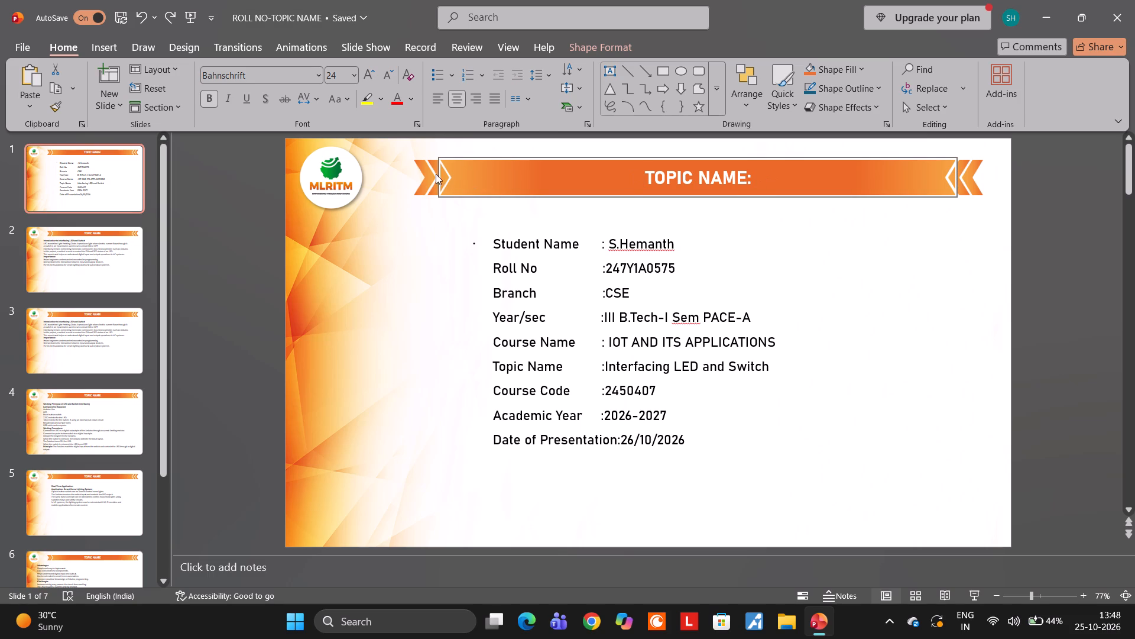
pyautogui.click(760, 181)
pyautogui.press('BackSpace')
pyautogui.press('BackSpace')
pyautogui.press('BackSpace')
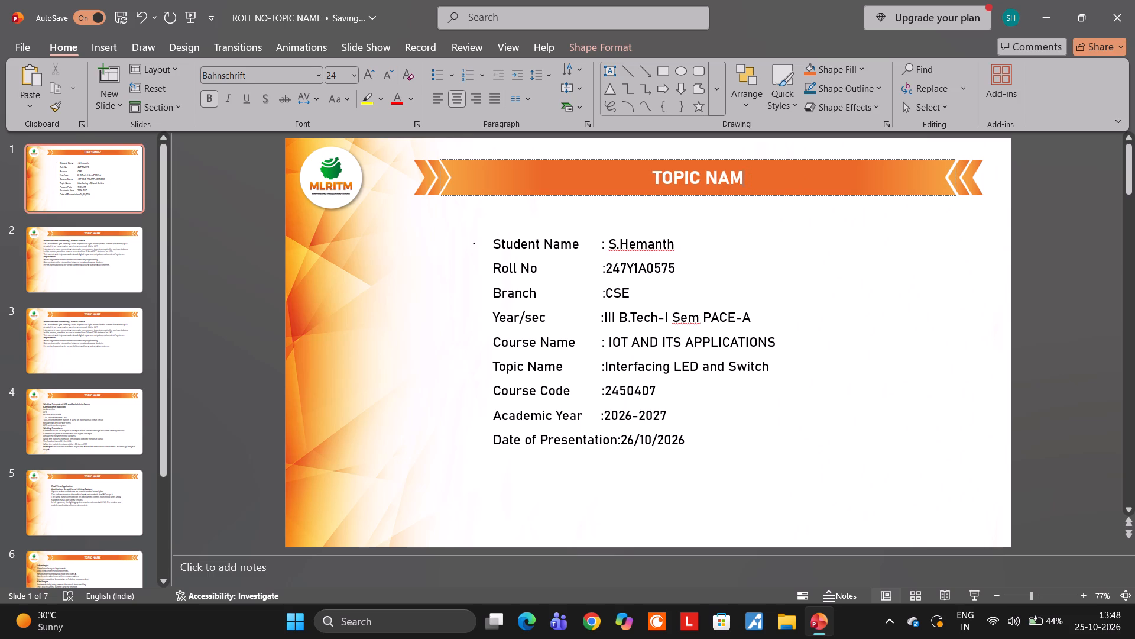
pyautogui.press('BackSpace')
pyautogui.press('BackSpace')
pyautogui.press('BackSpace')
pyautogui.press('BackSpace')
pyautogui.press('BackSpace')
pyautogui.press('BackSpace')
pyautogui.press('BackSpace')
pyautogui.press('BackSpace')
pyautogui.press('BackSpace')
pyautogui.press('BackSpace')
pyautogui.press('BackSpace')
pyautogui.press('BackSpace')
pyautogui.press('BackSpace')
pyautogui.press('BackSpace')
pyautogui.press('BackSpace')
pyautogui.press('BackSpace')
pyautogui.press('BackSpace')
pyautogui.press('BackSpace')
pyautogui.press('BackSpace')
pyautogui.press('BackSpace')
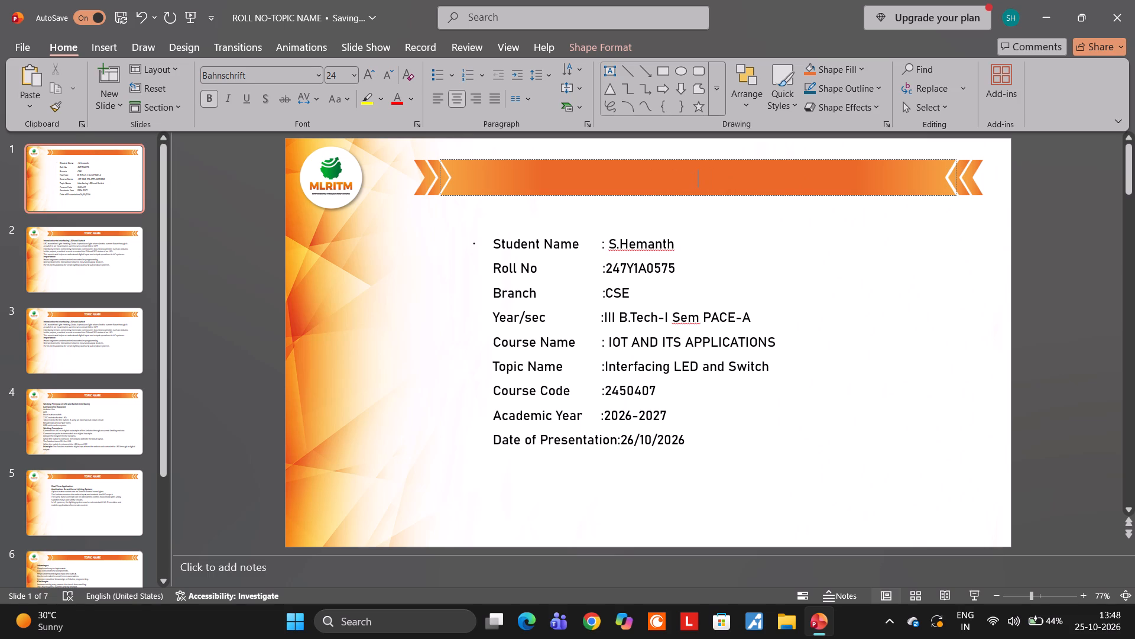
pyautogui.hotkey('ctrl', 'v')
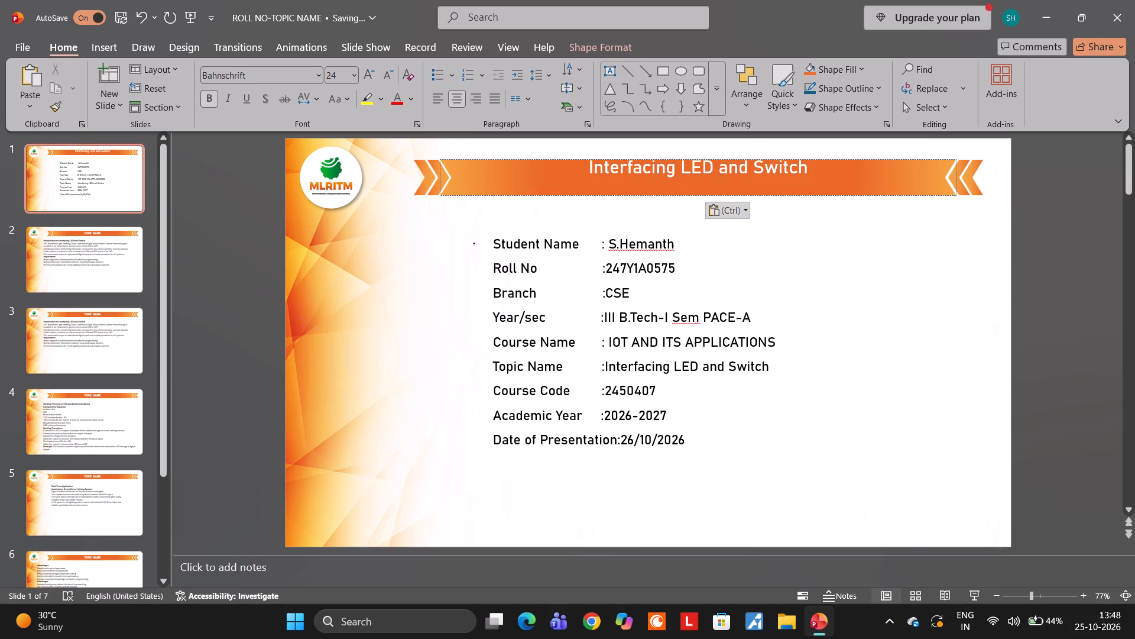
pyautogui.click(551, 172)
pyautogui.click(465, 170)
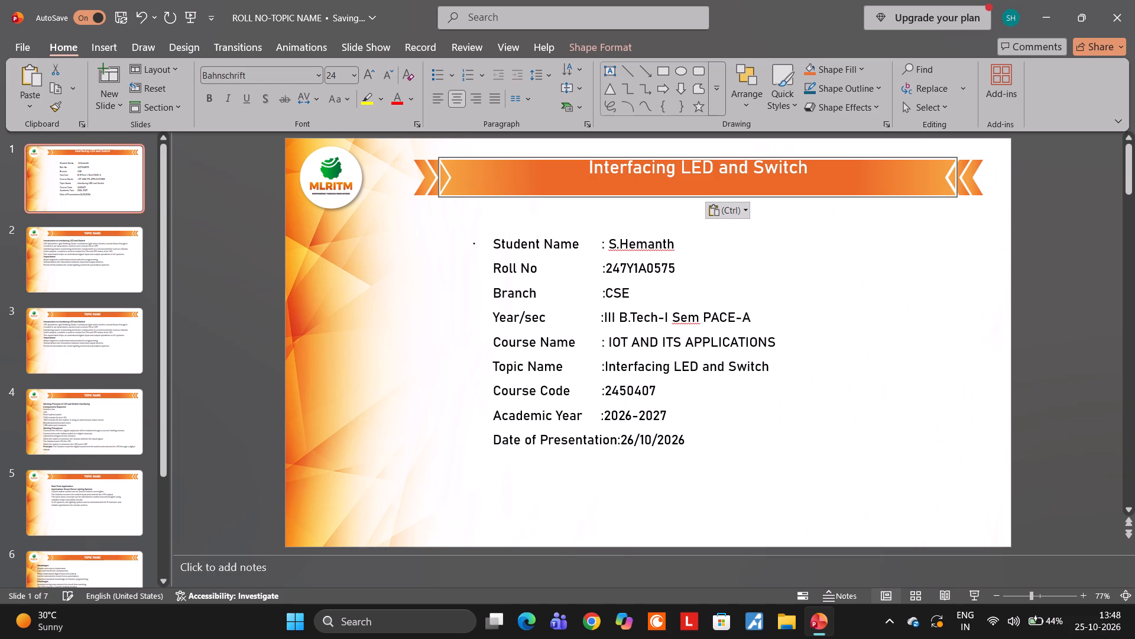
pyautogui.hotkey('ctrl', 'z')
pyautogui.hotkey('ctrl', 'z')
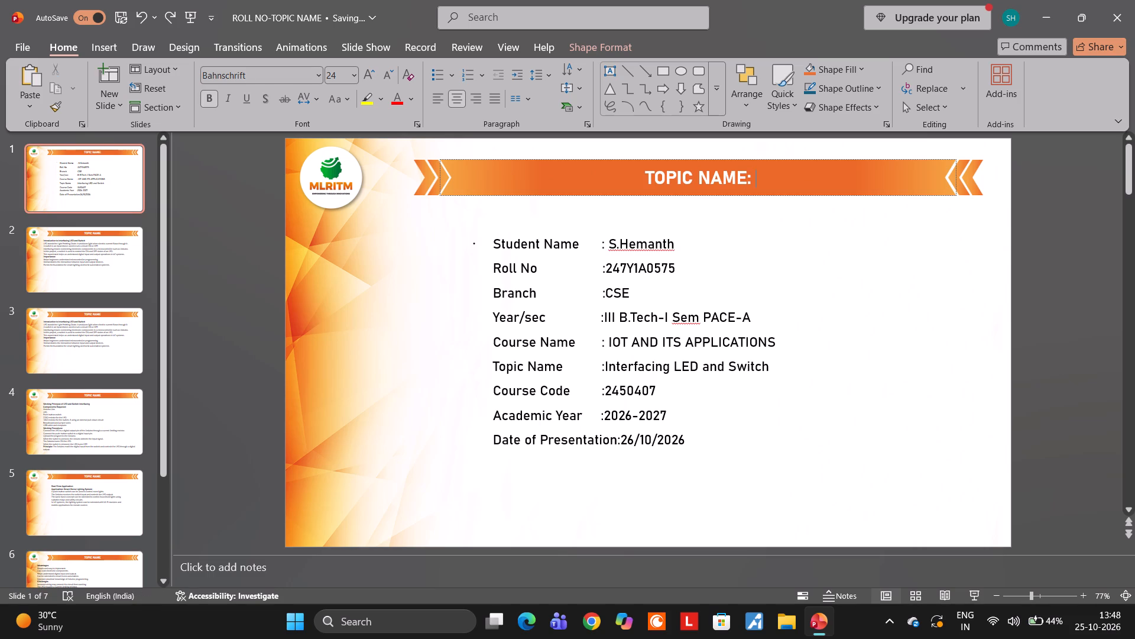
# Paste Interfacing LED and Switch after TOPIC NAME: in the student details slide's header banner.
pyautogui.hotkey('ctrl', 'v')
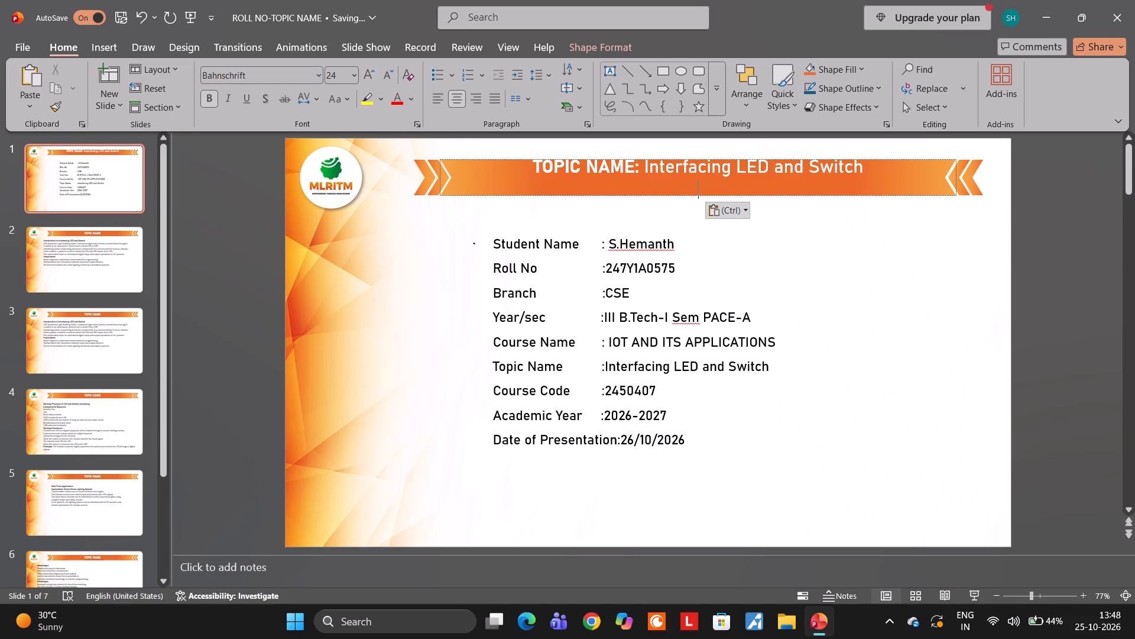
# On slide 2, add a colon after TOPIC NAME in the header banner and paste Interfacing LED and Switch after it.
pyautogui.click(127, 263)
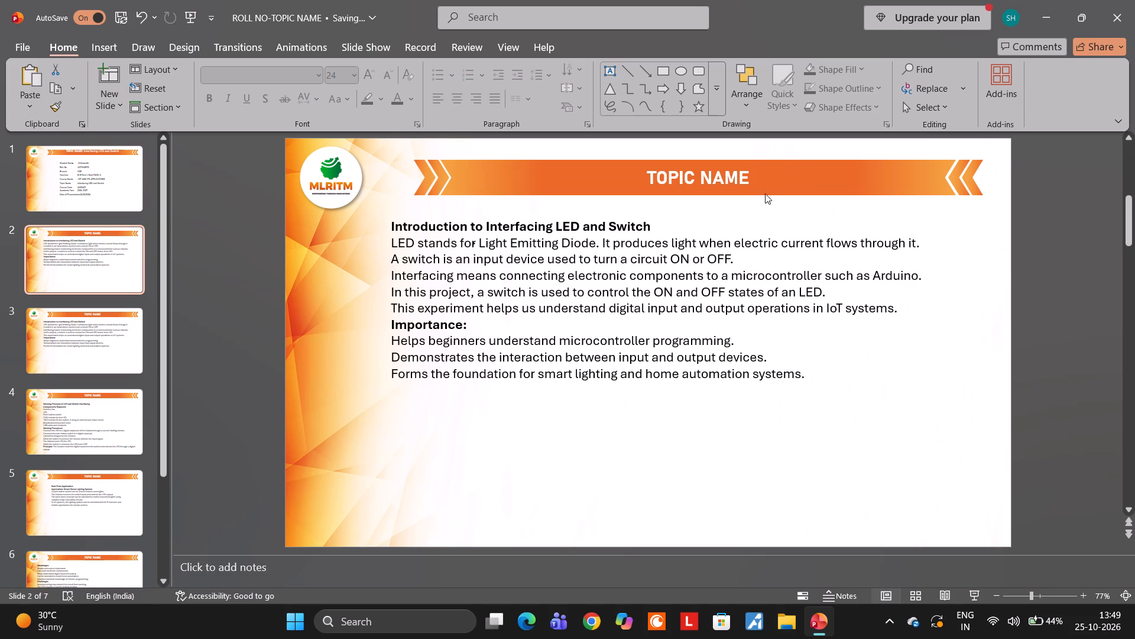
pyautogui.click(753, 180)
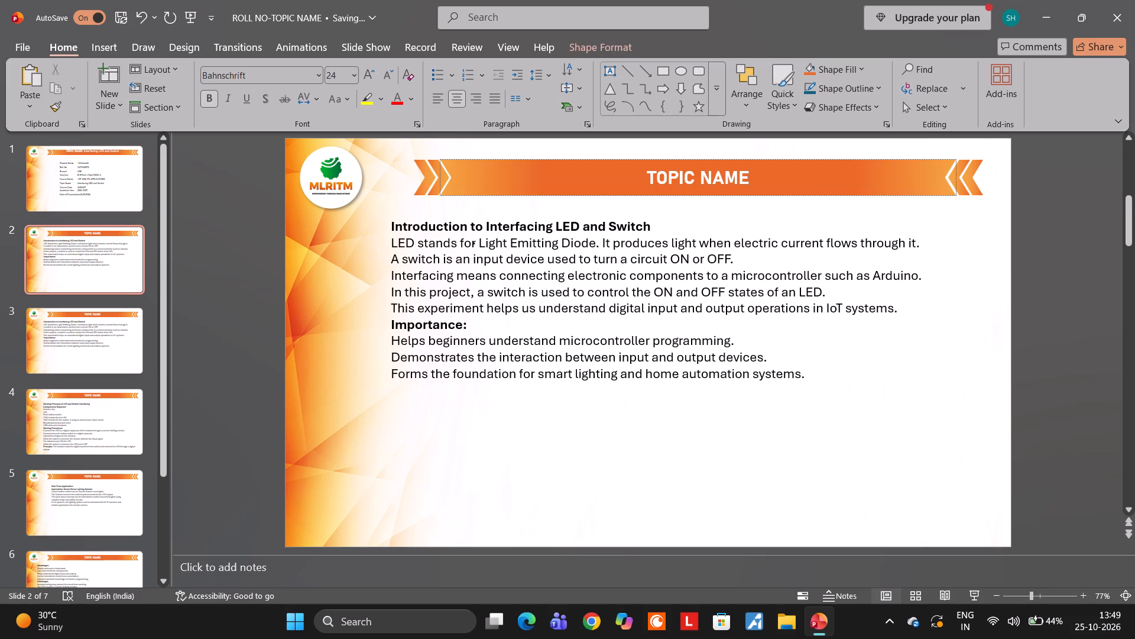
pyautogui.hotkey('shift', ':')
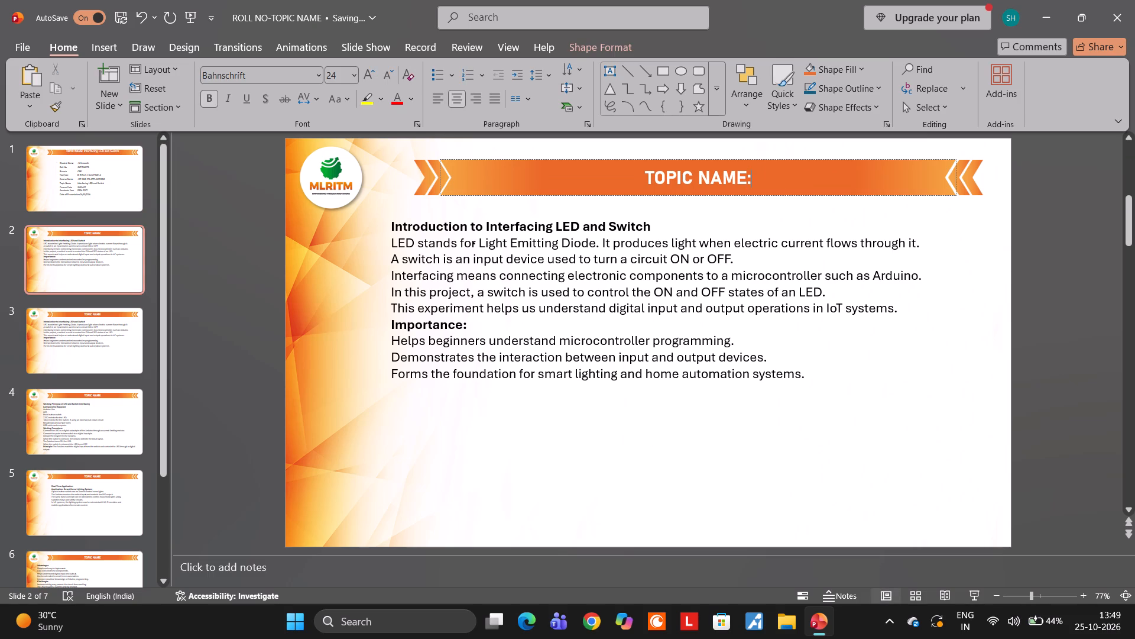
pyautogui.hotkey('shift', 'v')
pyautogui.press('BackSpace')
pyautogui.hotkey('ctrl', 'v')
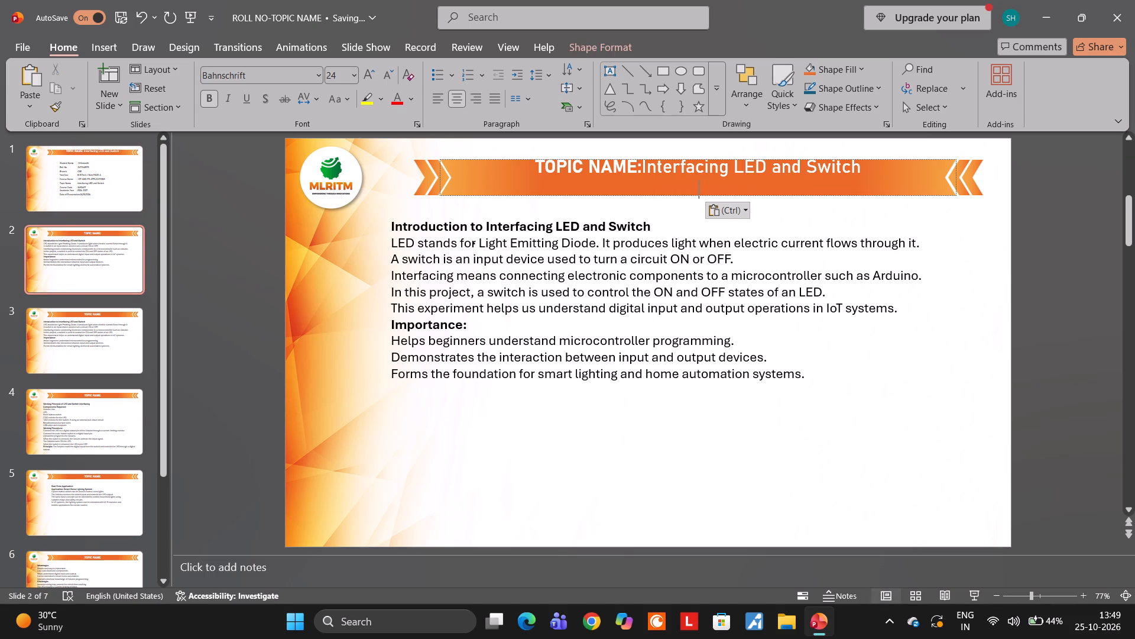
pyautogui.click(214, 259)
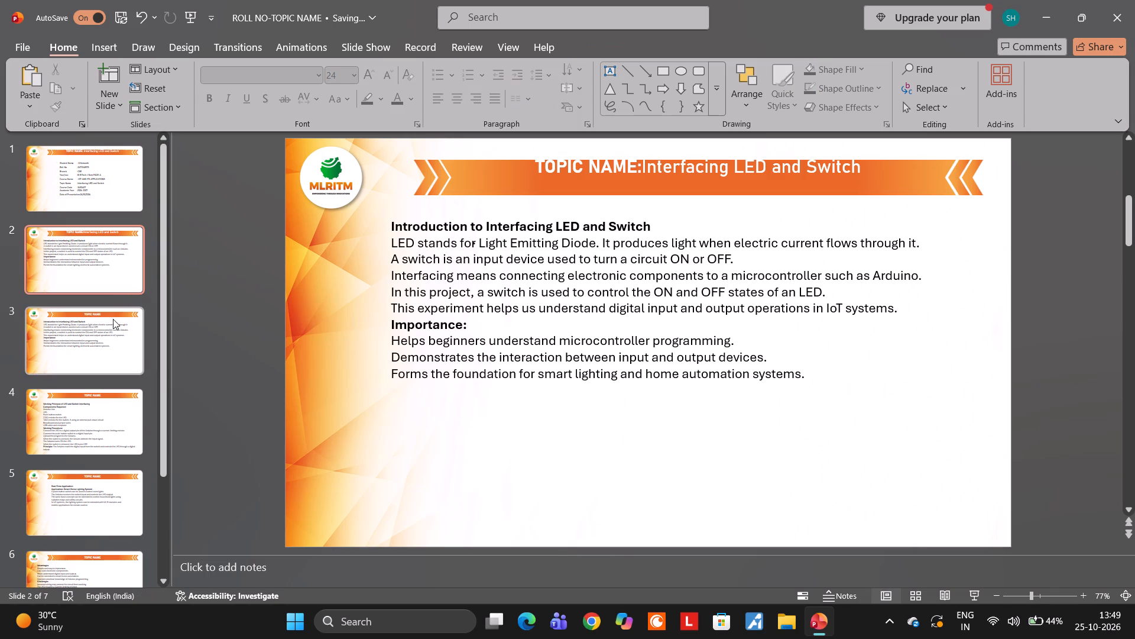
# On slide 3, add a colon after TOPIC NAME in the header banner and paste Interfacing LED and Switch after it.
pyautogui.click(111, 330)
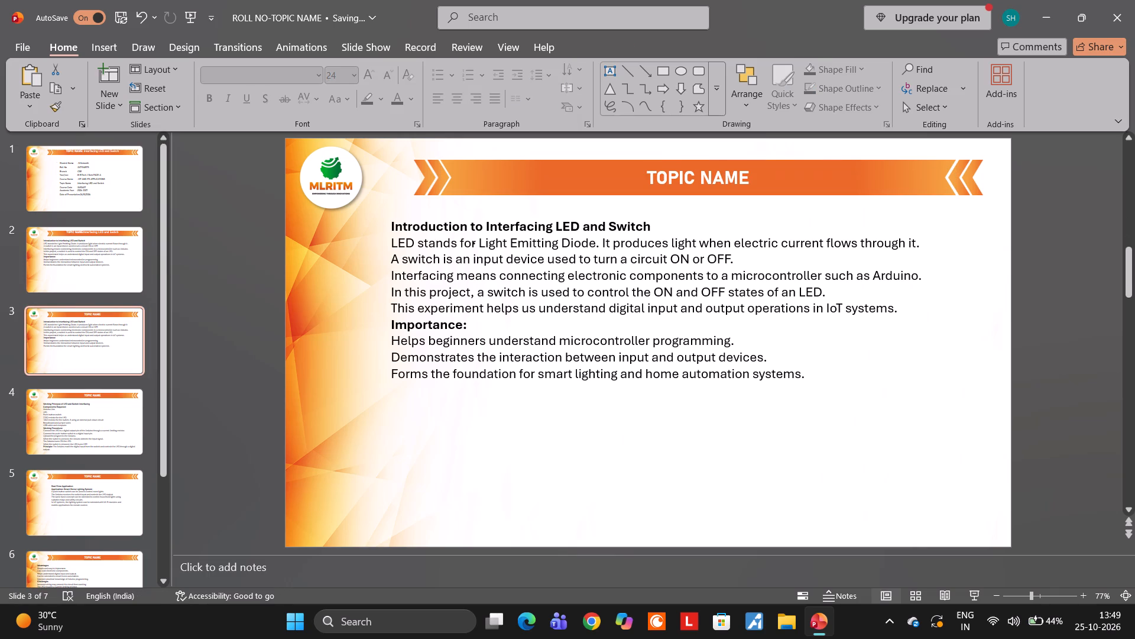
pyautogui.click(755, 172)
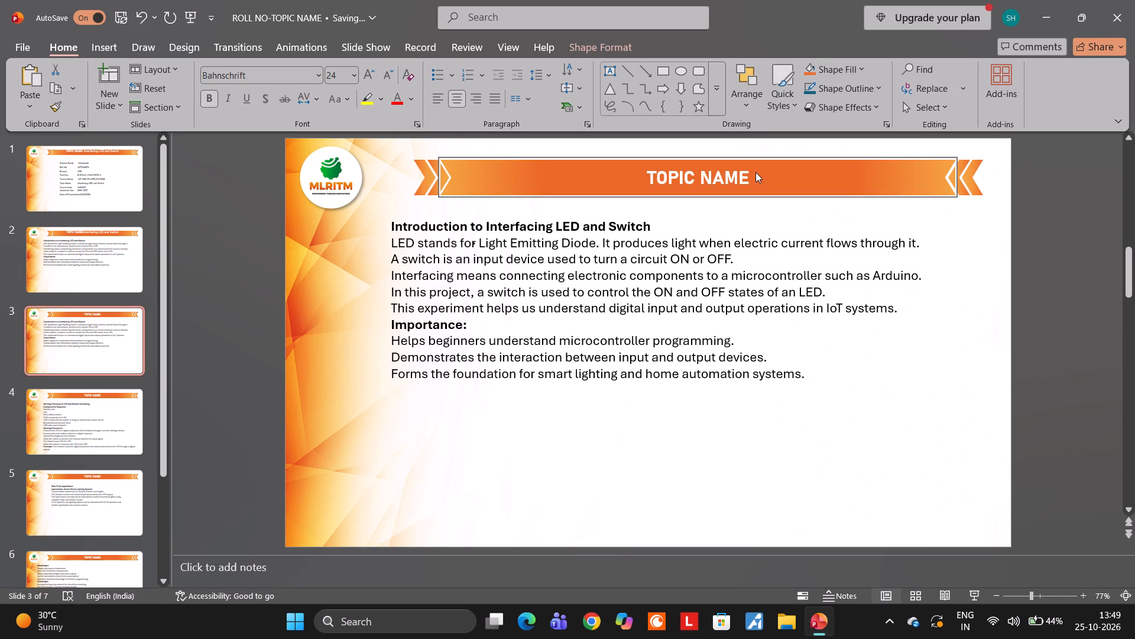
pyautogui.hotkey('shift', ':')
pyautogui.hotkey('ctrl', 'v')
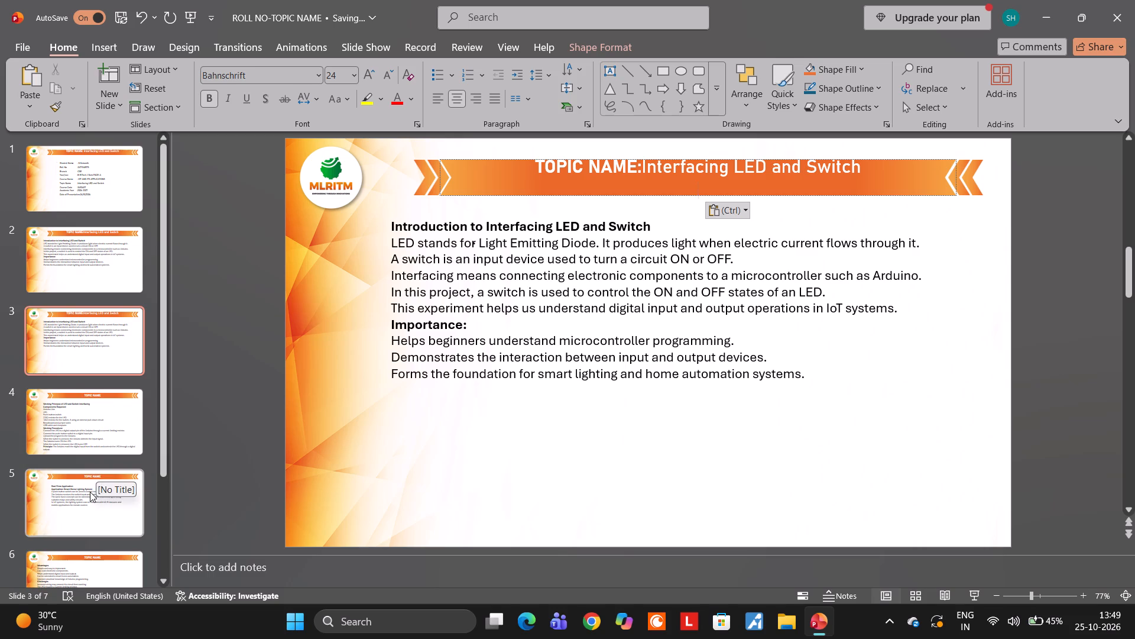
# On the Real-Time Application slide, add a colon after TOPIC NAME in the header banner and paste Interfacing LED and Switch after it.
pyautogui.click(90, 492)
pyautogui.click(779, 178)
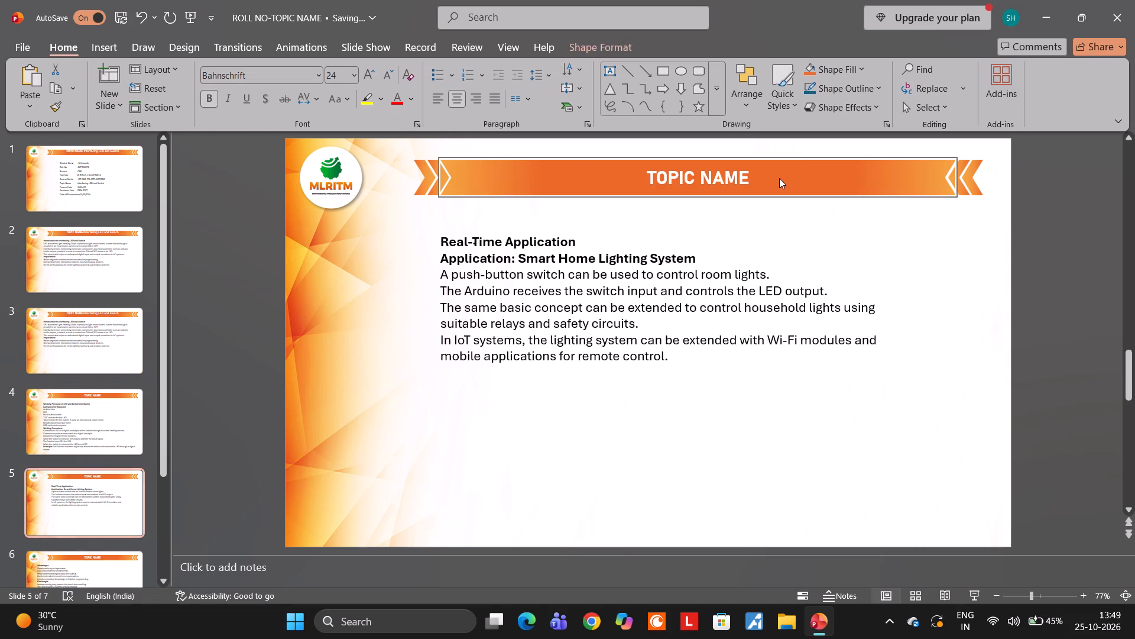
pyautogui.hotkey('shift', ':')
pyautogui.hotkey('ctrl', 'v')
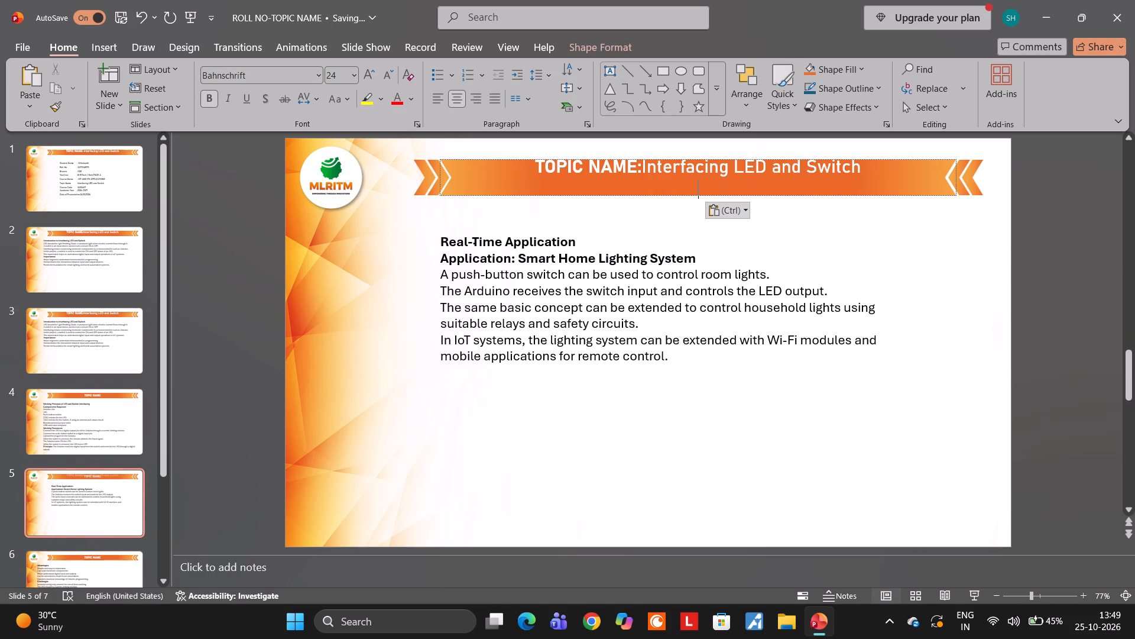
pyautogui.click(89, 506)
# On the Working Principle slide, add a space and colon after TOPIC NAME in the header banner and paste Interfacing LED and Switch.
pyautogui.click(74, 425)
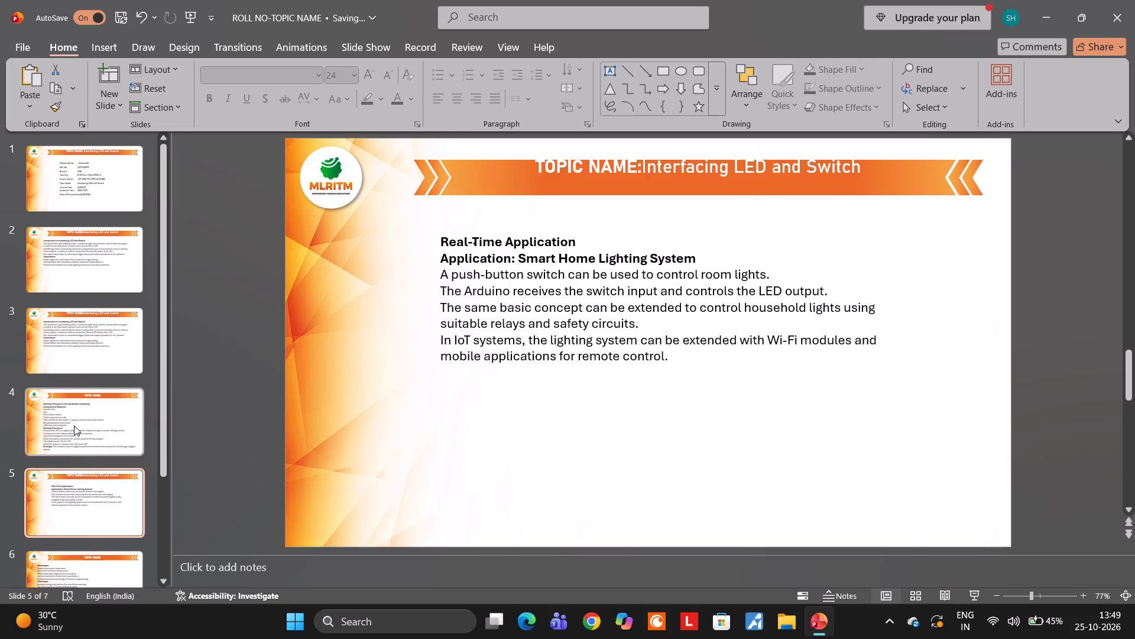
pyautogui.click(773, 178)
pyautogui.hotkey('ctrl', ';')
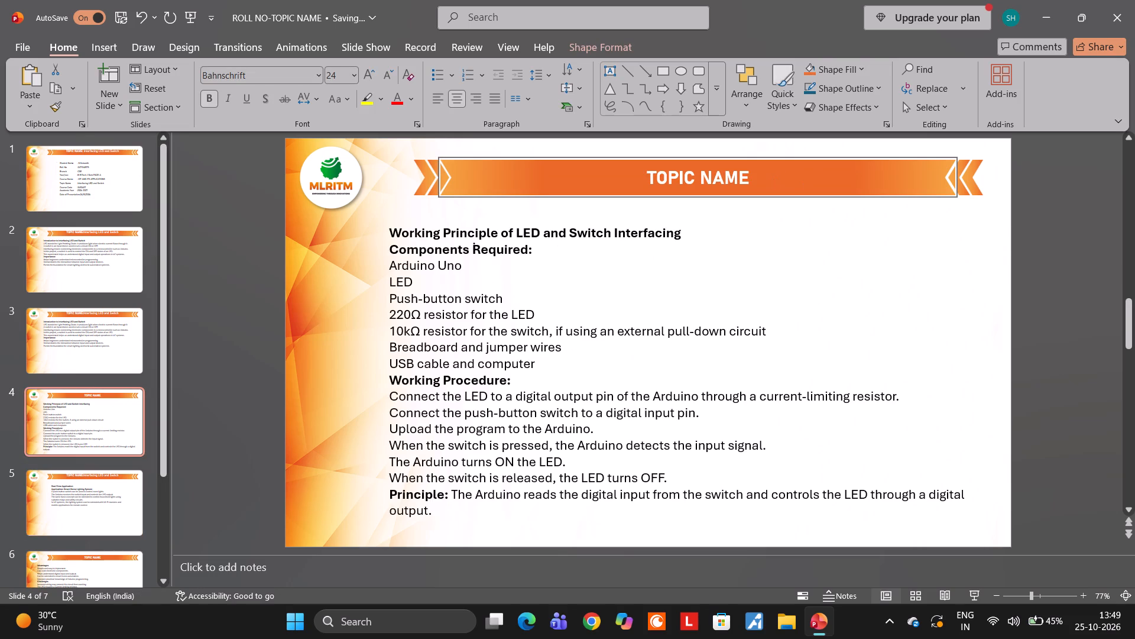
pyautogui.click(773, 178)
pyautogui.press('space')
pyautogui.hotkey('ctrl', ';')
pyautogui.press(';')
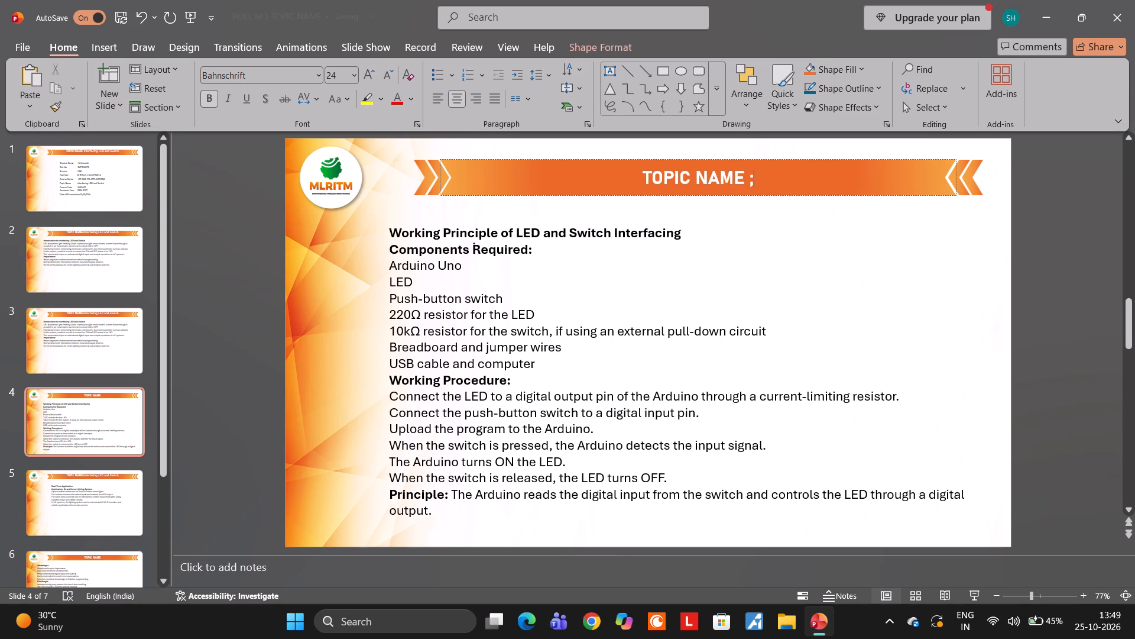
pyautogui.press('BackSpace')
pyautogui.hotkey('shift', ':')
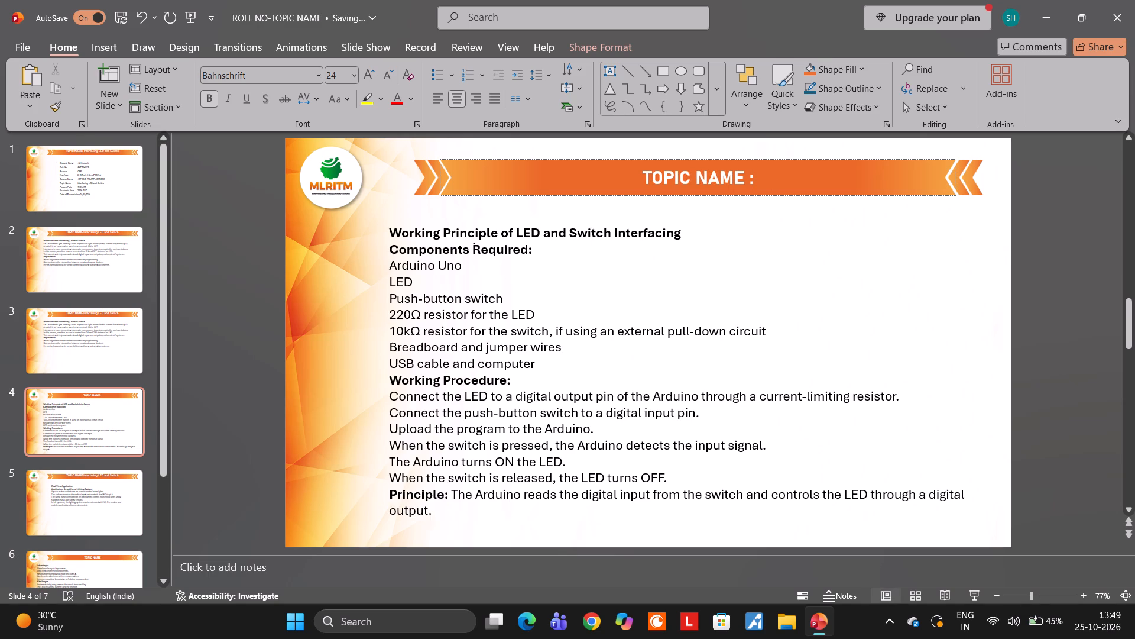
pyautogui.hotkey('ctrl', 'v')
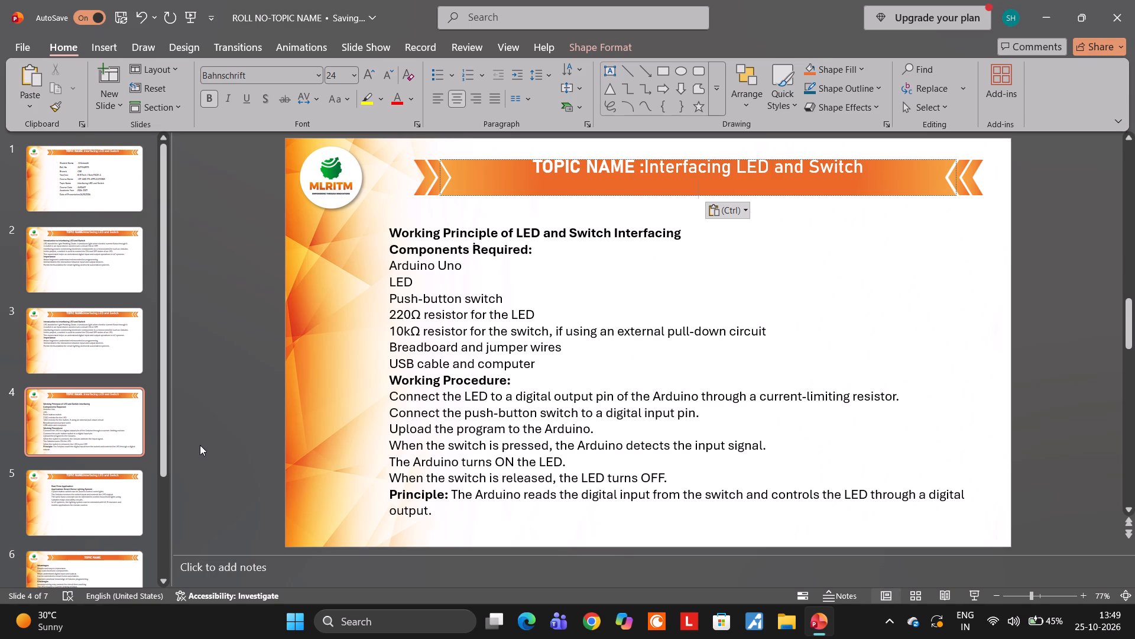
# On the Advantages slide, add a colon after TOPIC NAME in the header banner and paste Interfacing LED and Switch after it.
pyautogui.click(68, 564)
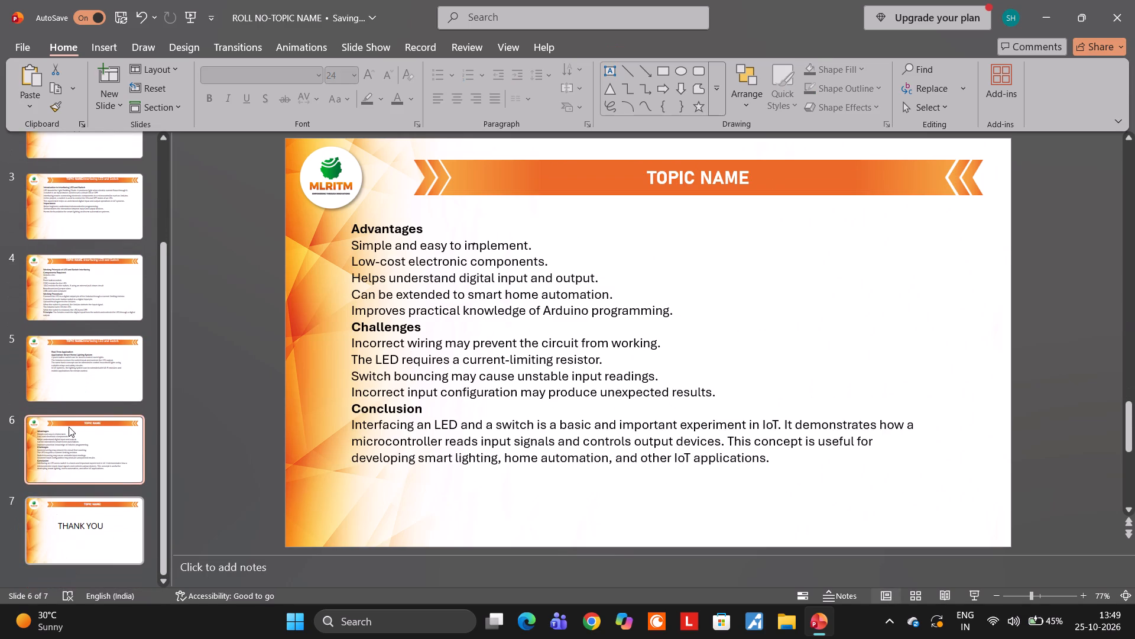
pyautogui.click(764, 175)
pyautogui.hotkey('shift', ':')
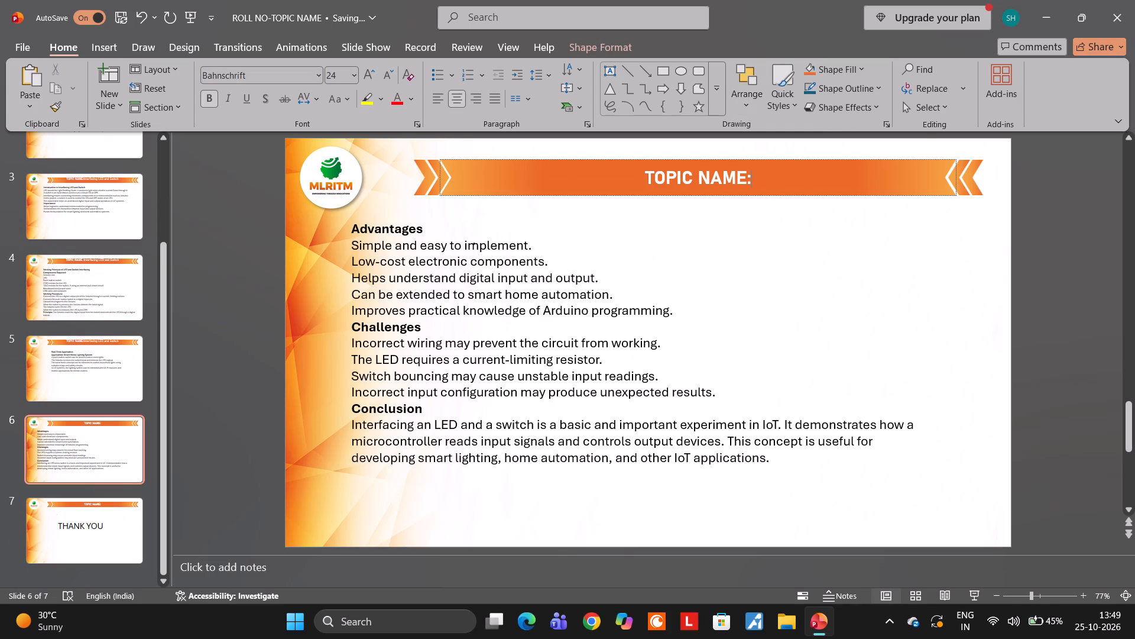
pyautogui.hotkey('ctrl', 'v')
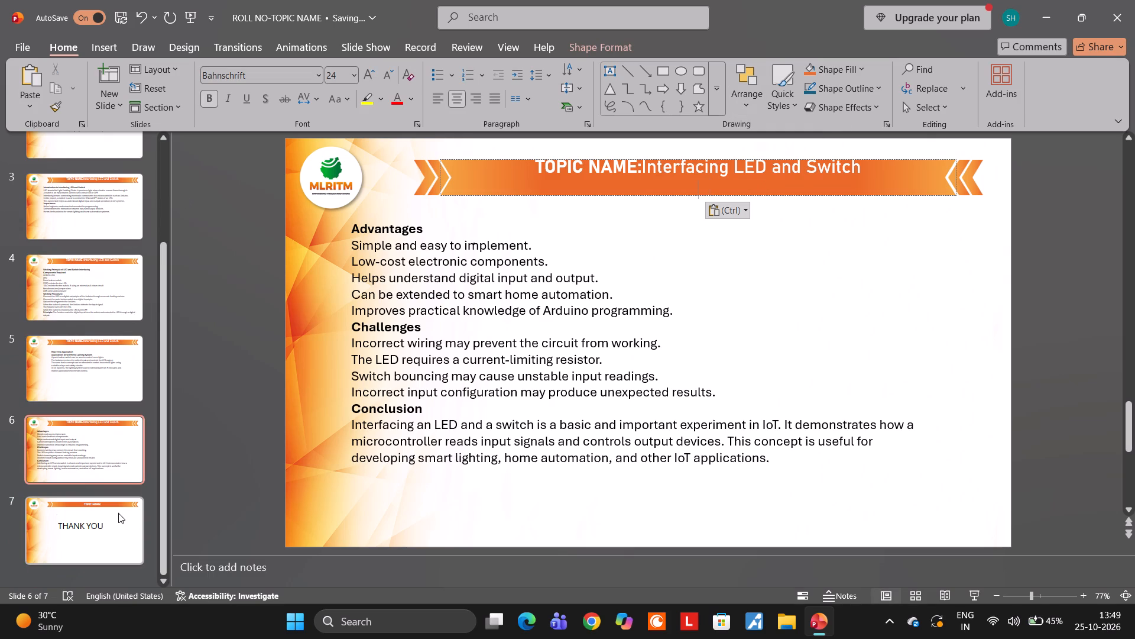
# Delete the THANK YOU slide from the presentation.
pyautogui.click(118, 513)
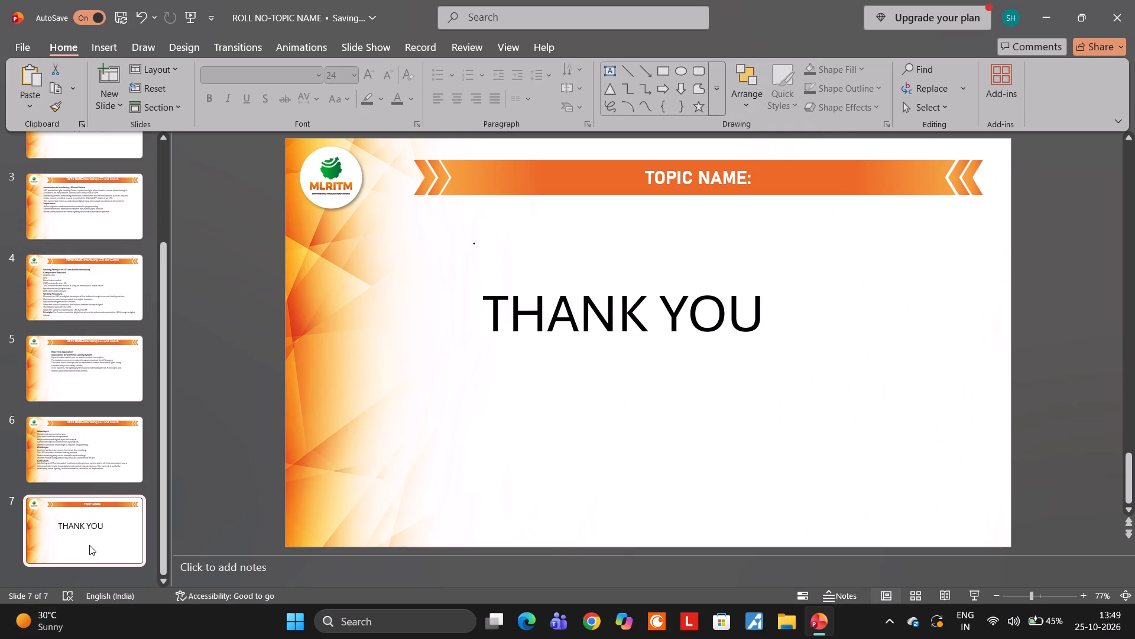
pyautogui.rightClick(89, 545)
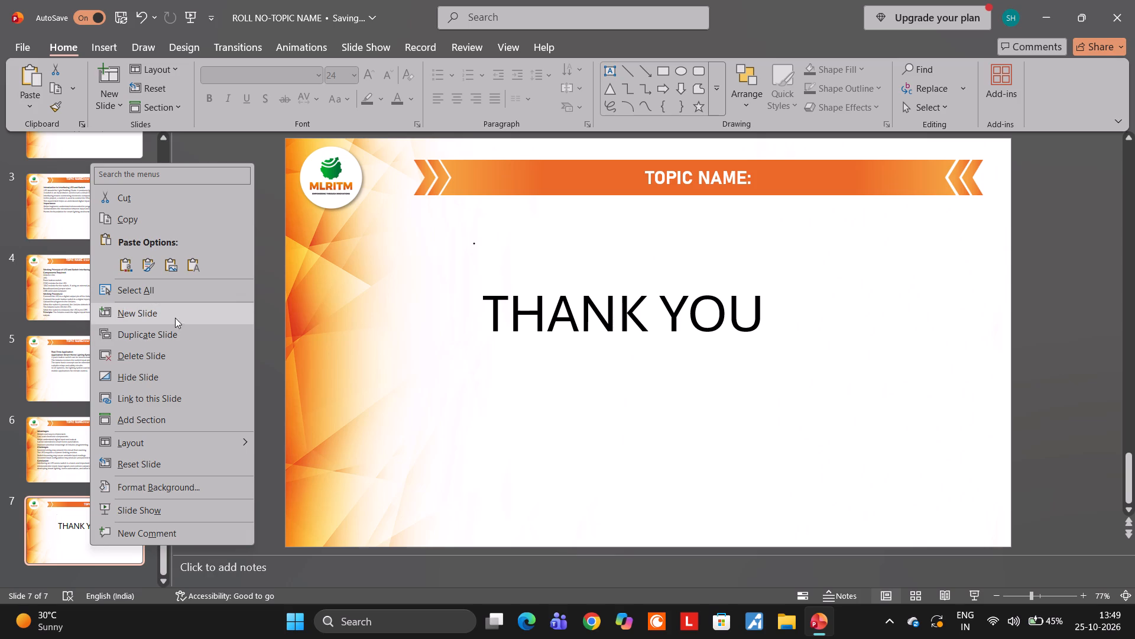
pyautogui.click(152, 359)
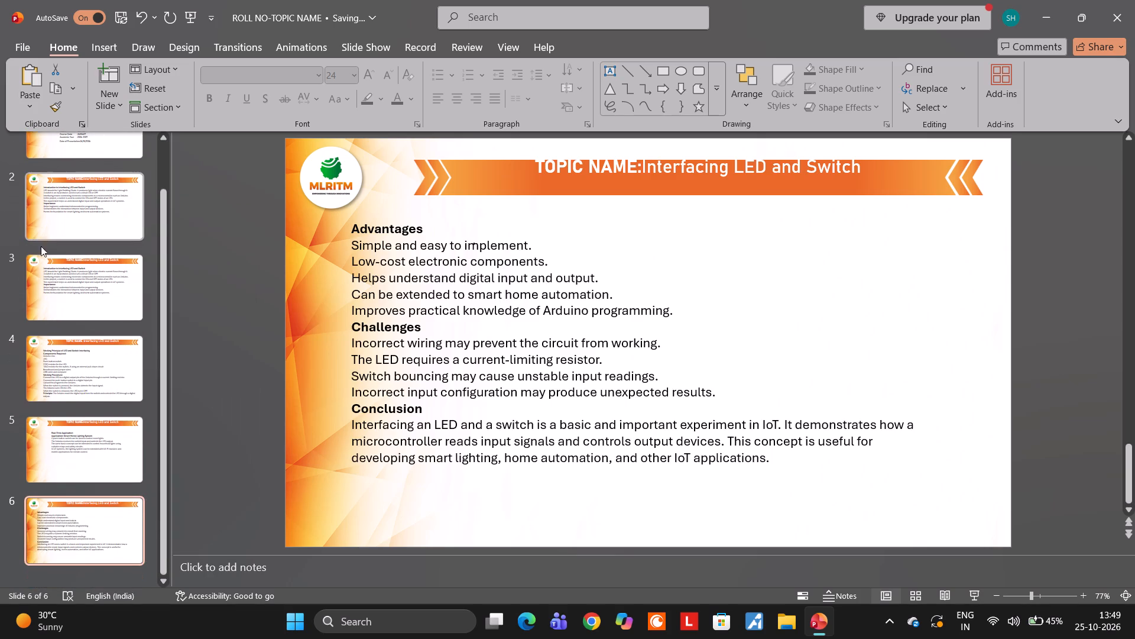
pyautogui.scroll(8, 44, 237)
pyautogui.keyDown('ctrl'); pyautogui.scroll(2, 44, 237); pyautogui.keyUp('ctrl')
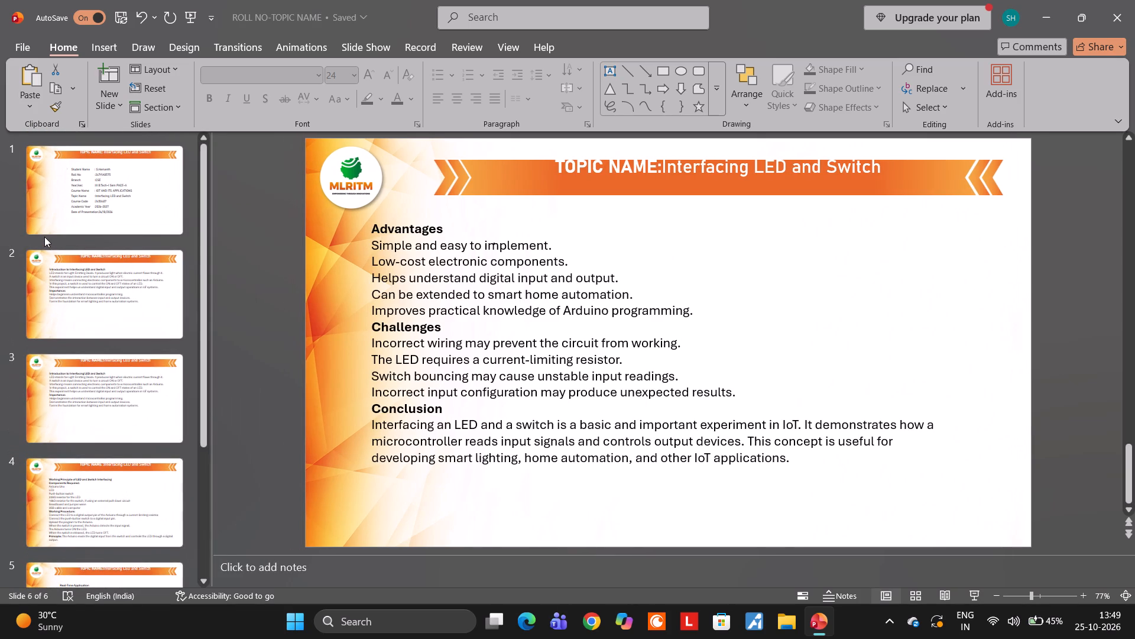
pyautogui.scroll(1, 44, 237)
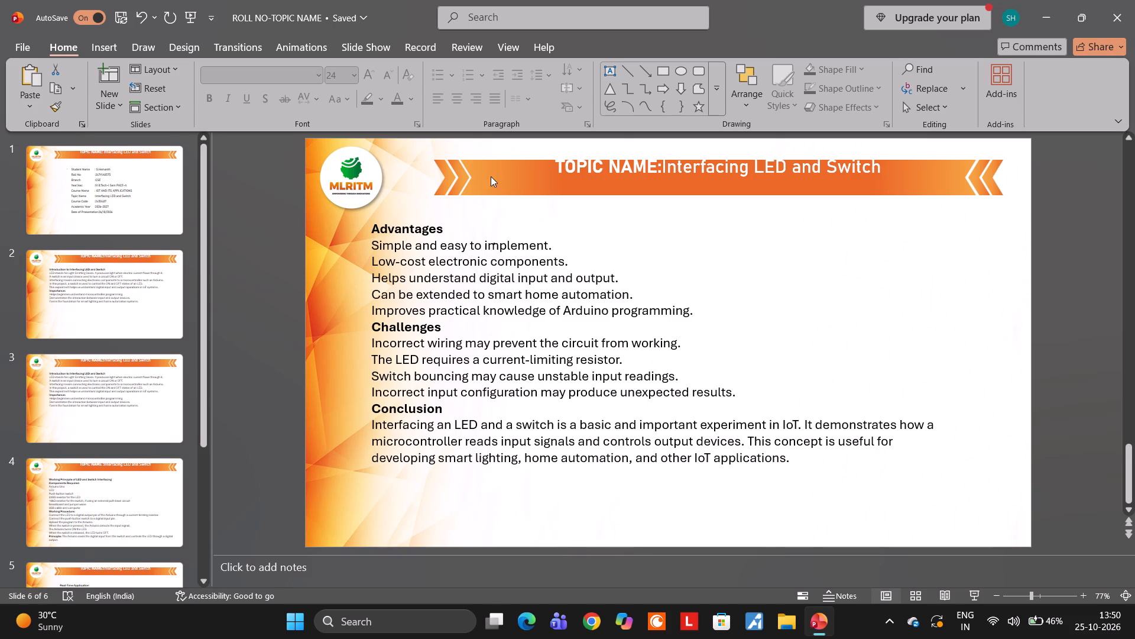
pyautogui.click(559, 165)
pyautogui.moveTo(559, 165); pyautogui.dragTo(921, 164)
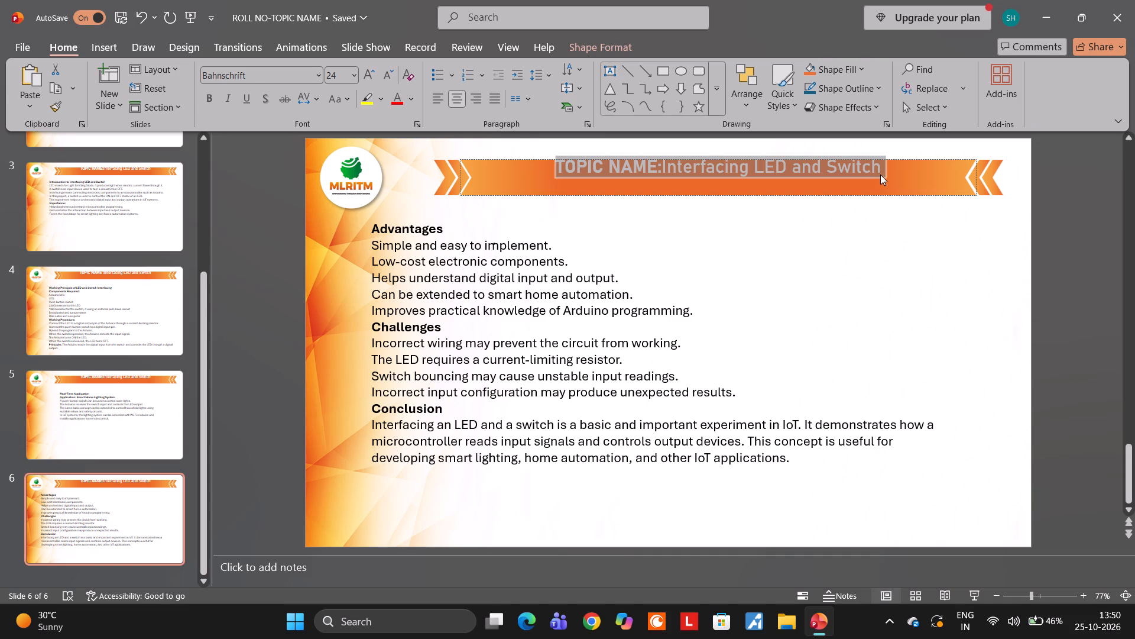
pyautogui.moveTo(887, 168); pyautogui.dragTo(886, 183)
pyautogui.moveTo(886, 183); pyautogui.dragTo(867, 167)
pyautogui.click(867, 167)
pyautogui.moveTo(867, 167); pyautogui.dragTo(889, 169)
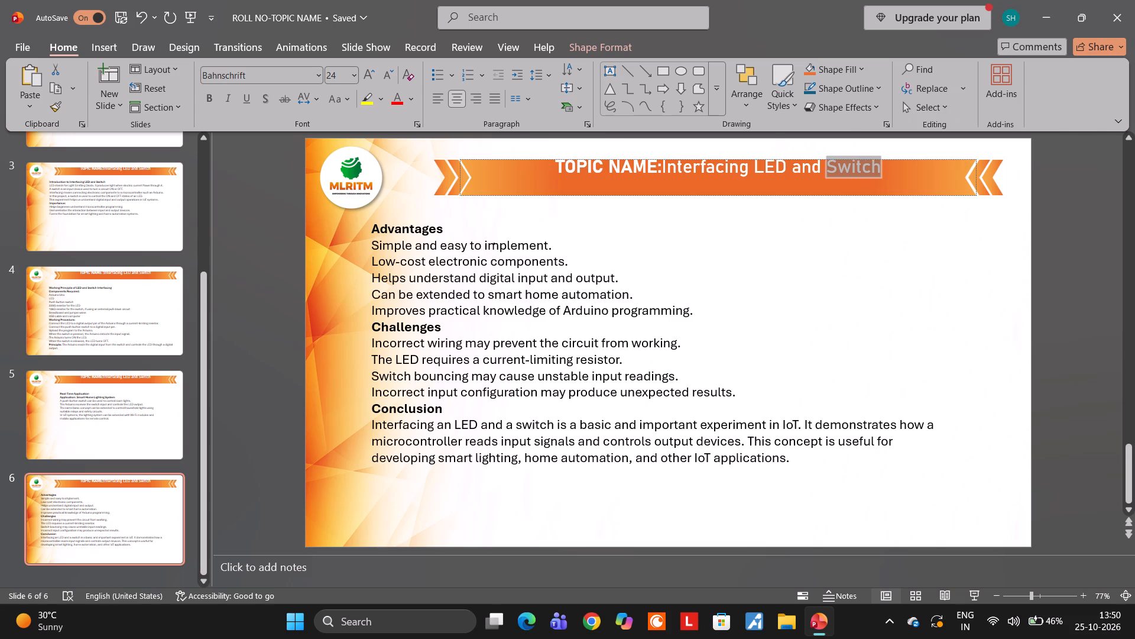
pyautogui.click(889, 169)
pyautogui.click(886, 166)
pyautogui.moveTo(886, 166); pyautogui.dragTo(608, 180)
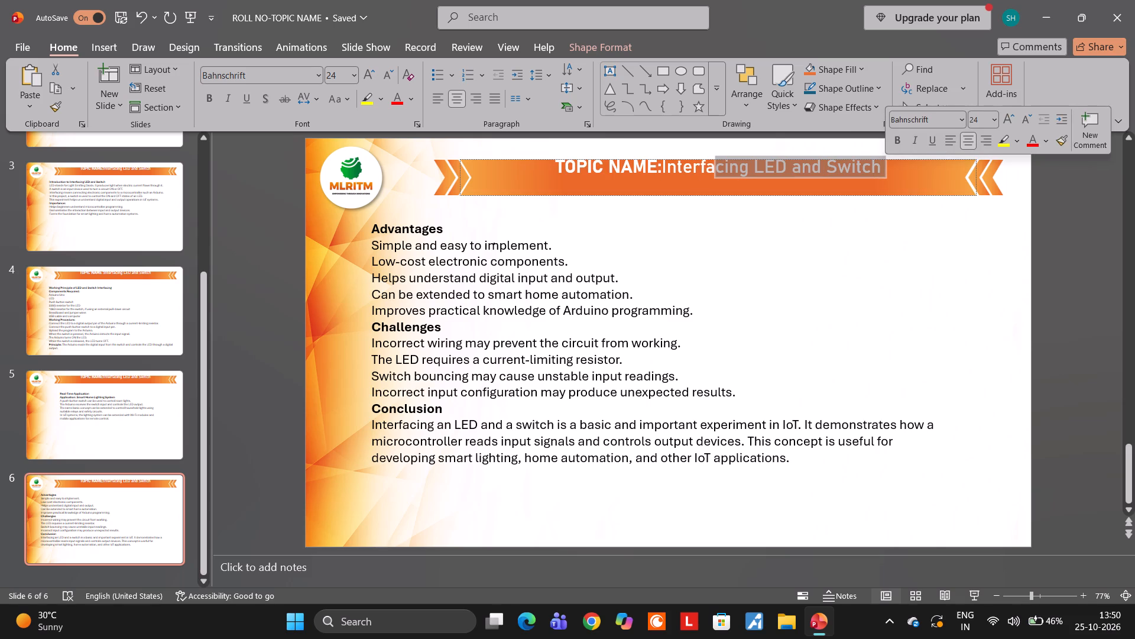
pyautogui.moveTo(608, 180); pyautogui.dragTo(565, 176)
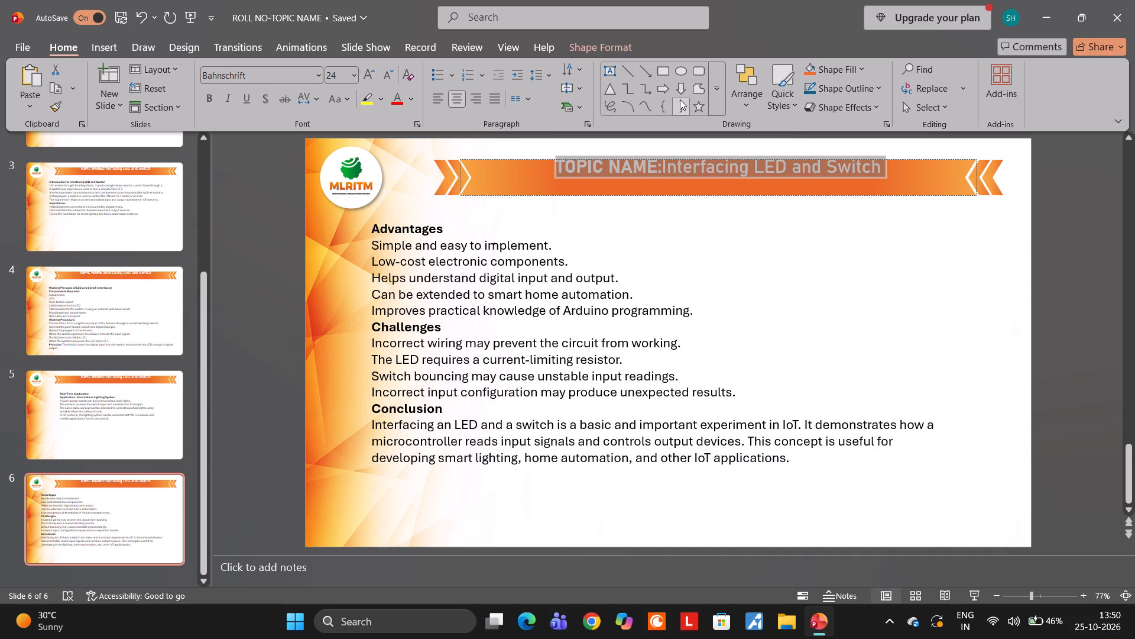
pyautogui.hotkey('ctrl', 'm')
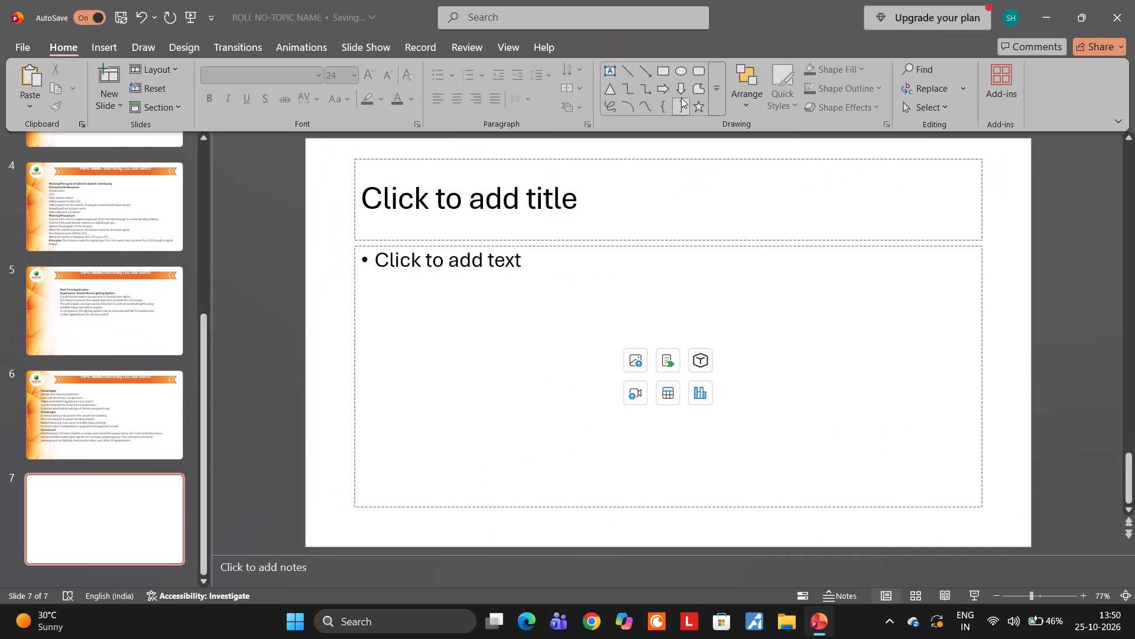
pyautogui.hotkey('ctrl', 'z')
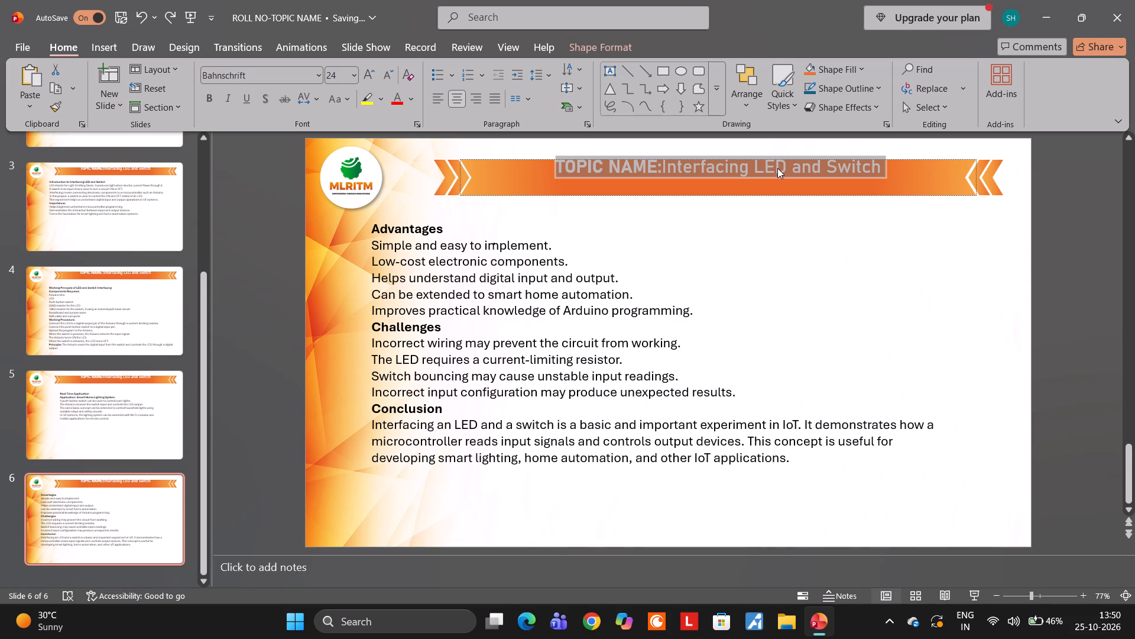
# Select the TOPIC NAME:Interfacing LED and Switch text in the header banner of the Advantages slide.
pyautogui.moveTo(782, 162); pyautogui.dragTo(766, 185)
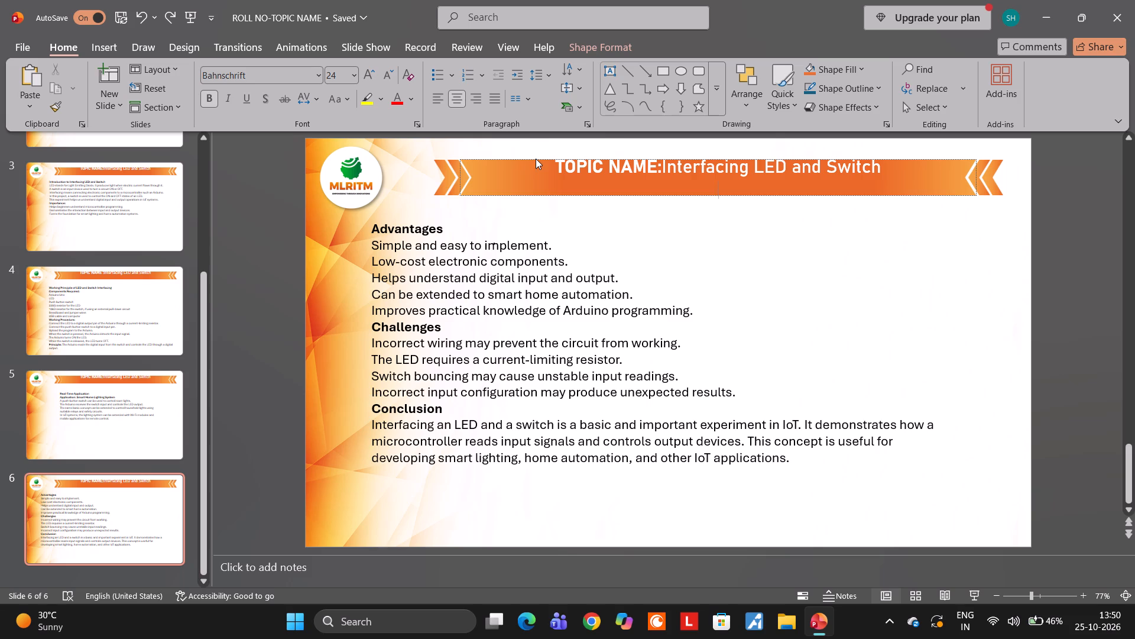
pyautogui.moveTo(536, 156); pyautogui.dragTo(528, 166)
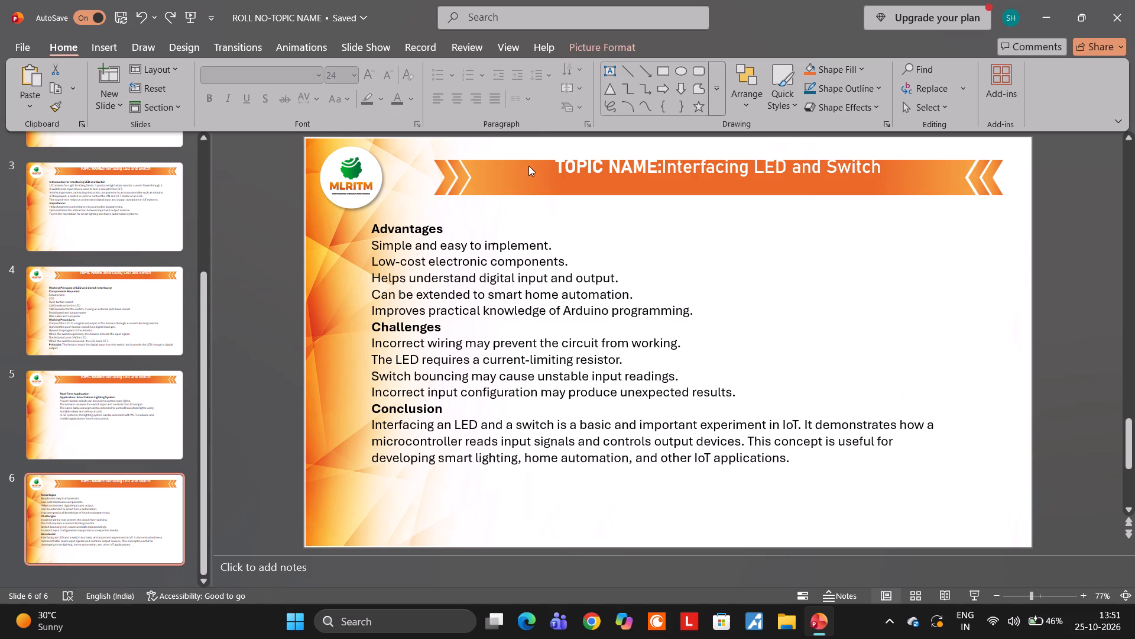
pyautogui.moveTo(528, 166); pyautogui.dragTo(544, 156)
pyautogui.moveTo(544, 156); pyautogui.dragTo(557, 169)
pyautogui.click(881, 170)
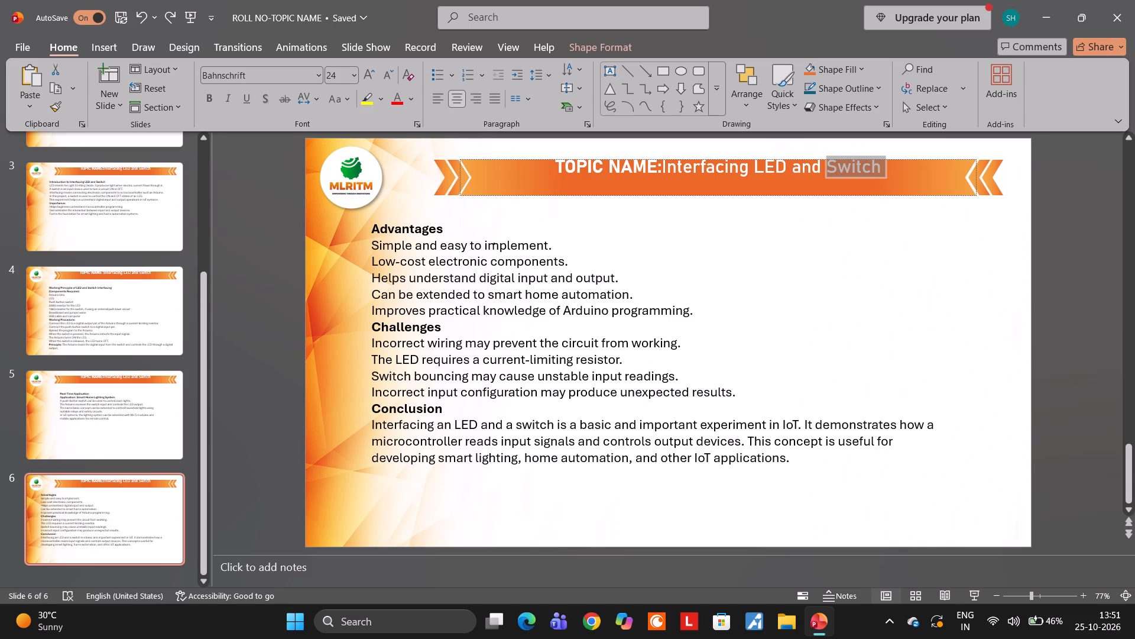
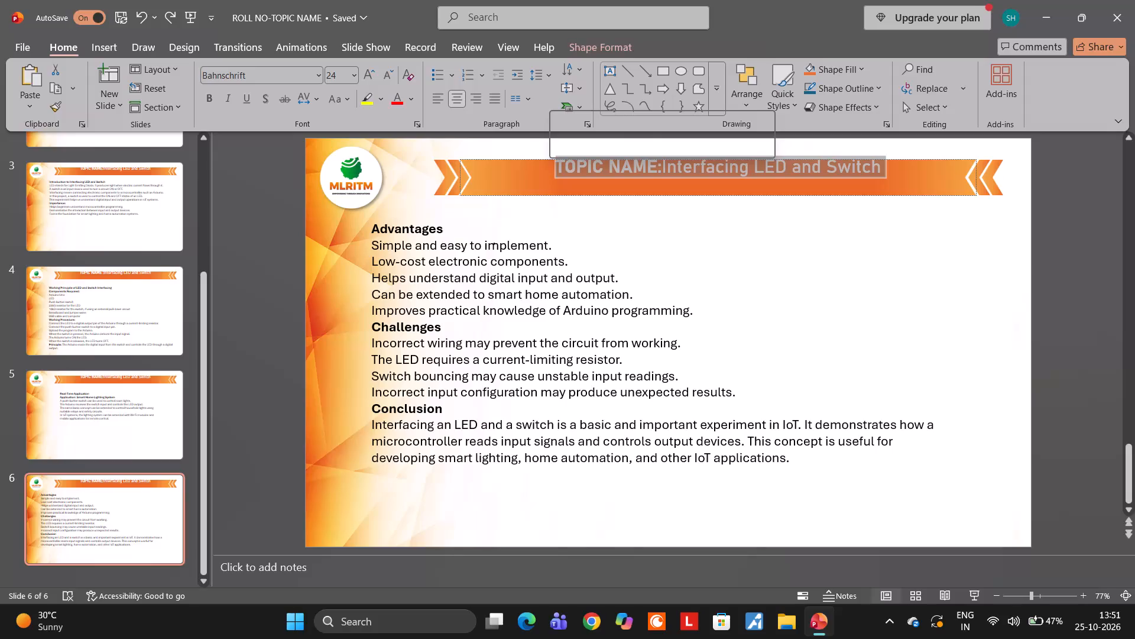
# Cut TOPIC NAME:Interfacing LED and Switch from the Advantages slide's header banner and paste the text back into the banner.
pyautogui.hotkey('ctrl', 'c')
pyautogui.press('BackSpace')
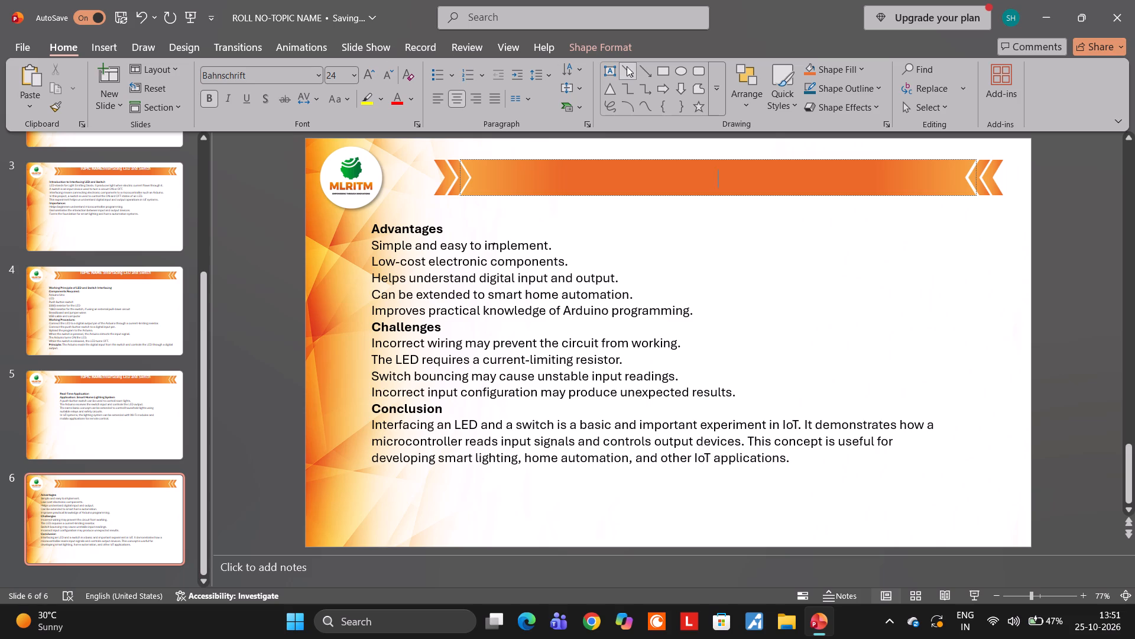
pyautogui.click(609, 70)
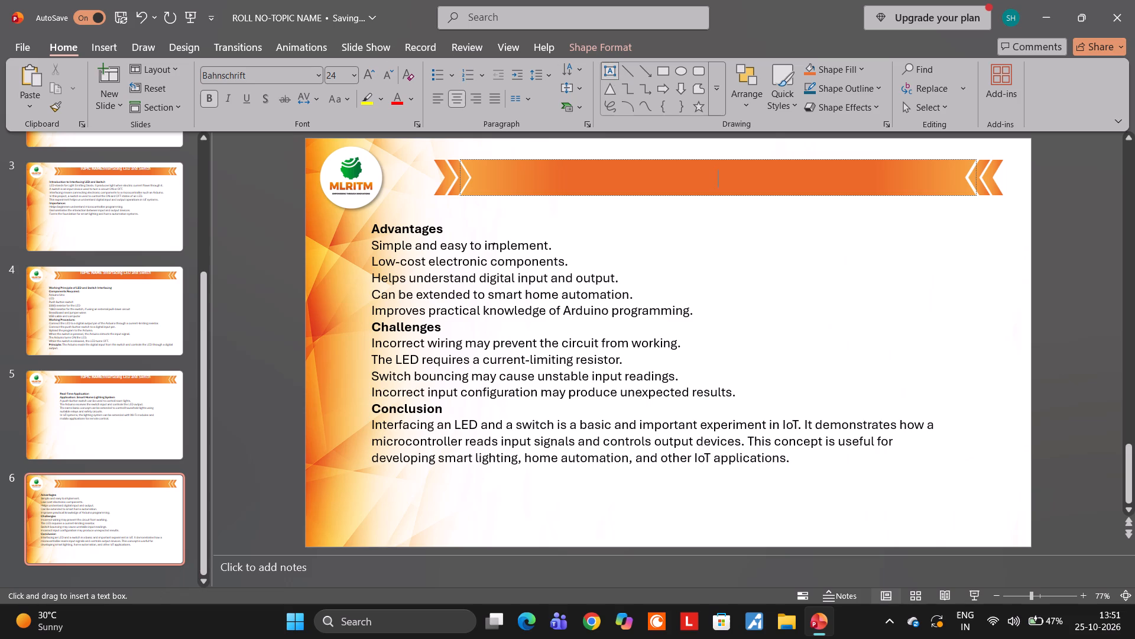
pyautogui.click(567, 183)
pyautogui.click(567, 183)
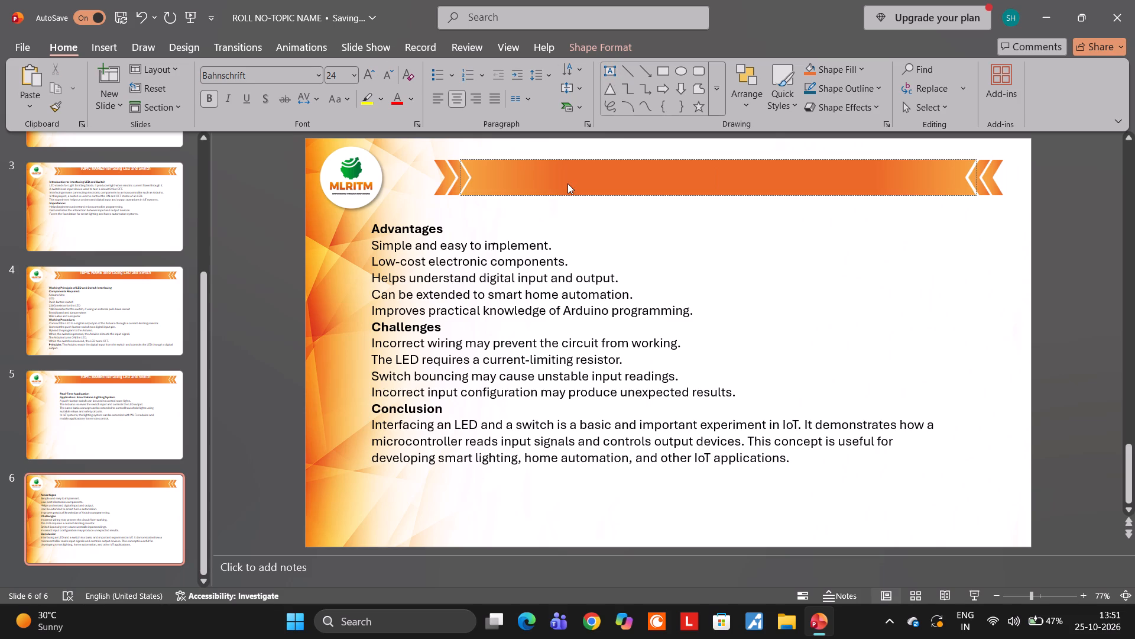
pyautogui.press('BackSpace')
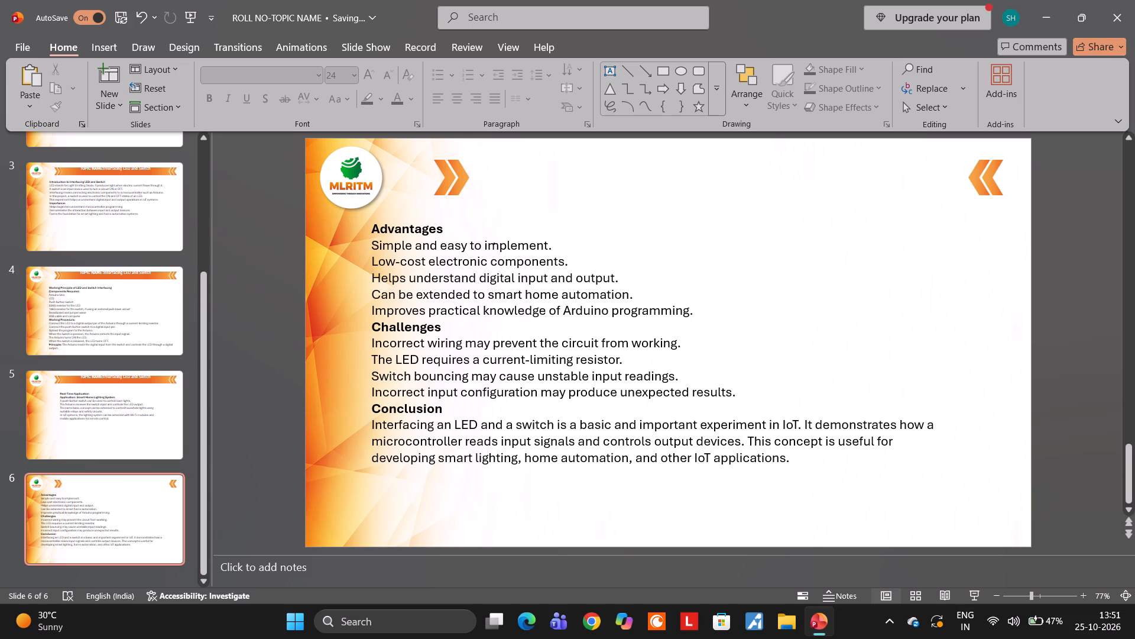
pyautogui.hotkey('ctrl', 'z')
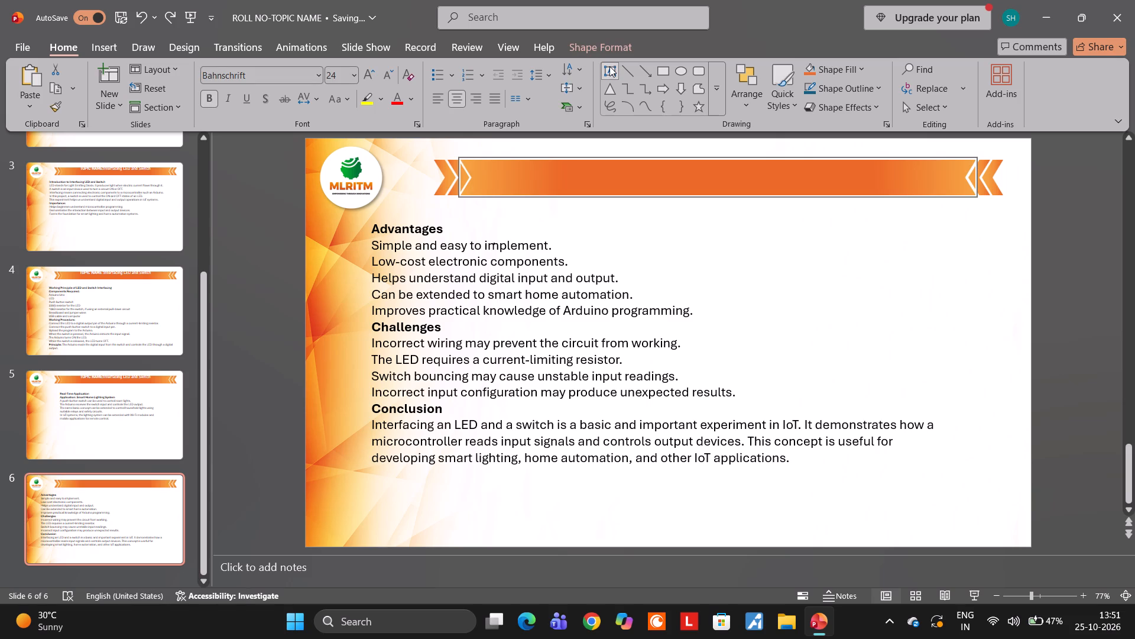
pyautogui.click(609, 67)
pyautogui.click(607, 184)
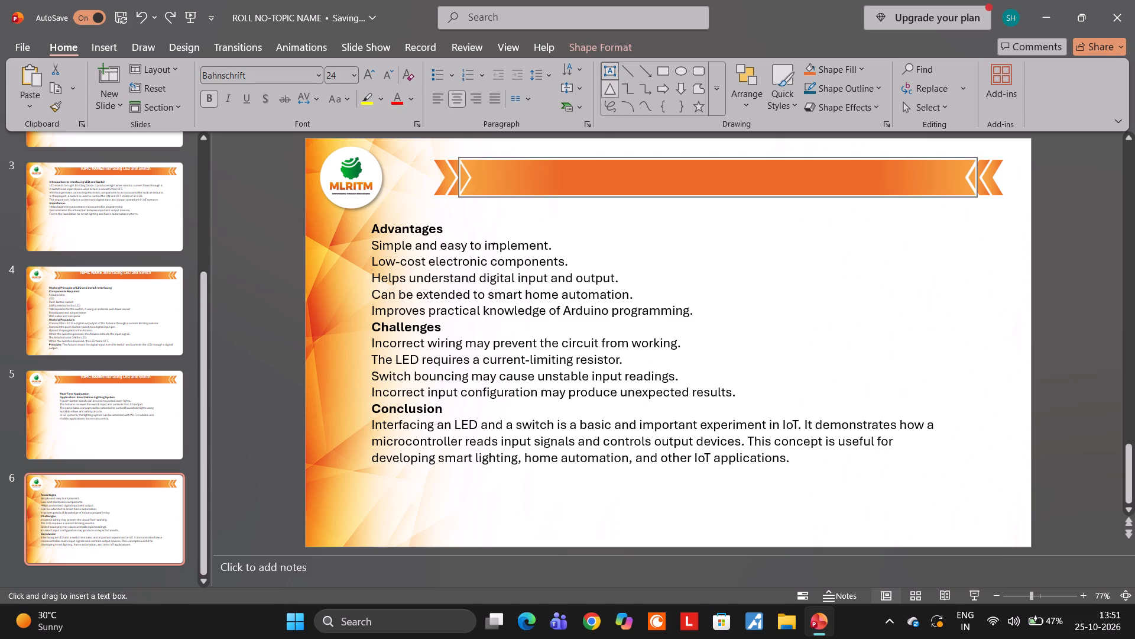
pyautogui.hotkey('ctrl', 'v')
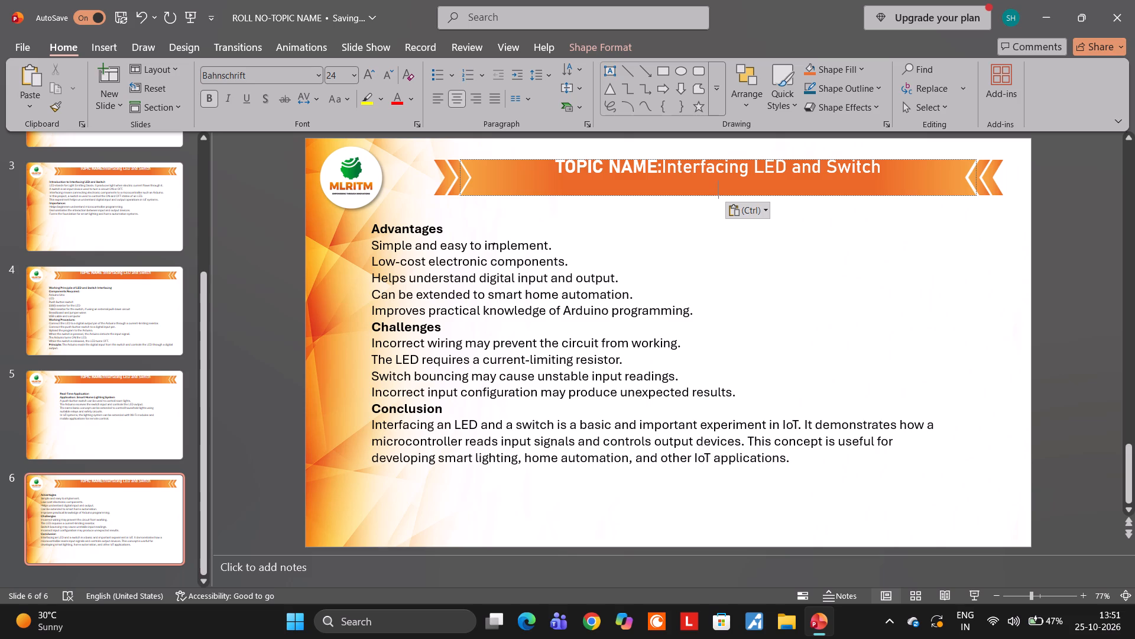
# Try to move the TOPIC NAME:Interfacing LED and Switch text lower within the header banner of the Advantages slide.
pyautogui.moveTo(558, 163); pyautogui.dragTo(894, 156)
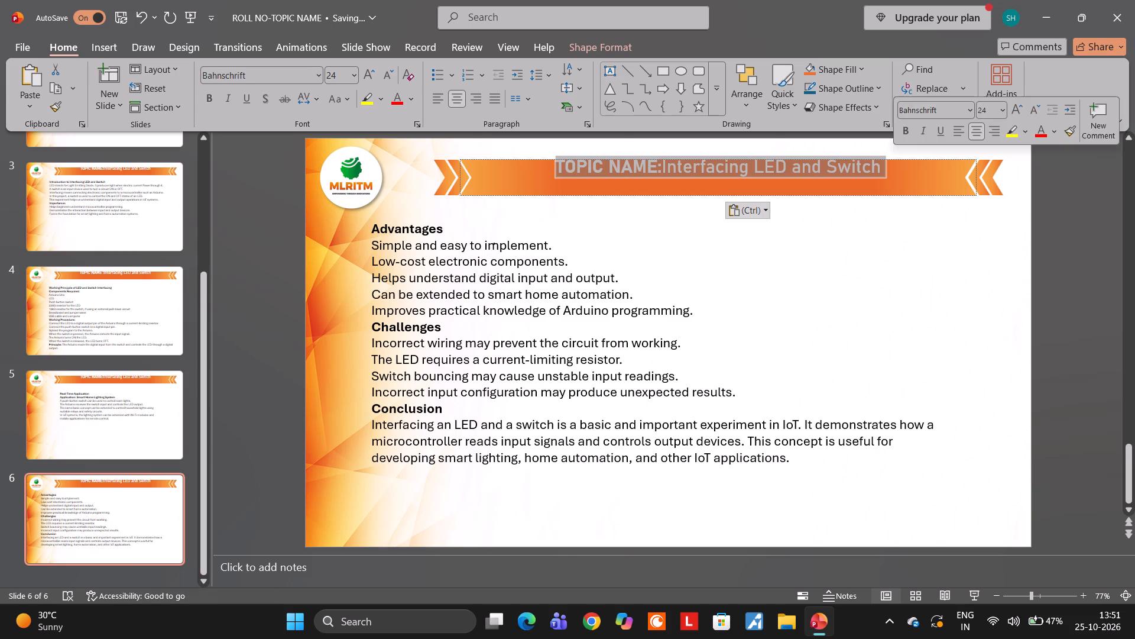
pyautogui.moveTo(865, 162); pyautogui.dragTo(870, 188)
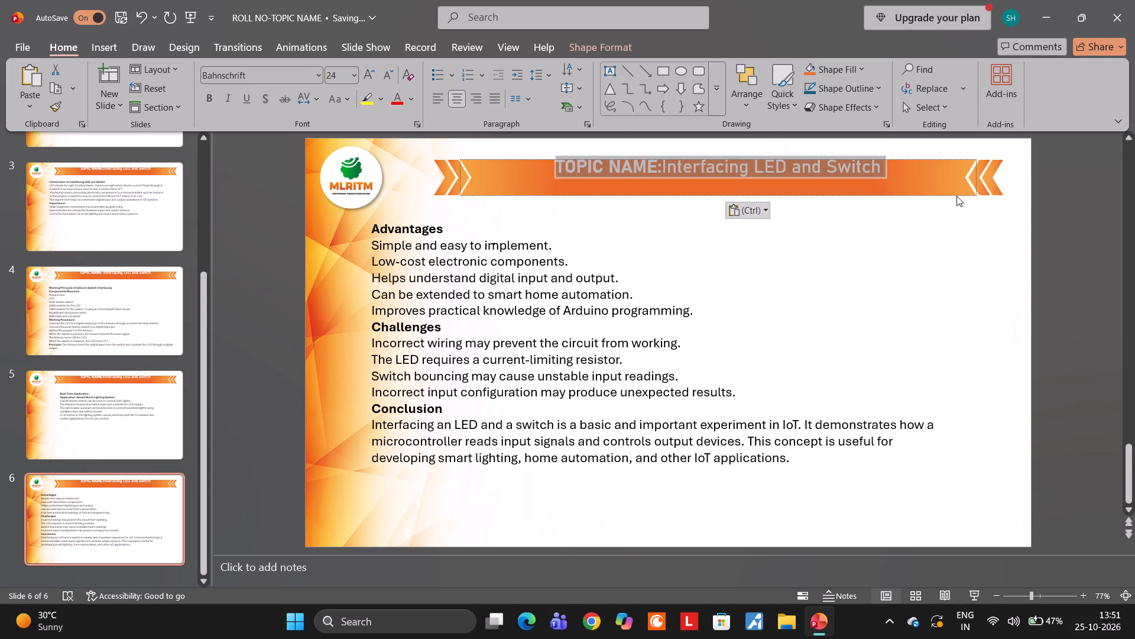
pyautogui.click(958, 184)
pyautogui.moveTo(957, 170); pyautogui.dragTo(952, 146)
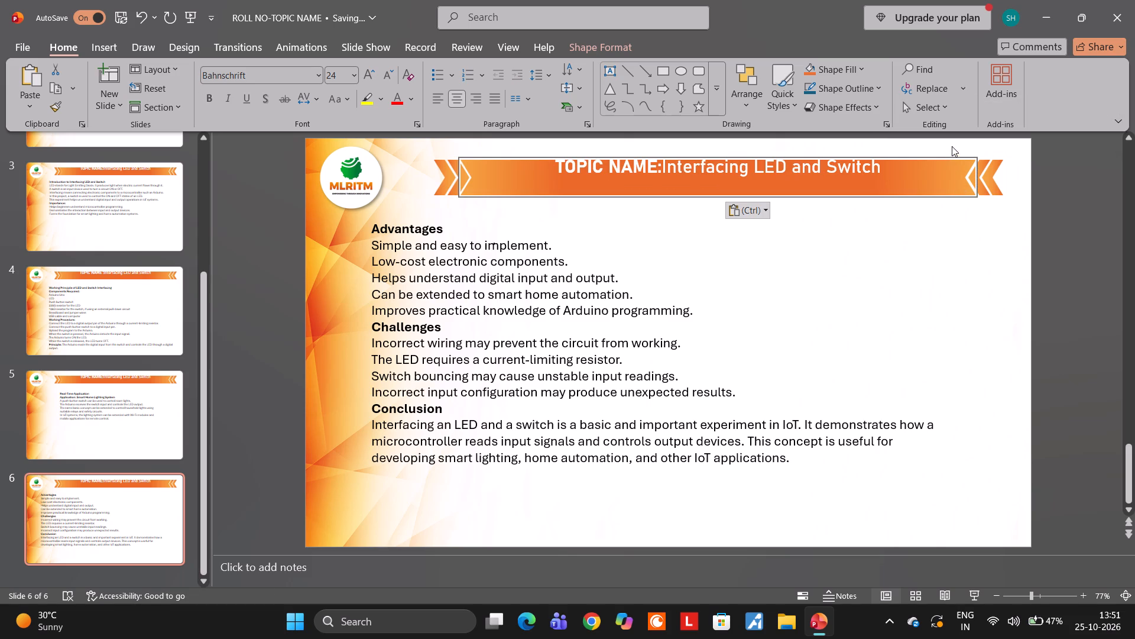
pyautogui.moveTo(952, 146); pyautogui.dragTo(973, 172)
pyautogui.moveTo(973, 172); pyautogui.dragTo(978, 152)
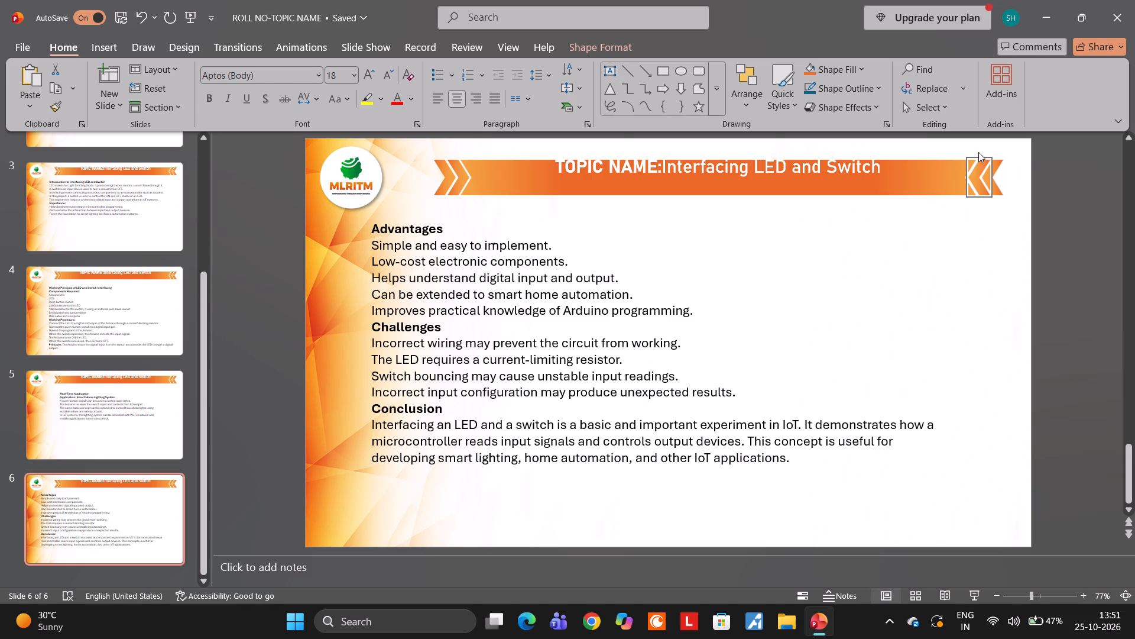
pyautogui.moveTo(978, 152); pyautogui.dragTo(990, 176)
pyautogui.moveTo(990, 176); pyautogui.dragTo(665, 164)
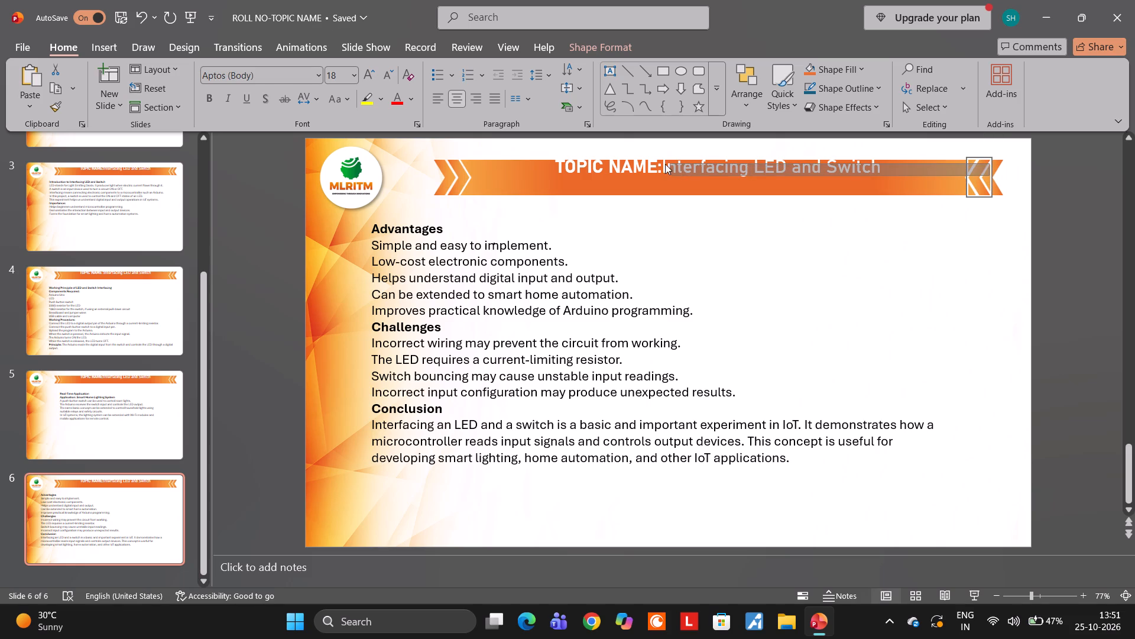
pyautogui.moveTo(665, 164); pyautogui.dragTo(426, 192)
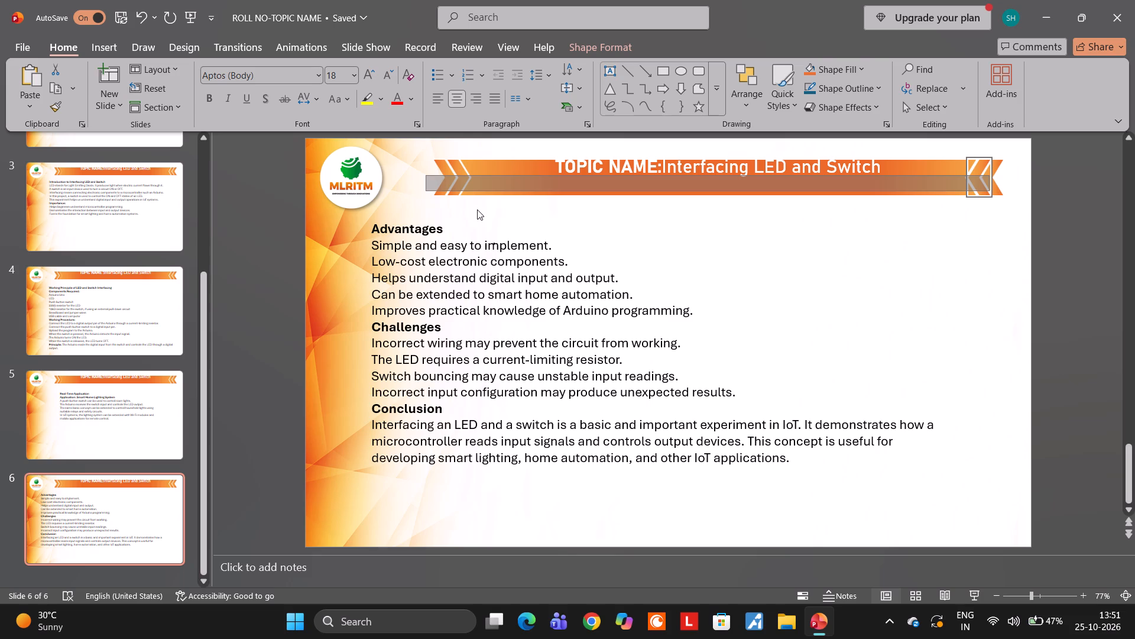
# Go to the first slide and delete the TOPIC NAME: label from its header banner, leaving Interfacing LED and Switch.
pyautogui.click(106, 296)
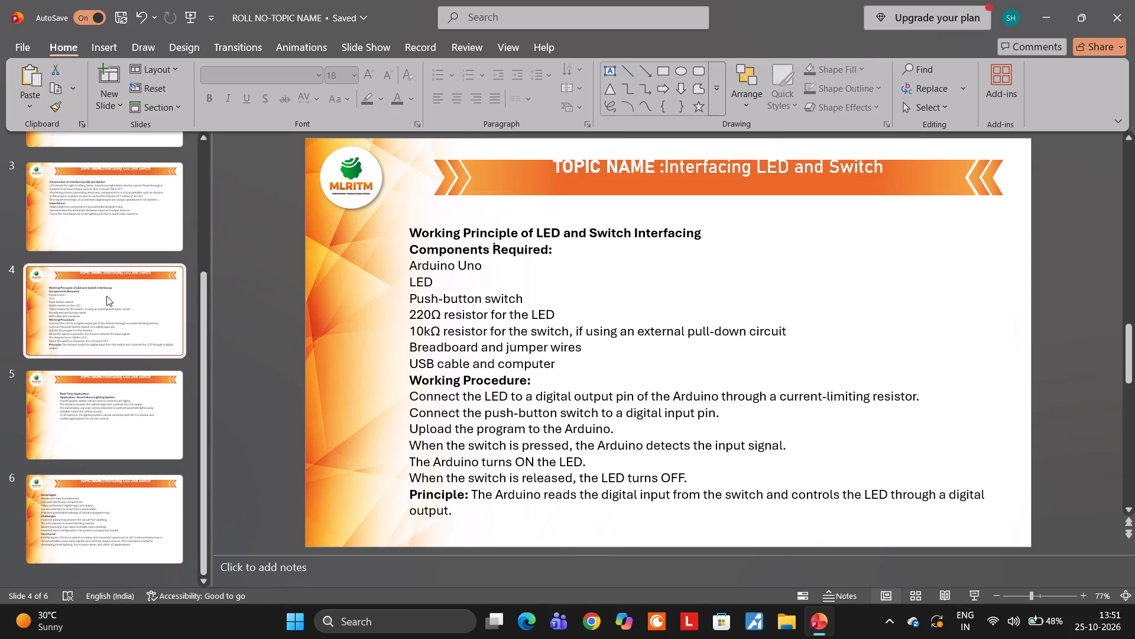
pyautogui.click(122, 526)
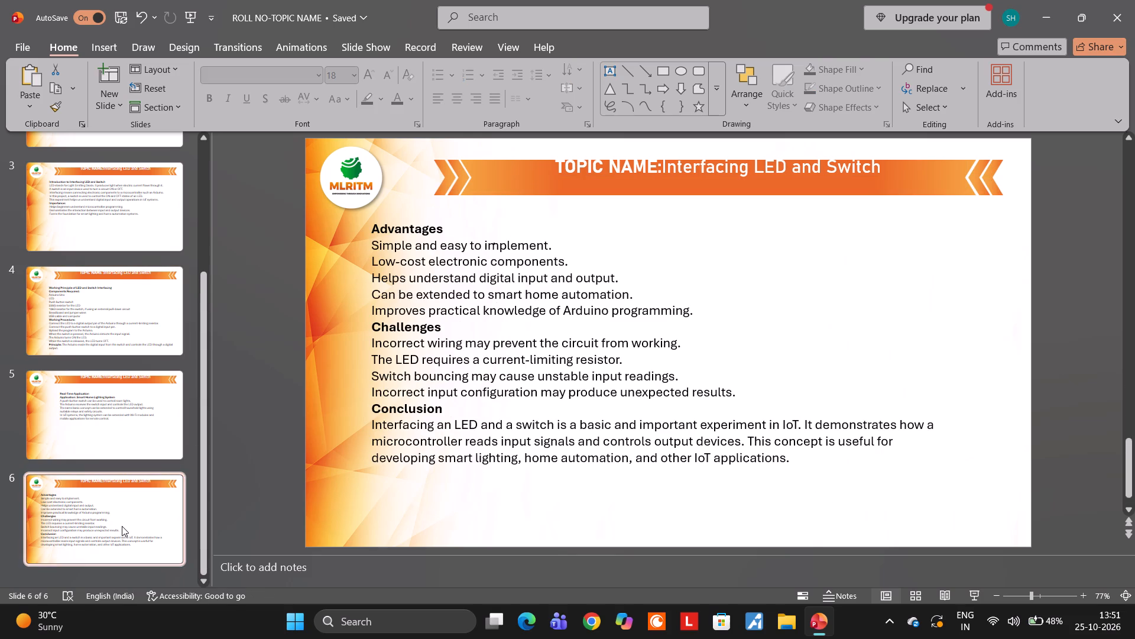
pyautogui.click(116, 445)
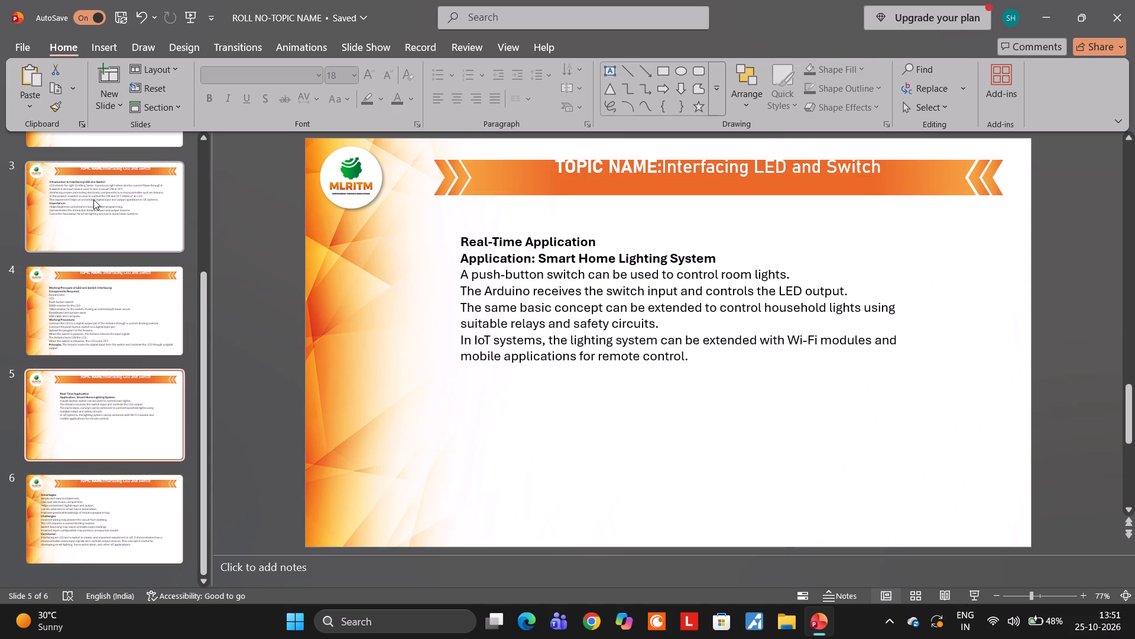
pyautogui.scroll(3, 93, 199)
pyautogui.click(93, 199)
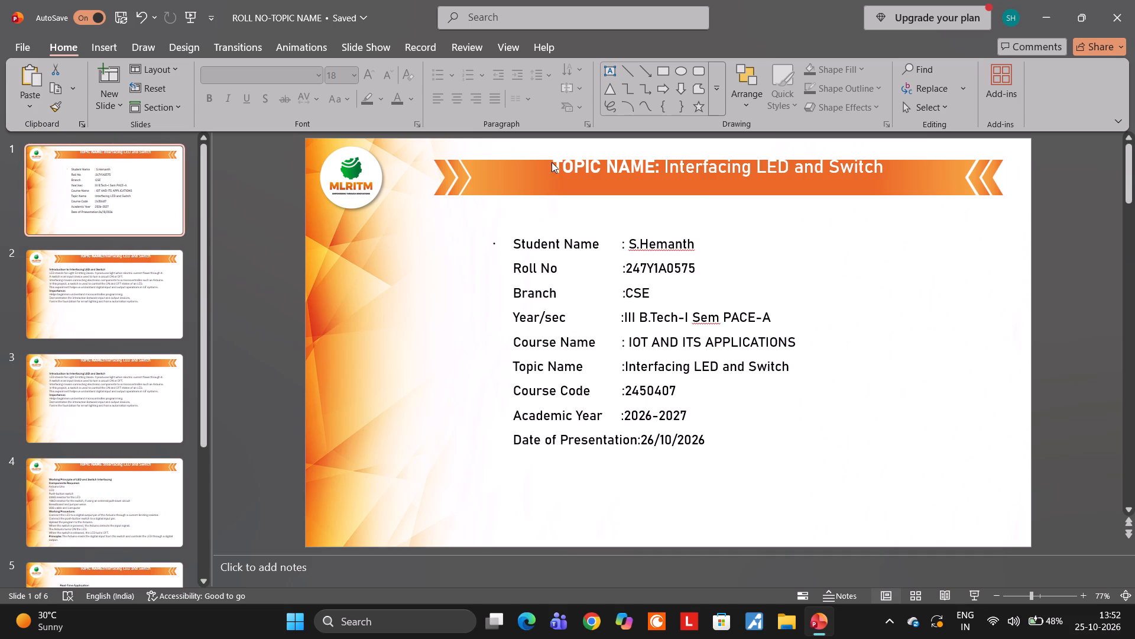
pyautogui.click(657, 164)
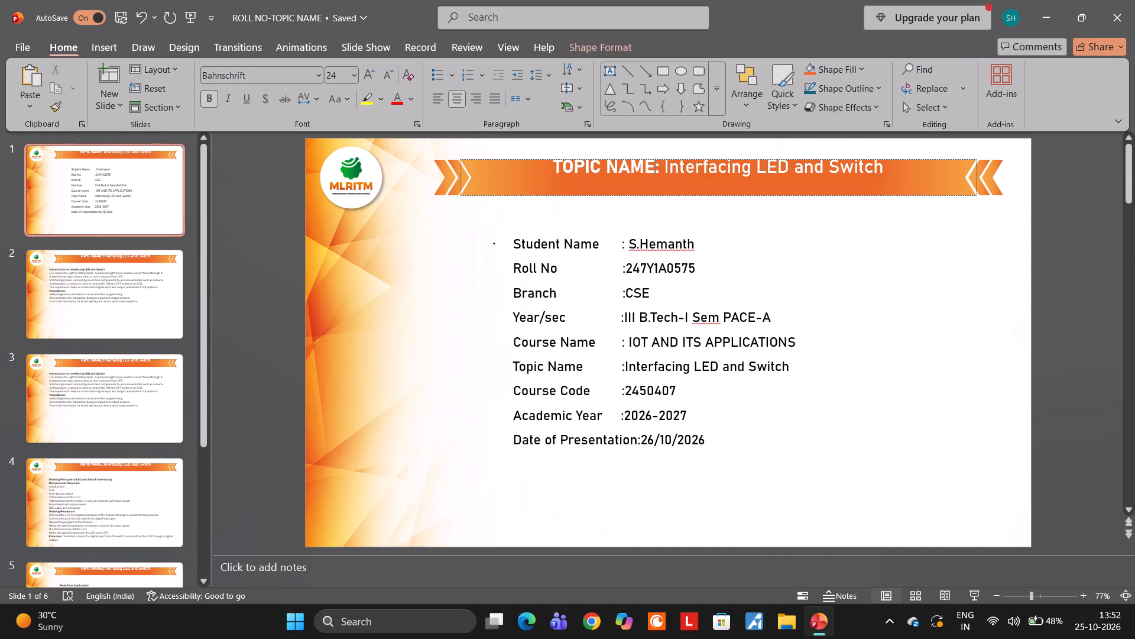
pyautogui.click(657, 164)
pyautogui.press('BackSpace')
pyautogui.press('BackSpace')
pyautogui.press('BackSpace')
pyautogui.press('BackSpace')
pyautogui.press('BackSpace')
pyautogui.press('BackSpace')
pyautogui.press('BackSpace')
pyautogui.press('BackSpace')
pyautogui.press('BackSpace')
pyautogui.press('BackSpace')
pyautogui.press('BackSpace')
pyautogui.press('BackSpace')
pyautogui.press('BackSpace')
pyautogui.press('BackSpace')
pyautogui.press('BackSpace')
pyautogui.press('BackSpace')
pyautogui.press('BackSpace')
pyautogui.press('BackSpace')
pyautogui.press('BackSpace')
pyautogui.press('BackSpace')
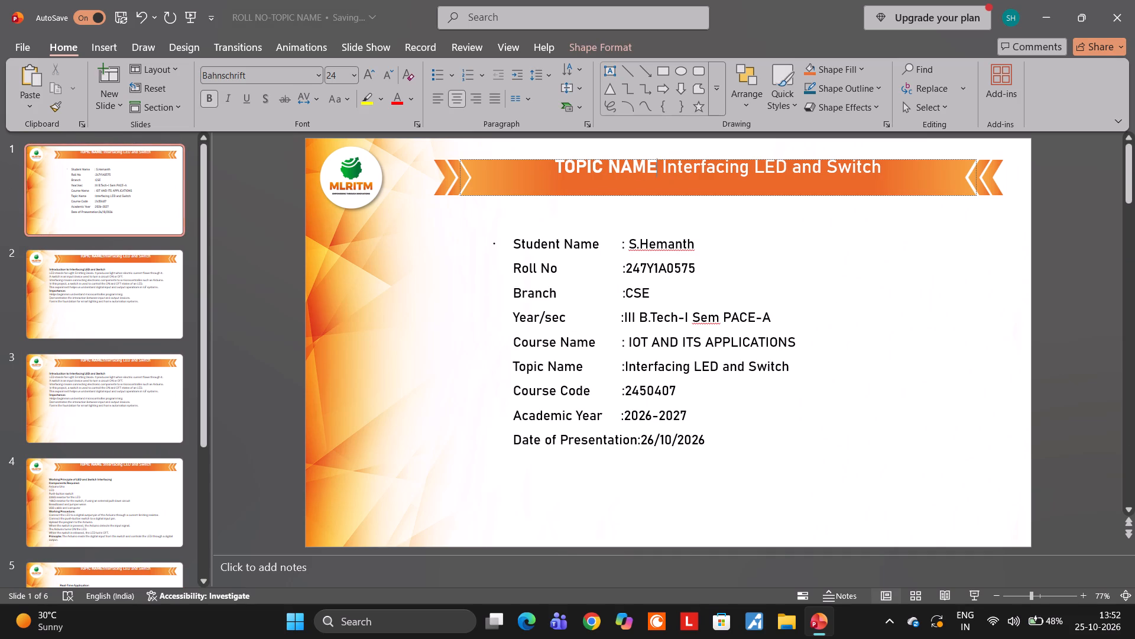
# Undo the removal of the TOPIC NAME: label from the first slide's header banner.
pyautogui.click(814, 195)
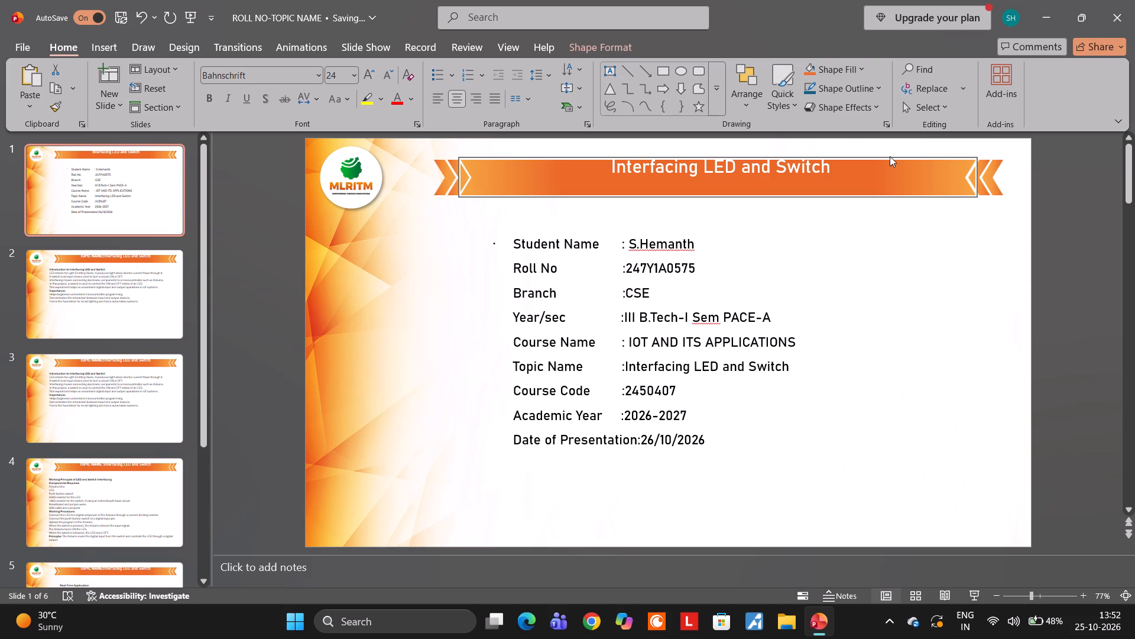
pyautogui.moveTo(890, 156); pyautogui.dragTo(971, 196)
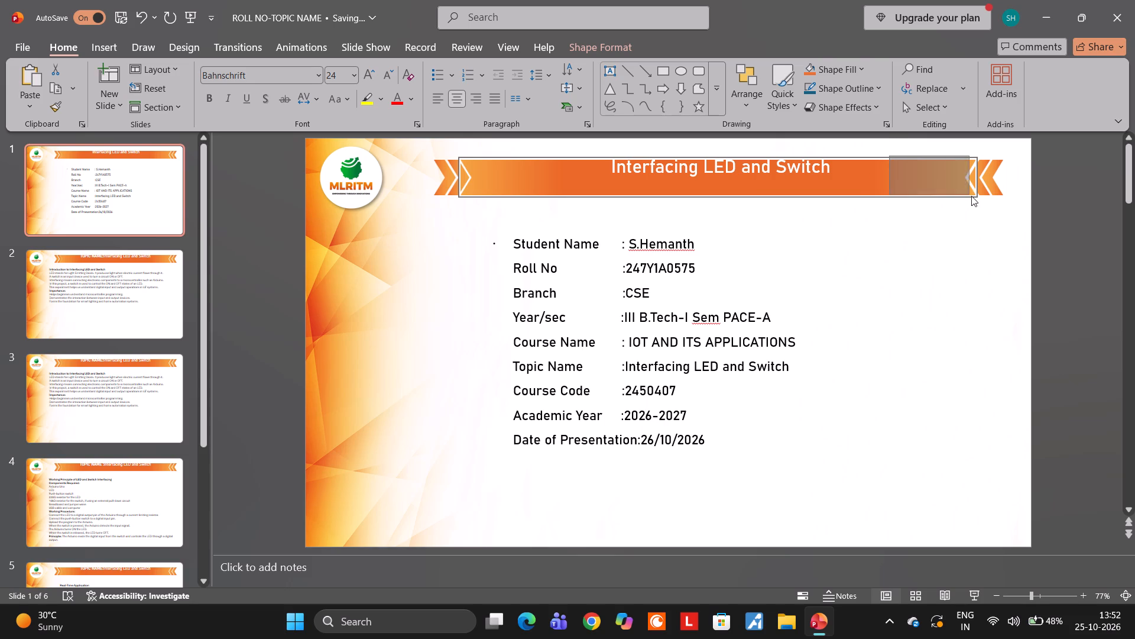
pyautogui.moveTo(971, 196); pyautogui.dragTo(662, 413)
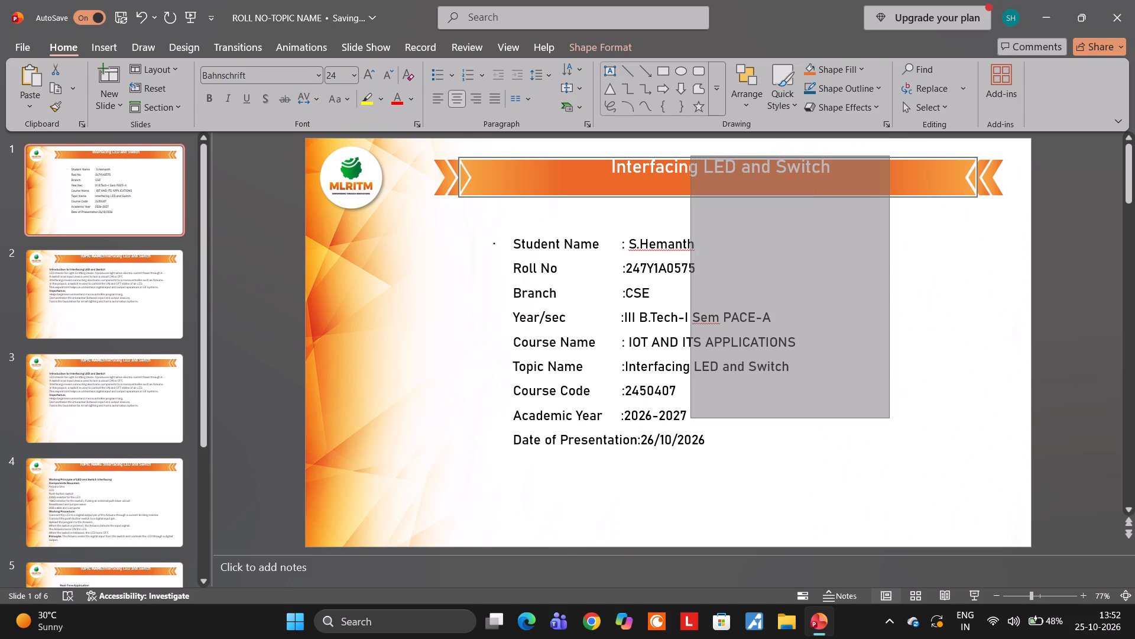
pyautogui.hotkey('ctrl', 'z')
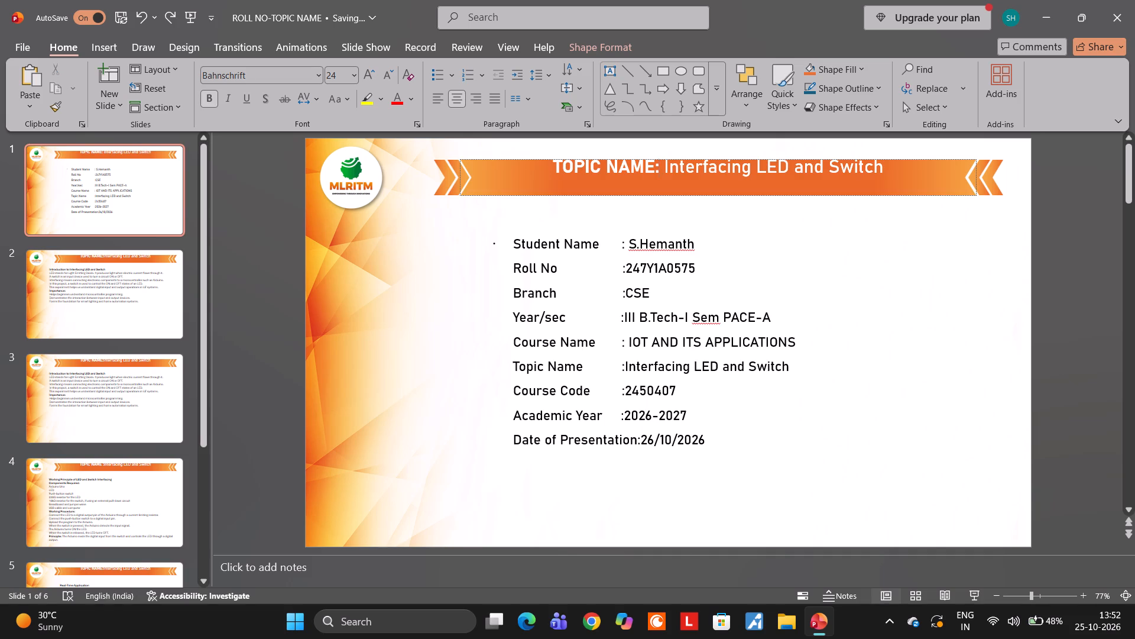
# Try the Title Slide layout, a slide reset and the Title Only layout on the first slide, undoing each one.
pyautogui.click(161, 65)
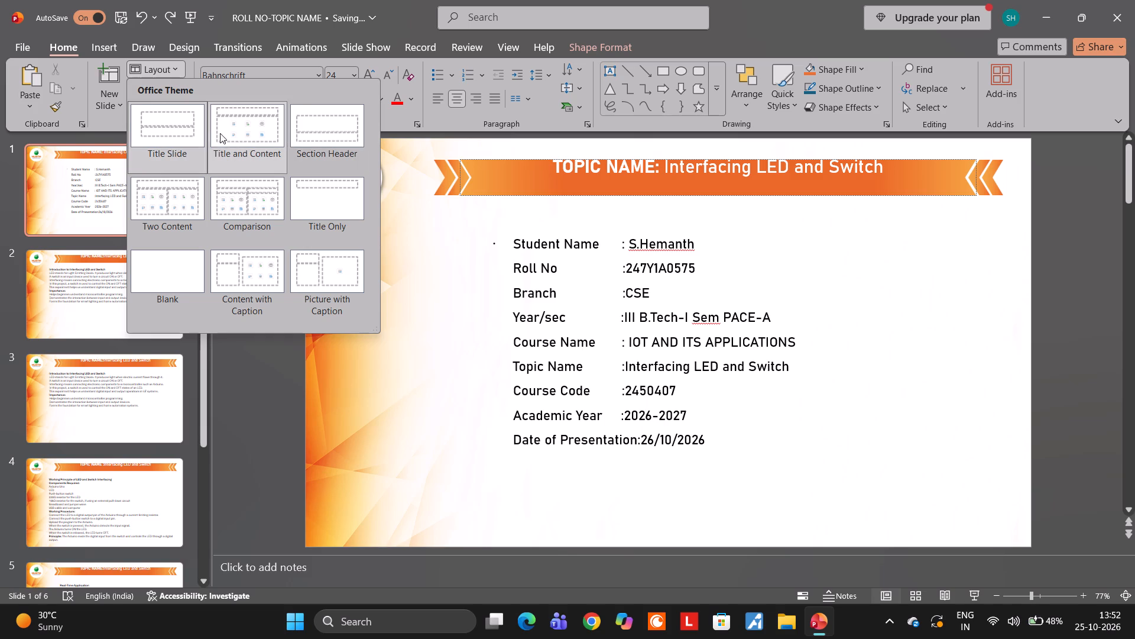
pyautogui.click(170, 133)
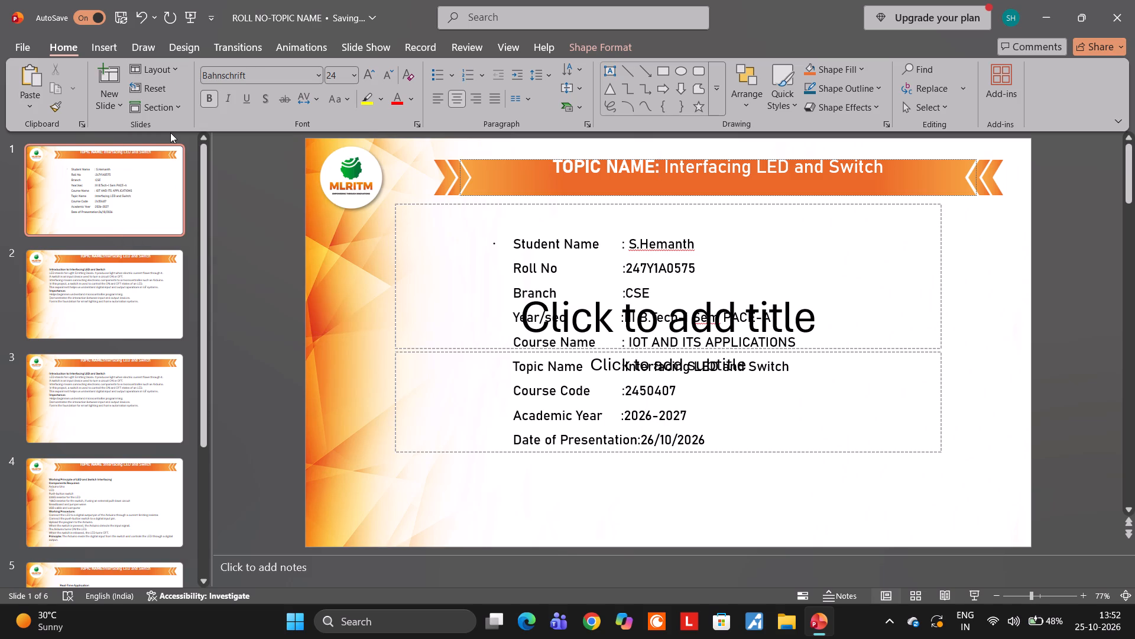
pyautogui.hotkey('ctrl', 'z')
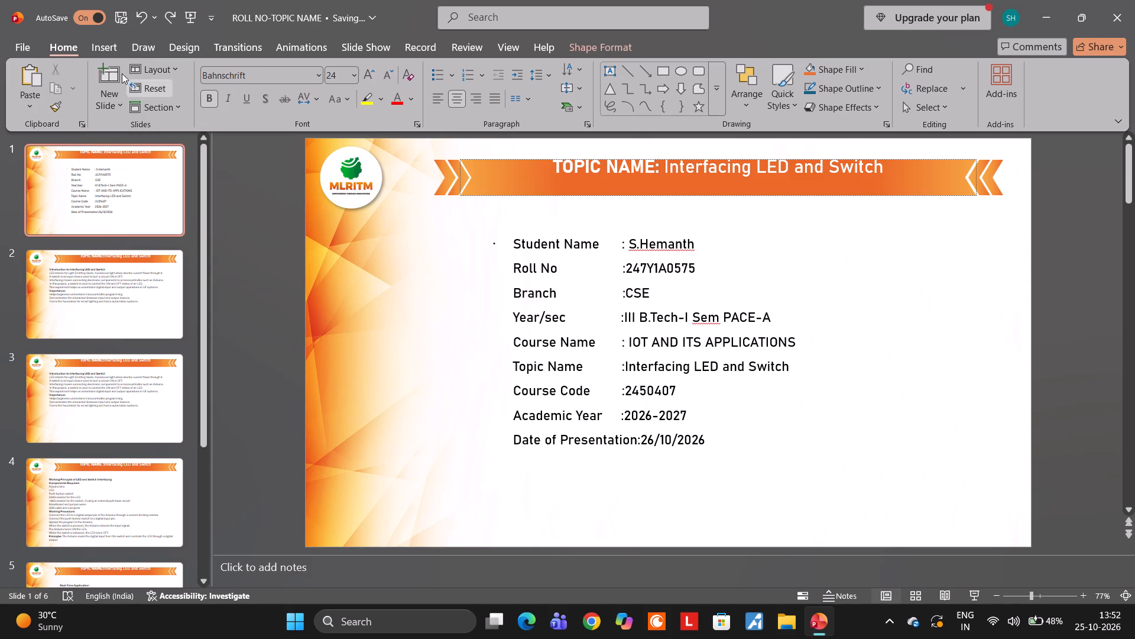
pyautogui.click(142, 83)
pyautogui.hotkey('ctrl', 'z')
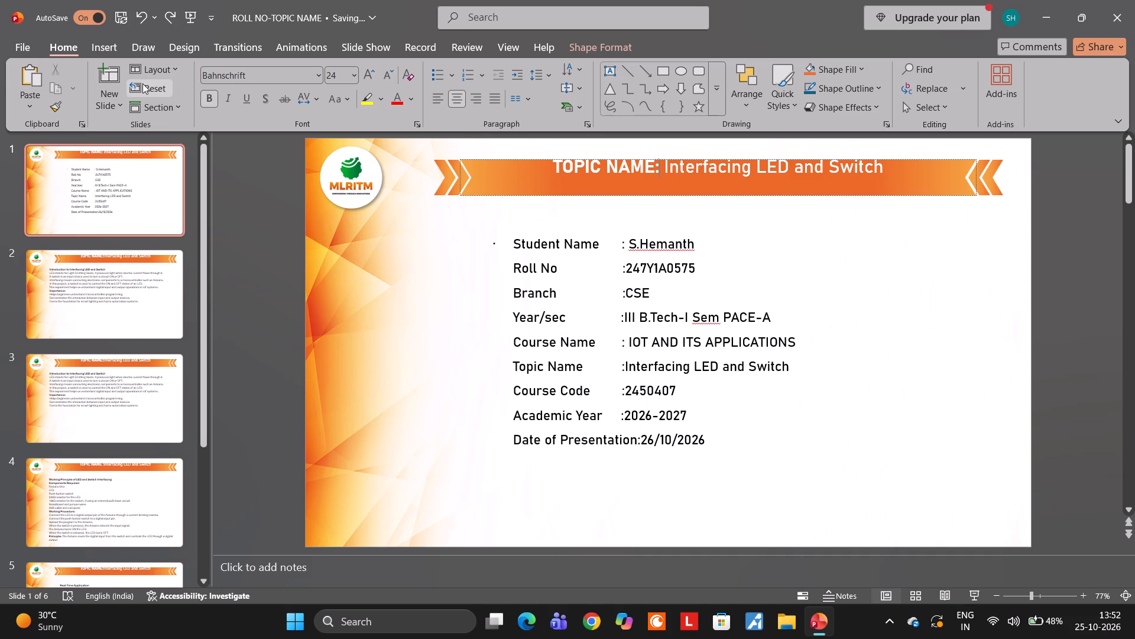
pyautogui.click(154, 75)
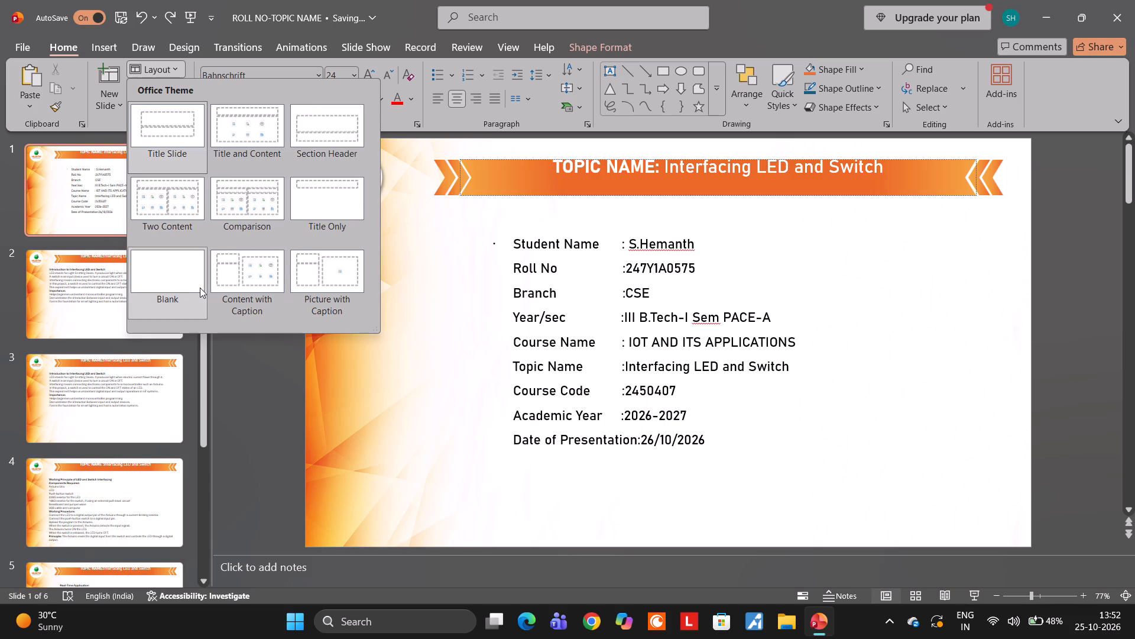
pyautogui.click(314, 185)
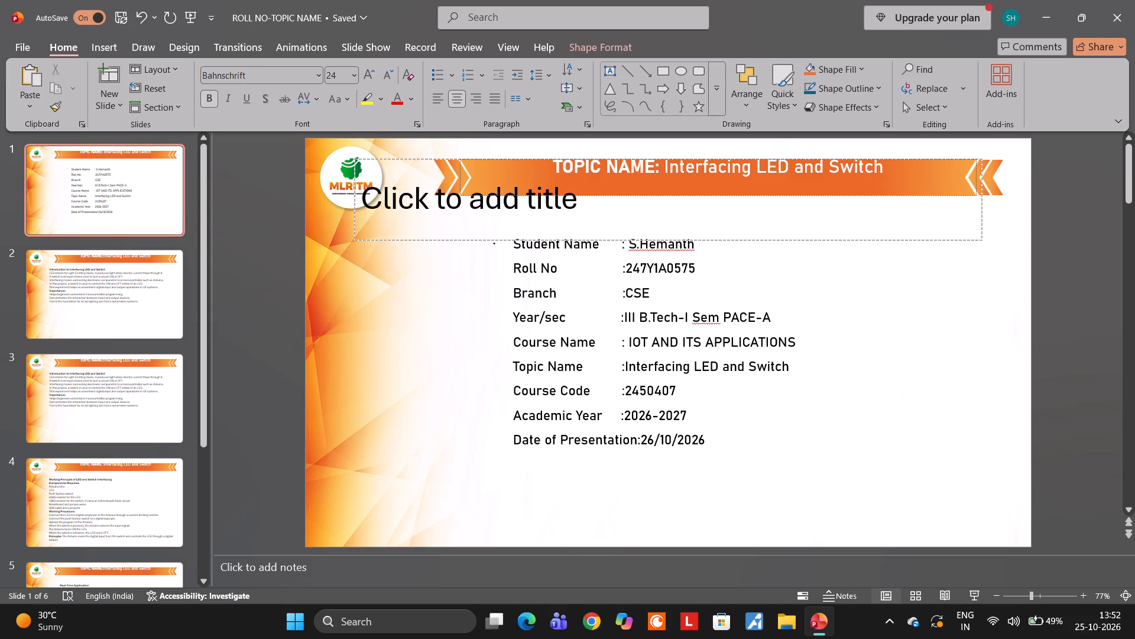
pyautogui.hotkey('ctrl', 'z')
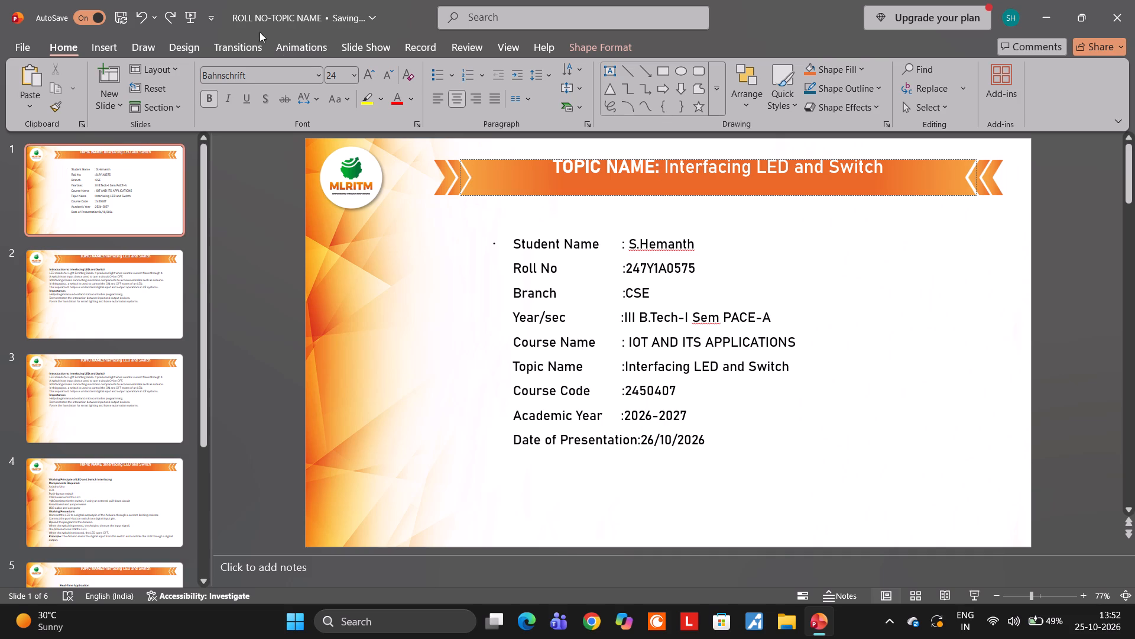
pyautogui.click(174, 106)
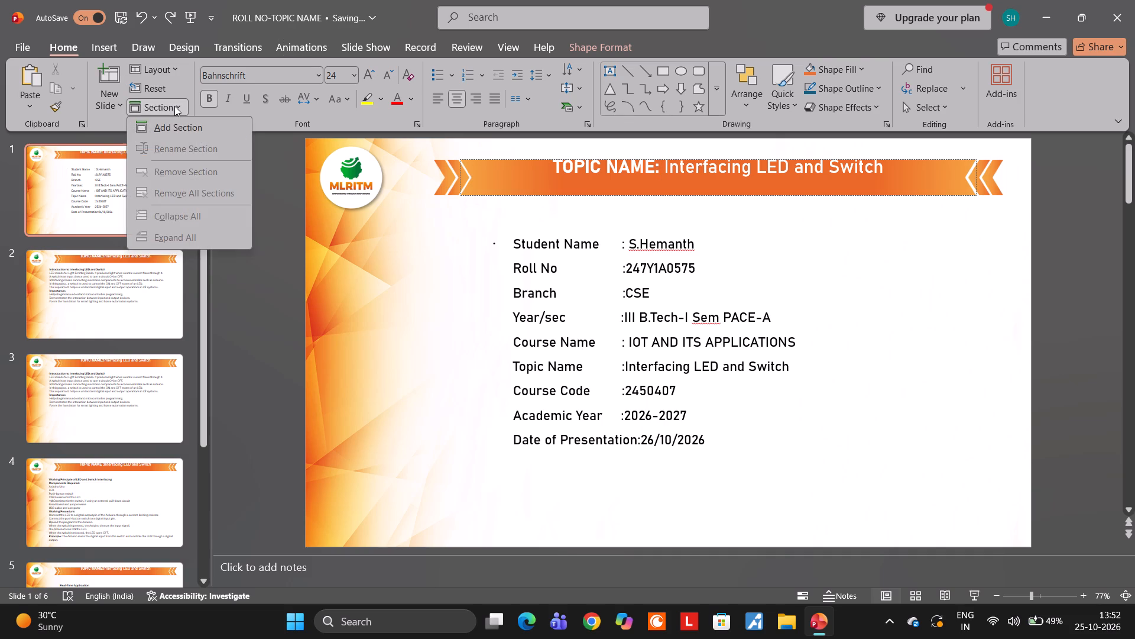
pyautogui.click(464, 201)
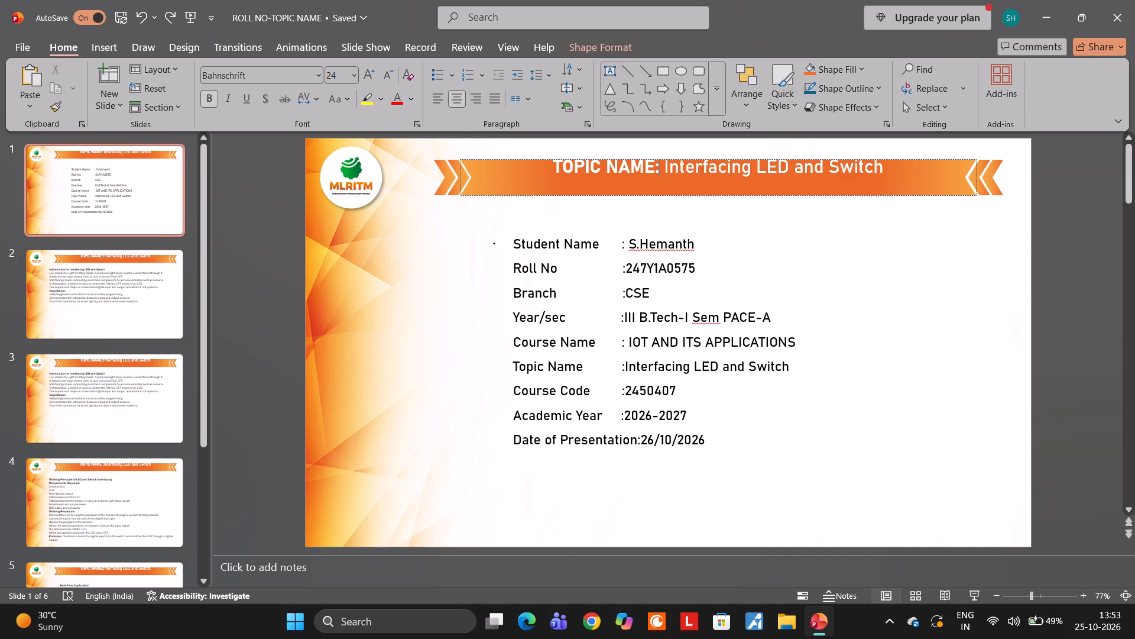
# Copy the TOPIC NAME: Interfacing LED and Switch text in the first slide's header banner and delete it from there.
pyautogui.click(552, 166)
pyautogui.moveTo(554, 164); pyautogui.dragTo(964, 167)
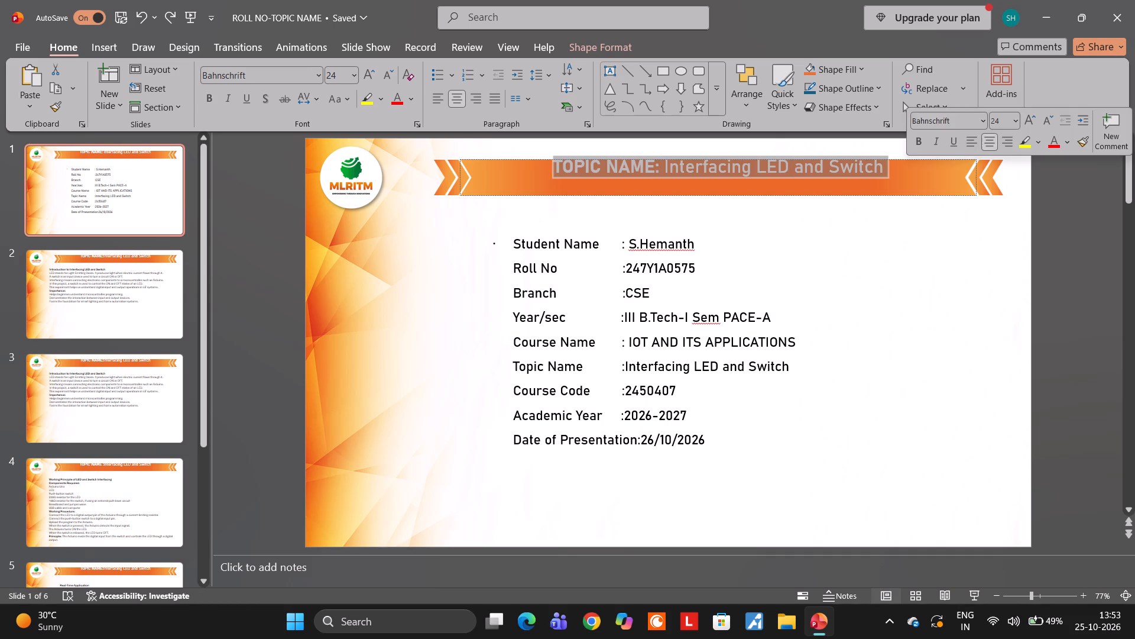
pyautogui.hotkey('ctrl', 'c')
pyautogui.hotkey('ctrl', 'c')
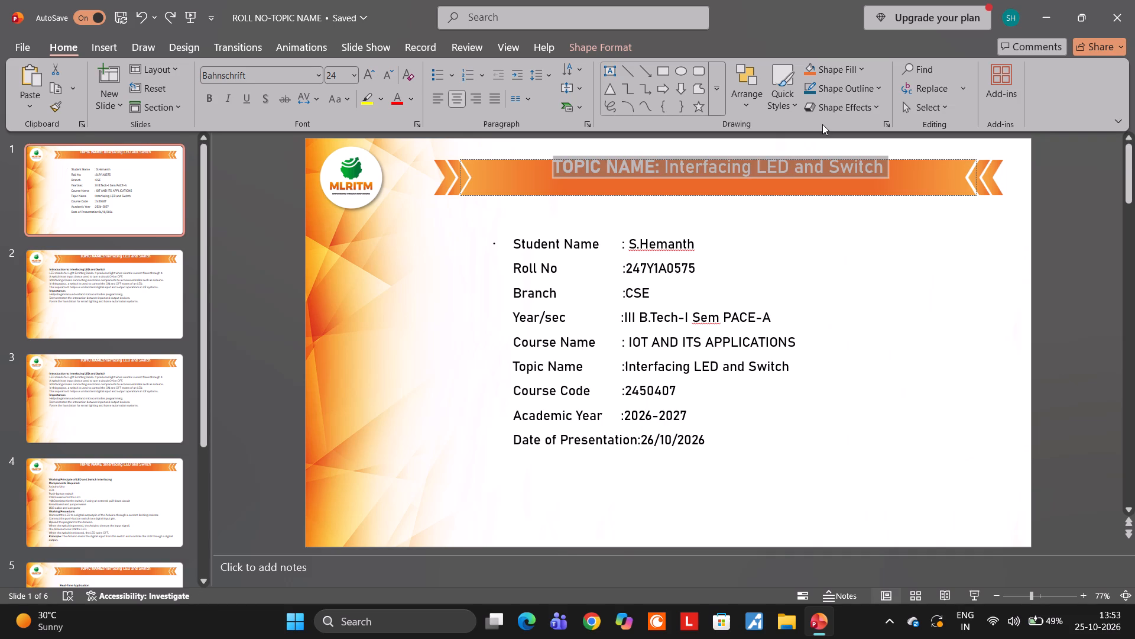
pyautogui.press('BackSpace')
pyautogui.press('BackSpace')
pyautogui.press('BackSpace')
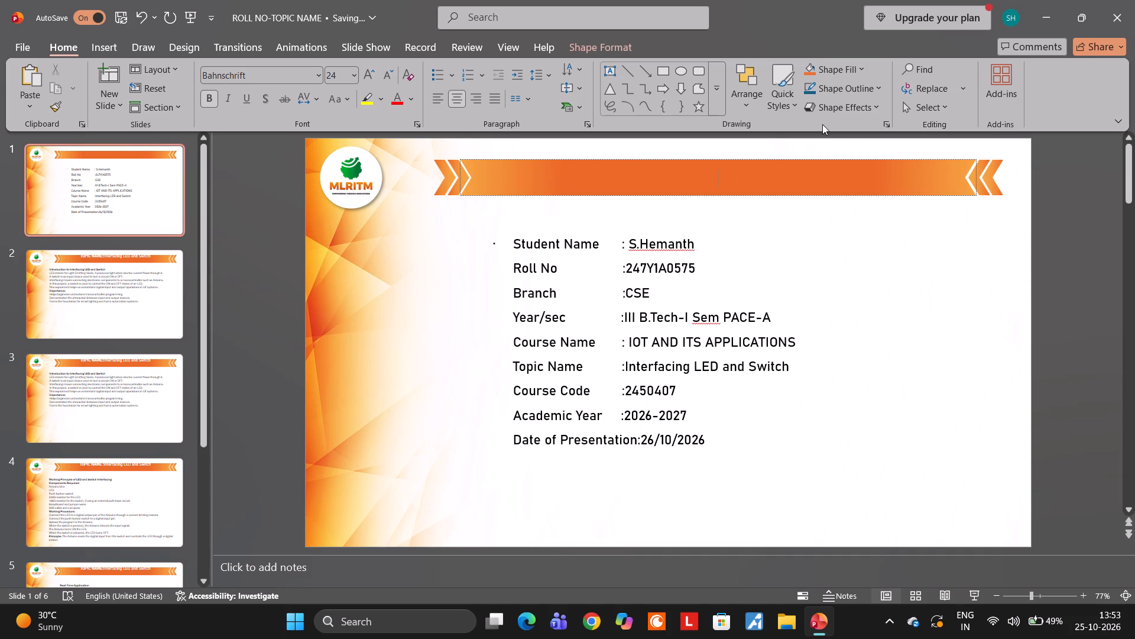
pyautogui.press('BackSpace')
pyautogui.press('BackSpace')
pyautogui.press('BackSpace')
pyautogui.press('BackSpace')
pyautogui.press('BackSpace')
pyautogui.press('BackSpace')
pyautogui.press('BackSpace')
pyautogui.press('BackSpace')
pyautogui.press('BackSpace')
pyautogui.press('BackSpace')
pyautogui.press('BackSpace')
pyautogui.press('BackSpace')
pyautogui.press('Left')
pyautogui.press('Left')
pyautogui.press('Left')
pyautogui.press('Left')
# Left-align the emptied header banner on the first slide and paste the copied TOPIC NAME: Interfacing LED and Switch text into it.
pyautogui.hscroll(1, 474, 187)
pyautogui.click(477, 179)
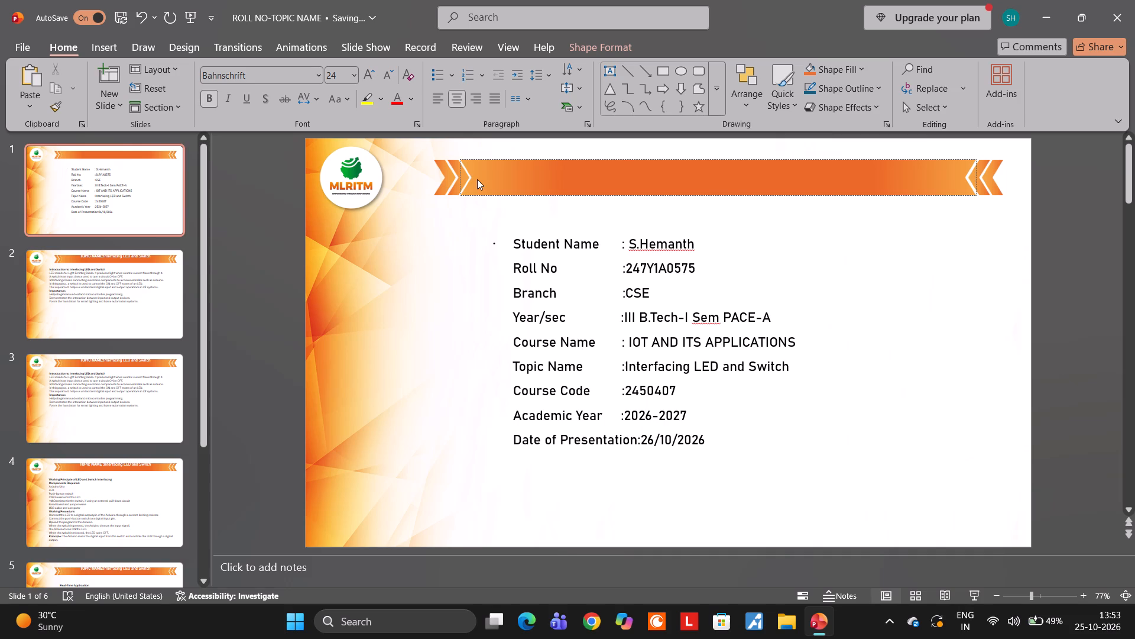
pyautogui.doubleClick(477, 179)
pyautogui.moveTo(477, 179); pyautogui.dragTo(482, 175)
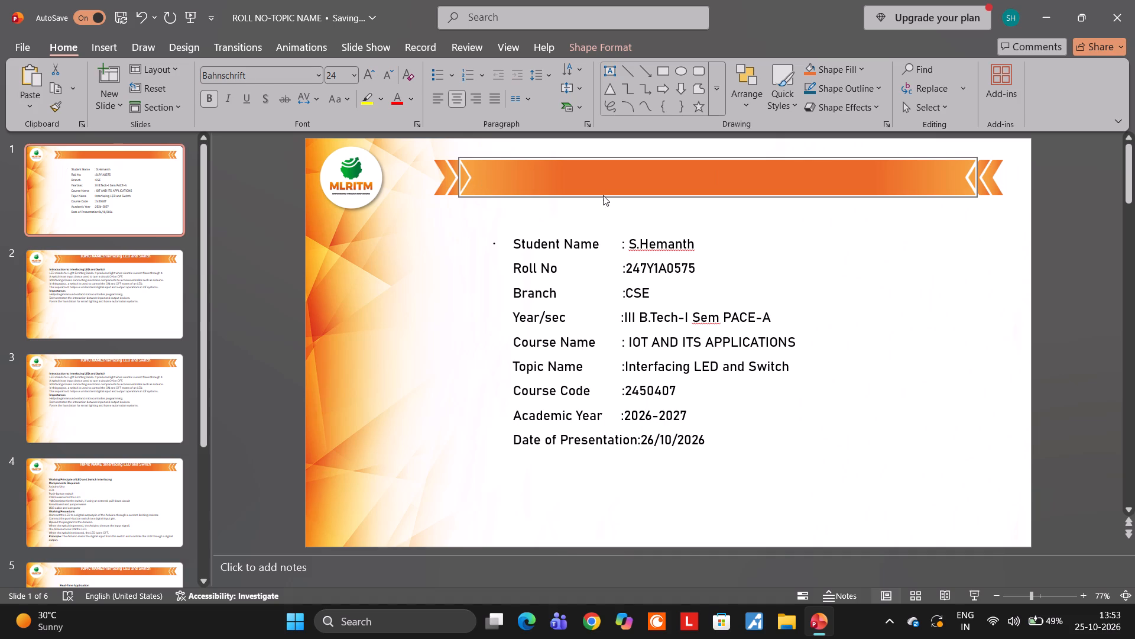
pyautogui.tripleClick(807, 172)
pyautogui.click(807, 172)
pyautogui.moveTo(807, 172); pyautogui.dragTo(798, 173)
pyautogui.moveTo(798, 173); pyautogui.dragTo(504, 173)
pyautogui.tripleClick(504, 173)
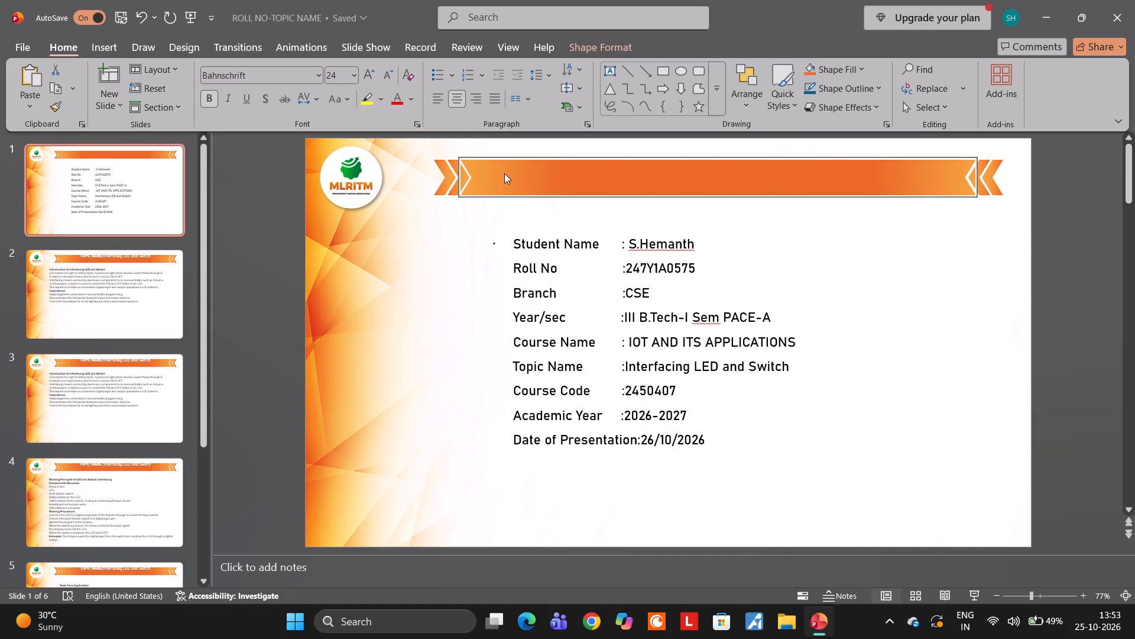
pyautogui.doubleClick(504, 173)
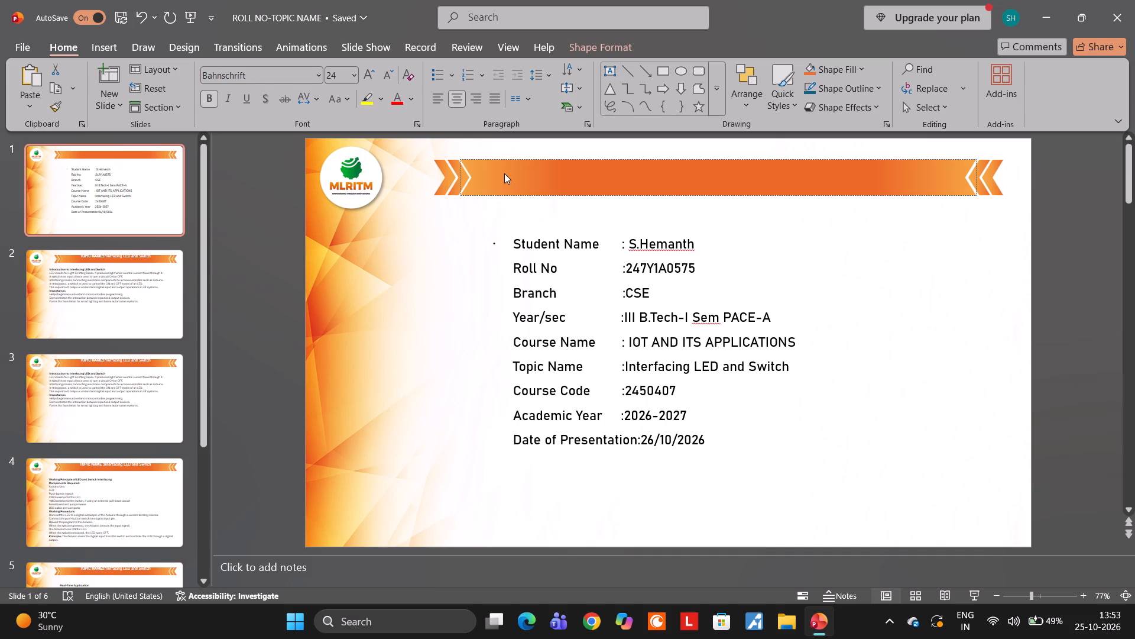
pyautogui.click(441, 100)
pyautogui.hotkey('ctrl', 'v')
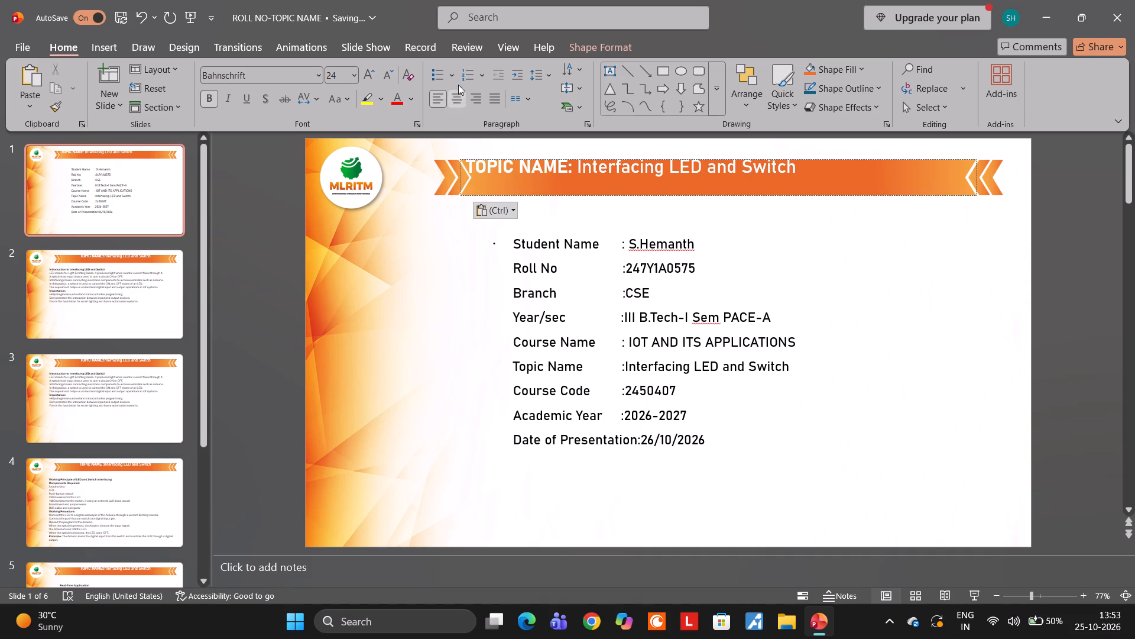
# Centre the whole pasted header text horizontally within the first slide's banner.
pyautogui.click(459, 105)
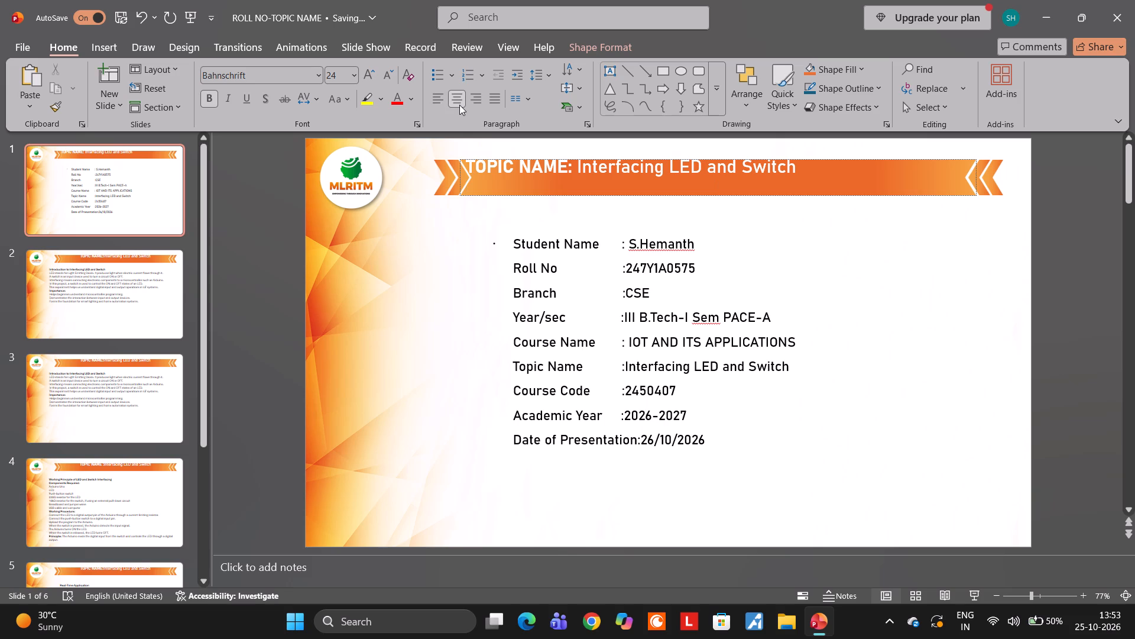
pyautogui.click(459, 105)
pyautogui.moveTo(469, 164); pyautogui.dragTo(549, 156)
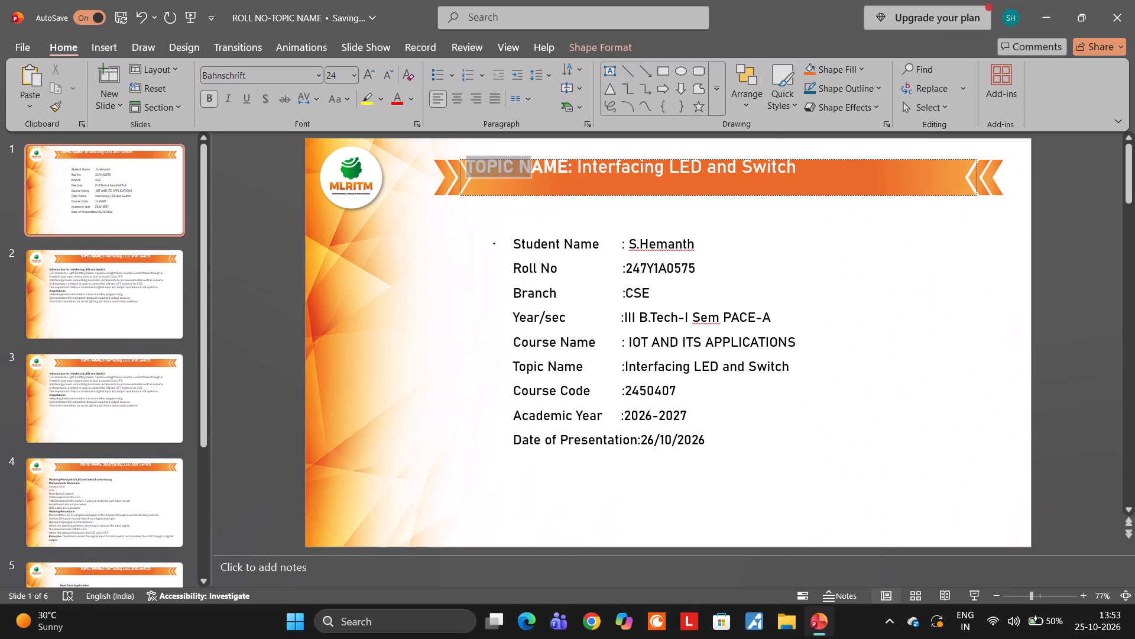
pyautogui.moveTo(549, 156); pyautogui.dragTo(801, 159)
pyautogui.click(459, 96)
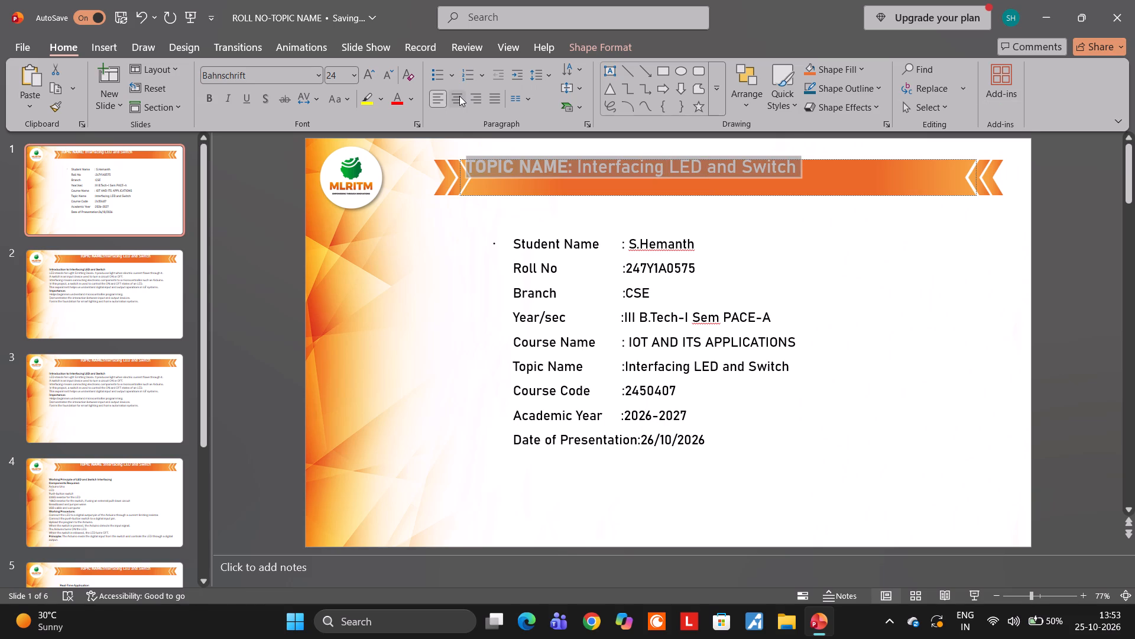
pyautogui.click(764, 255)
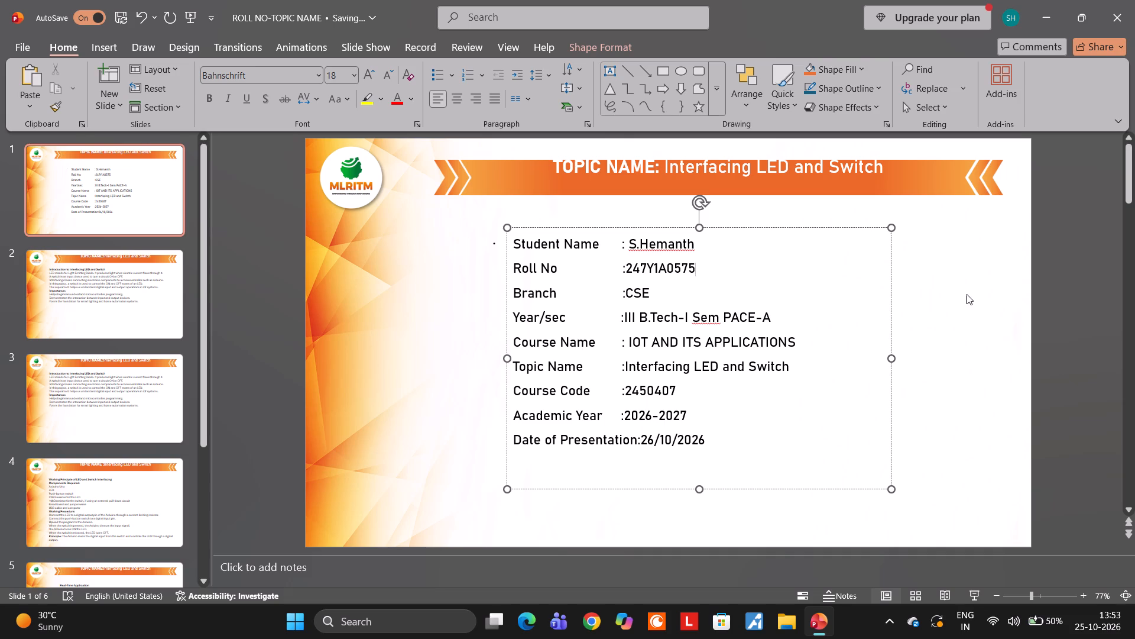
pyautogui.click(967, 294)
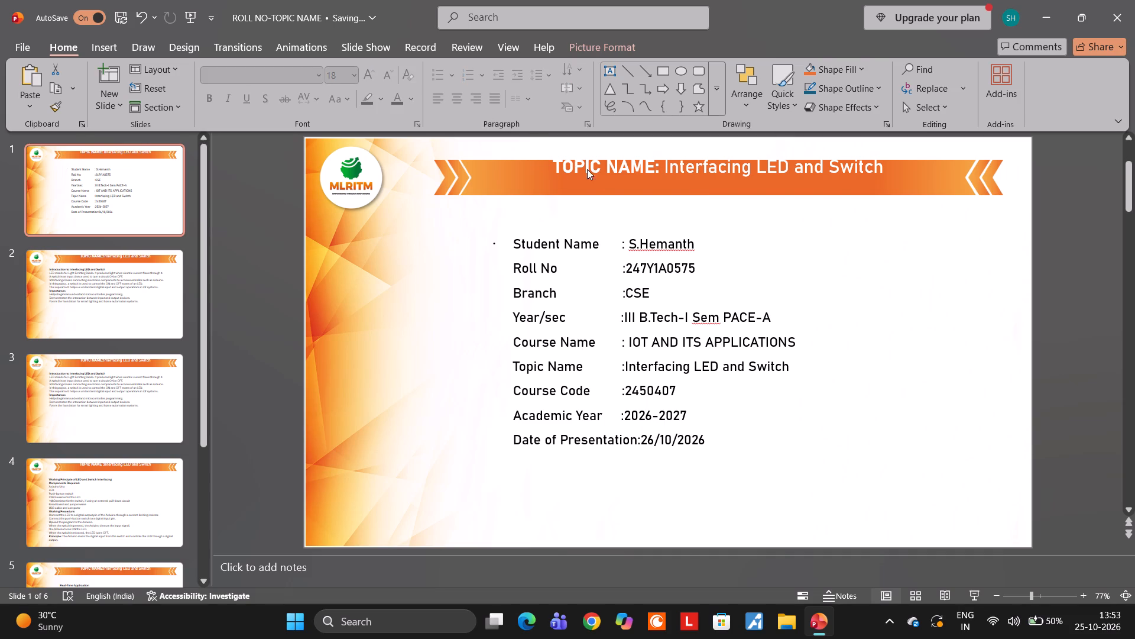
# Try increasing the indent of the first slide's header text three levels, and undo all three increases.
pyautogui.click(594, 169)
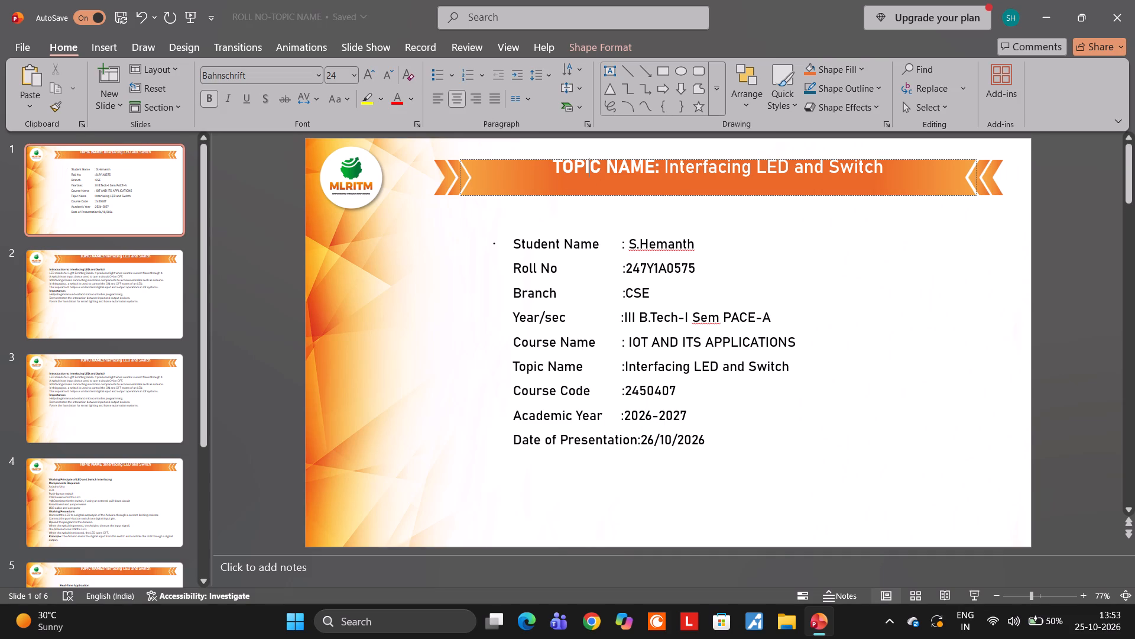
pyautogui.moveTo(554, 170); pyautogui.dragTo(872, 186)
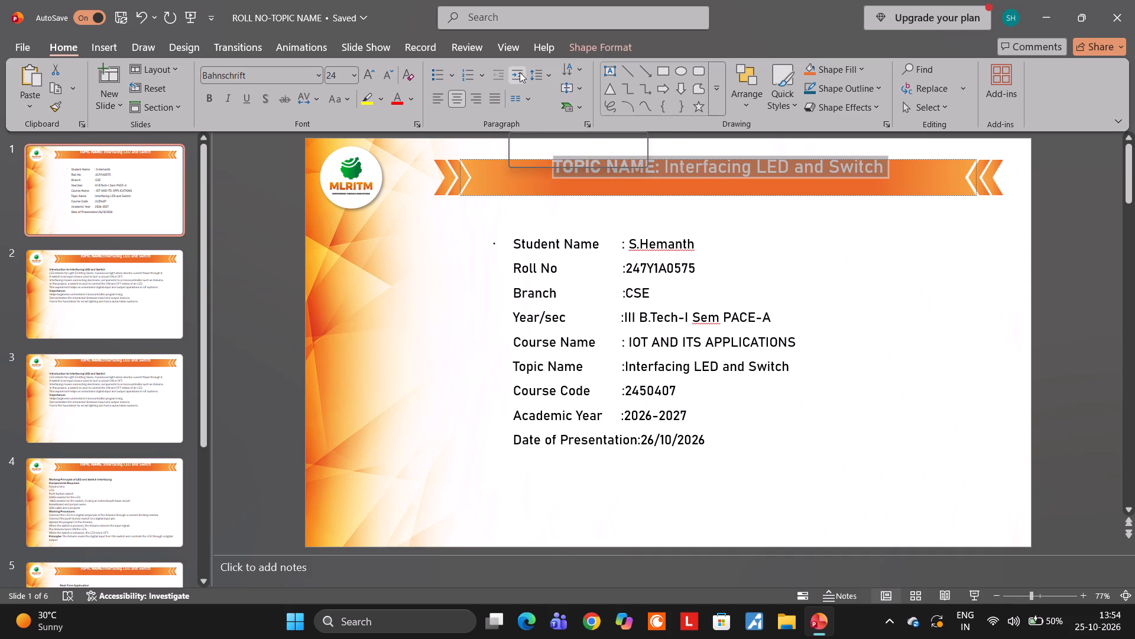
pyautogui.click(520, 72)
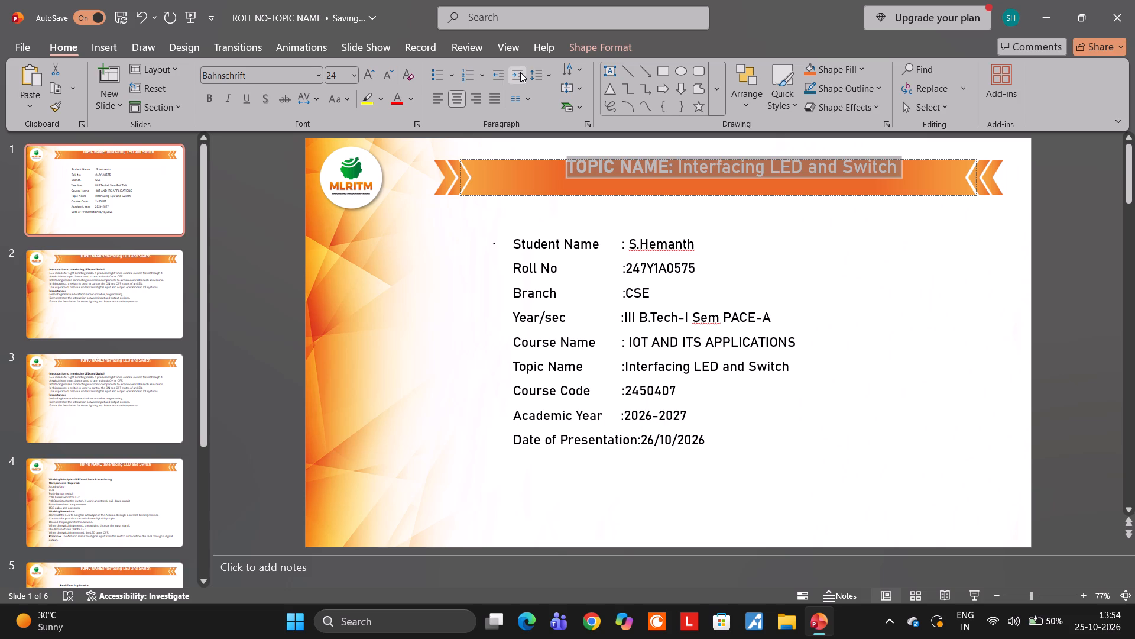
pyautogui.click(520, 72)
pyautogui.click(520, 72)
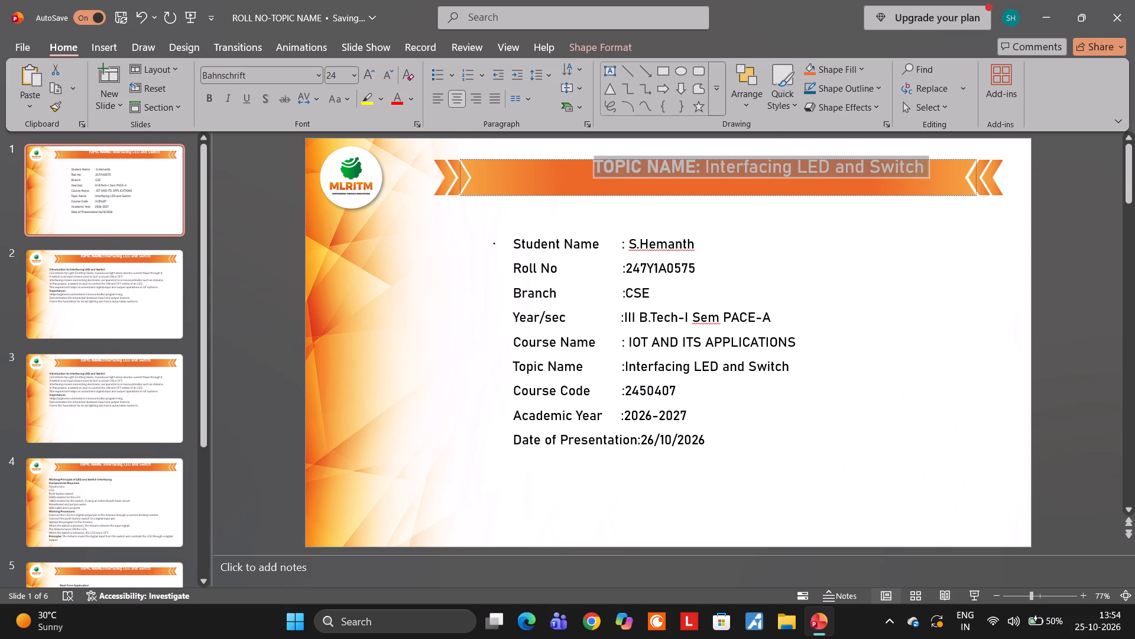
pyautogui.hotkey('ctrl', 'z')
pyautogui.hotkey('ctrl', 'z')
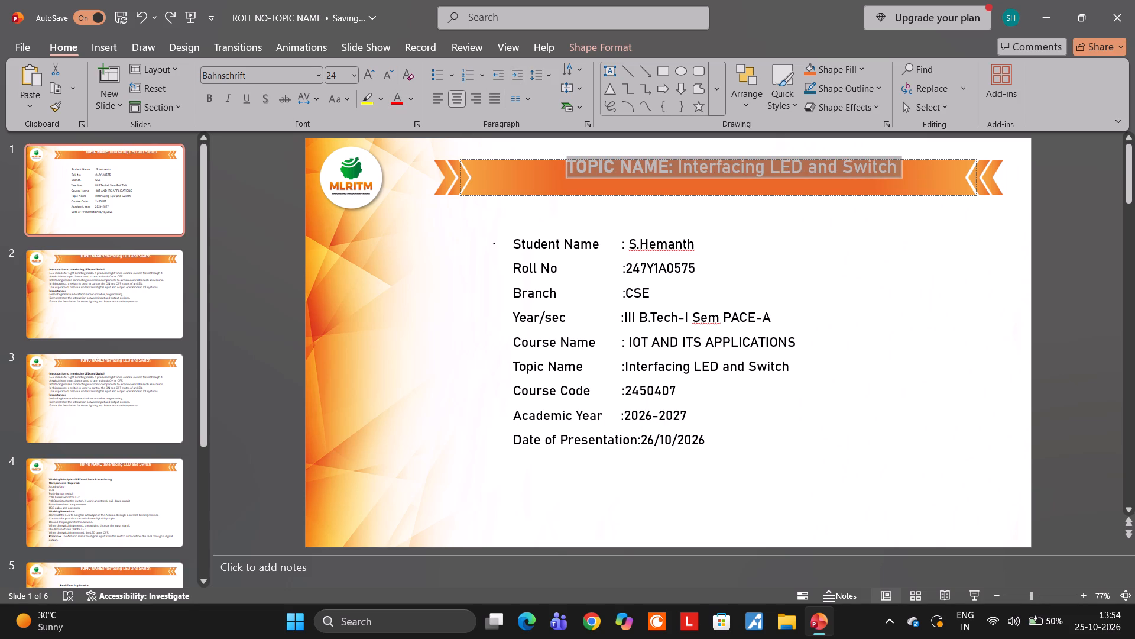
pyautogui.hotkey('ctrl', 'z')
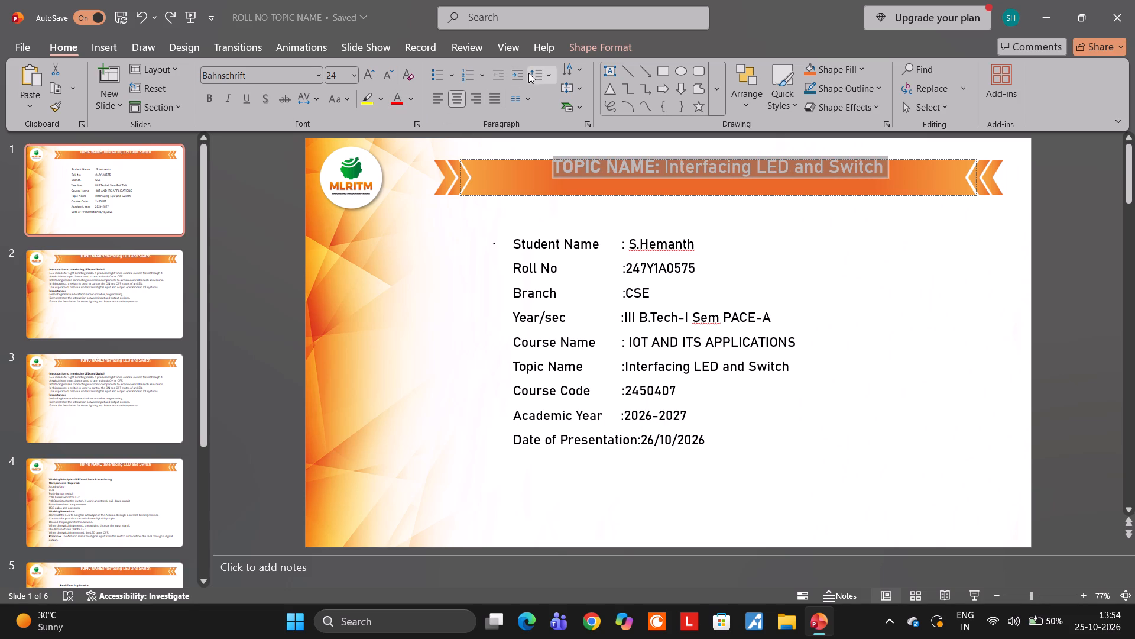
# Set the line spacing of the first slide's header text to 2.5.
pyautogui.click(532, 70)
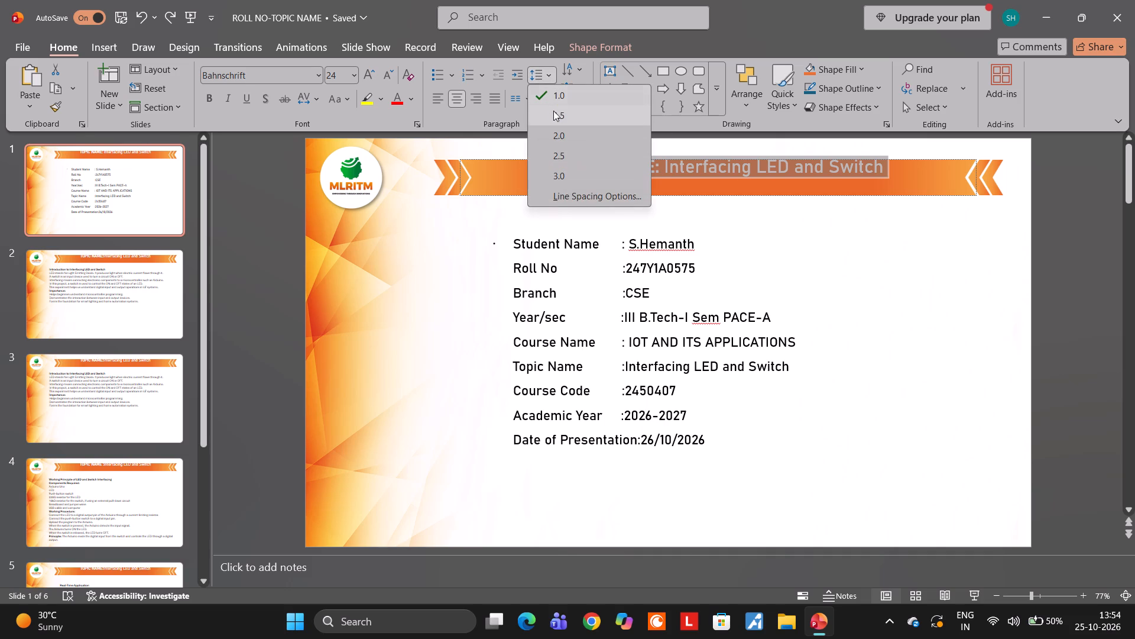
pyautogui.click(561, 160)
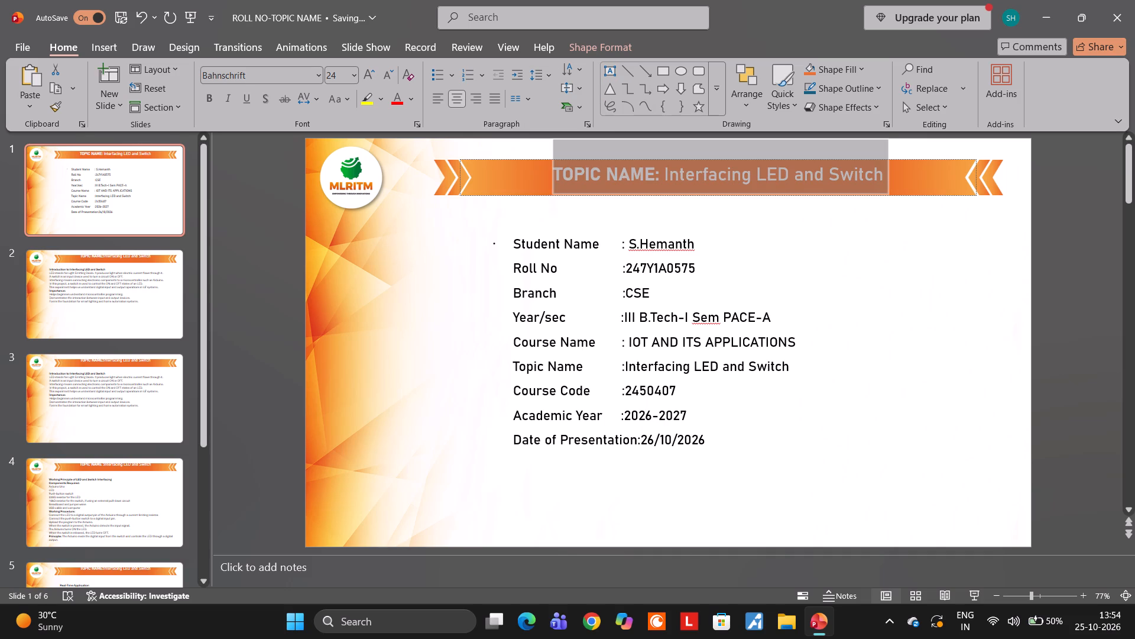
pyautogui.click(763, 228)
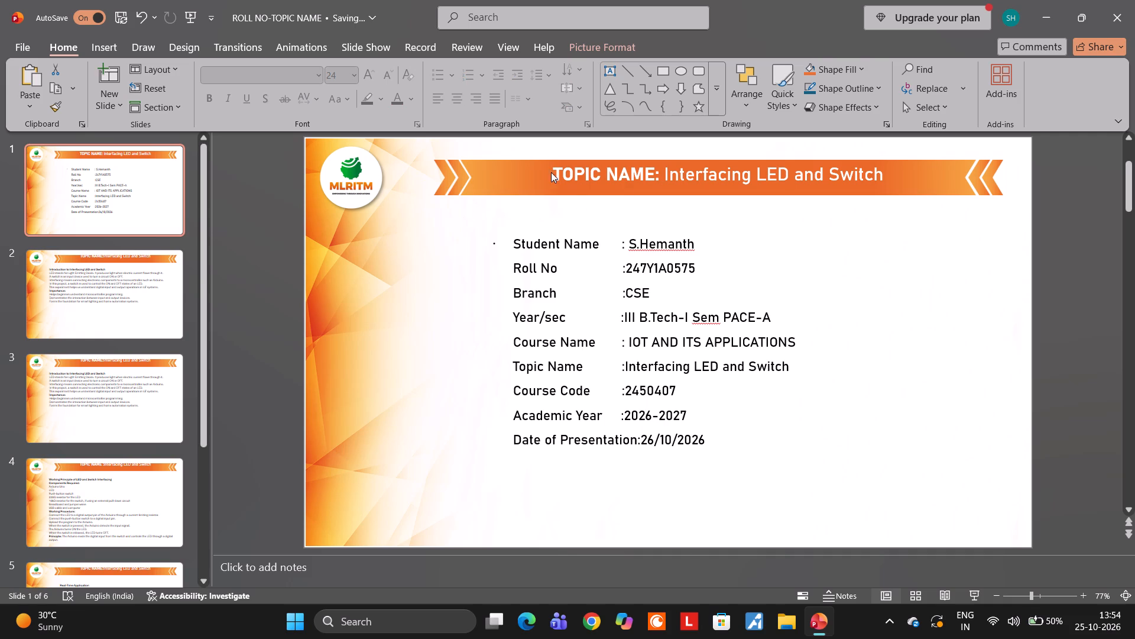
# Set the line spacing of the TOPIC NAME:Interfacing LED and Switch header text on the second slide to 2.5.
pyautogui.click(130, 316)
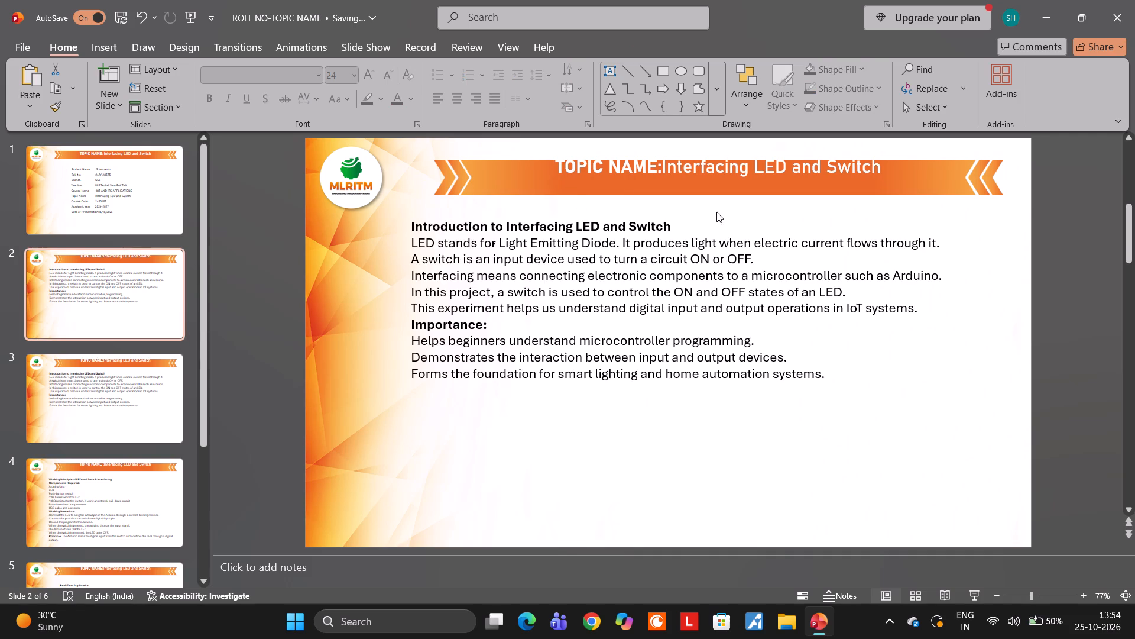
pyautogui.moveTo(890, 164); pyautogui.dragTo(650, 176)
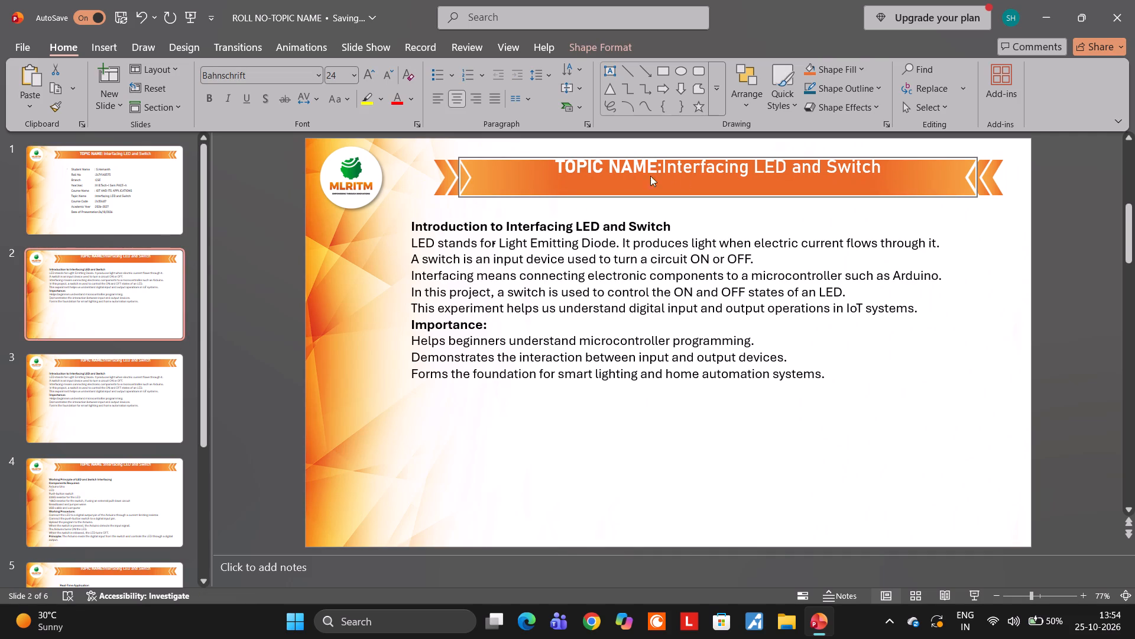
pyautogui.moveTo(650, 176); pyautogui.dragTo(556, 166)
pyautogui.moveTo(556, 166); pyautogui.dragTo(929, 188)
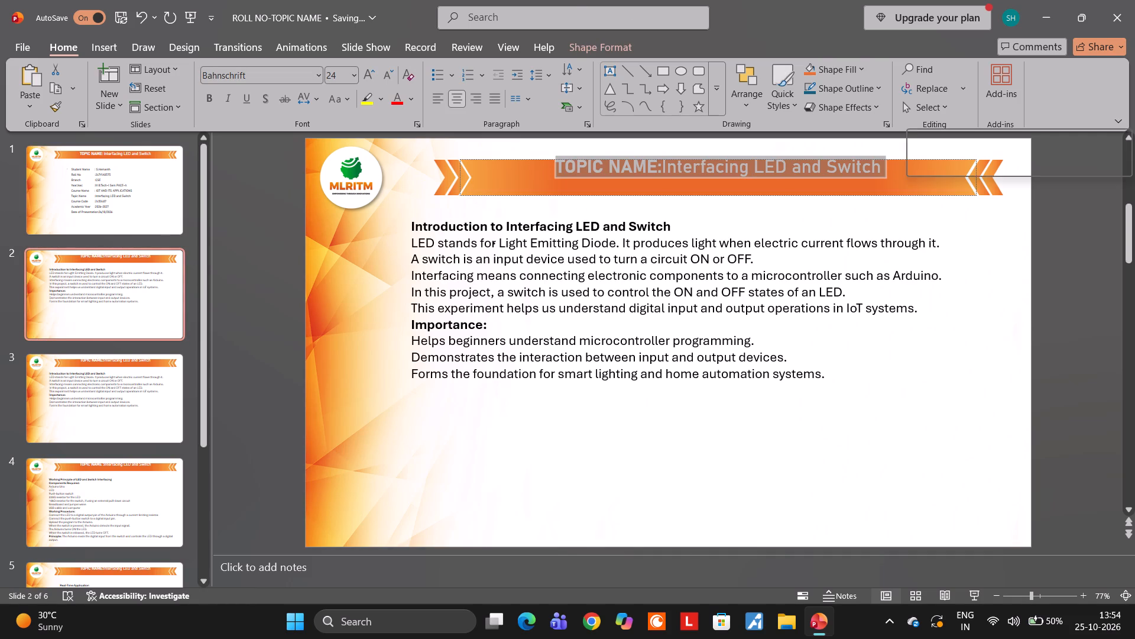
pyautogui.click(549, 79)
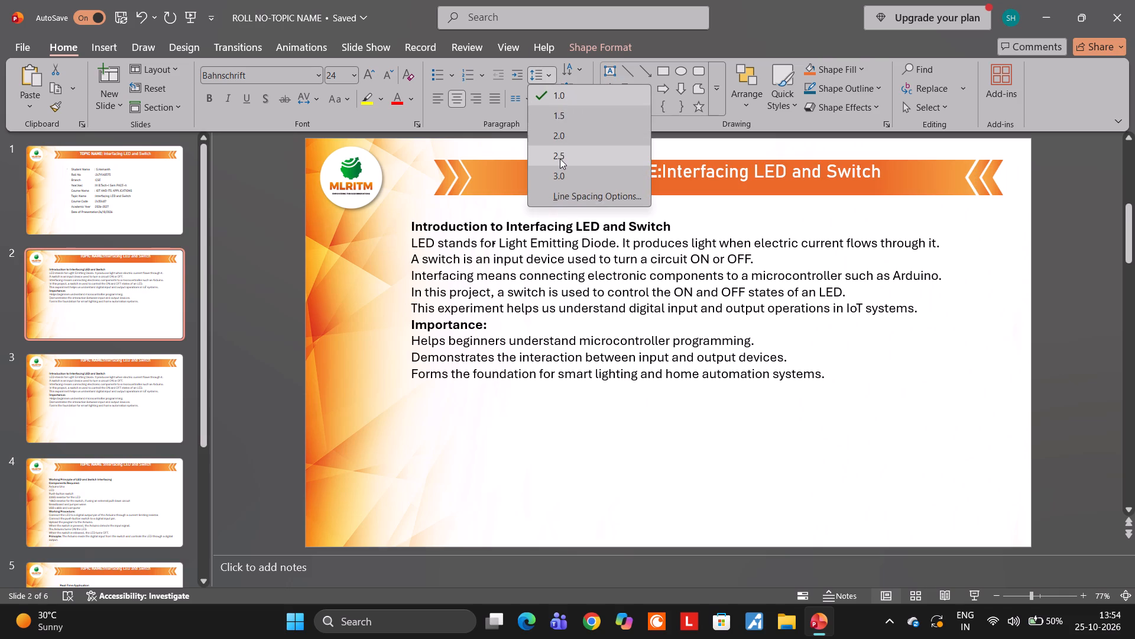
pyautogui.click(560, 159)
# Set the line spacing of the TOPIC NAME:Interfacing LED and Switch header text on the third slide to 2.5.
pyautogui.click(50, 393)
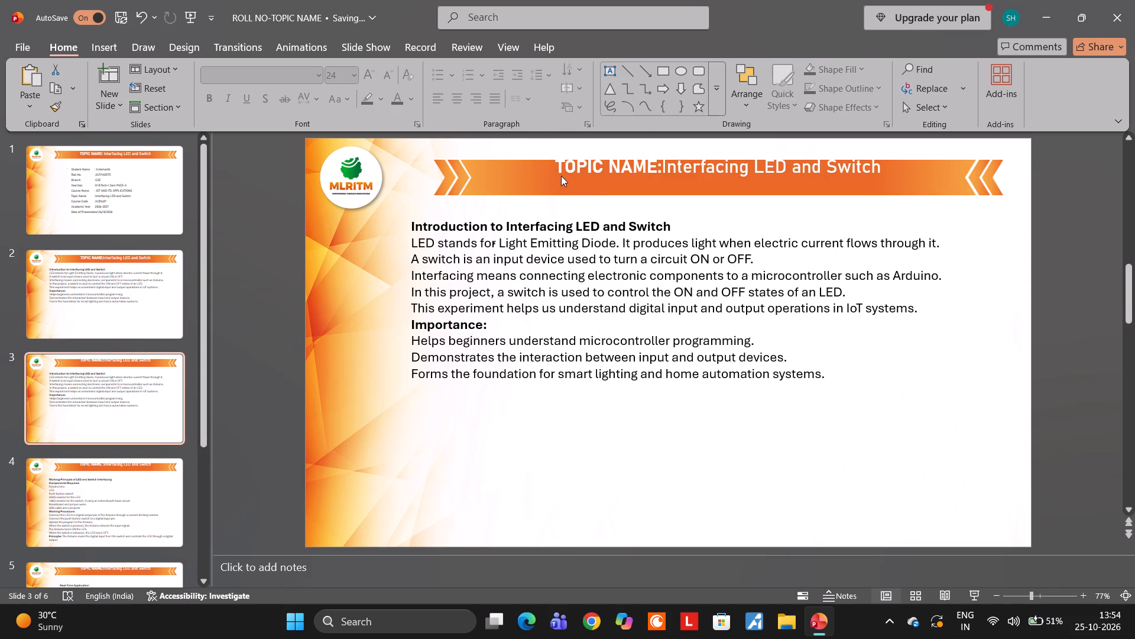
pyautogui.moveTo(550, 160); pyautogui.dragTo(882, 163)
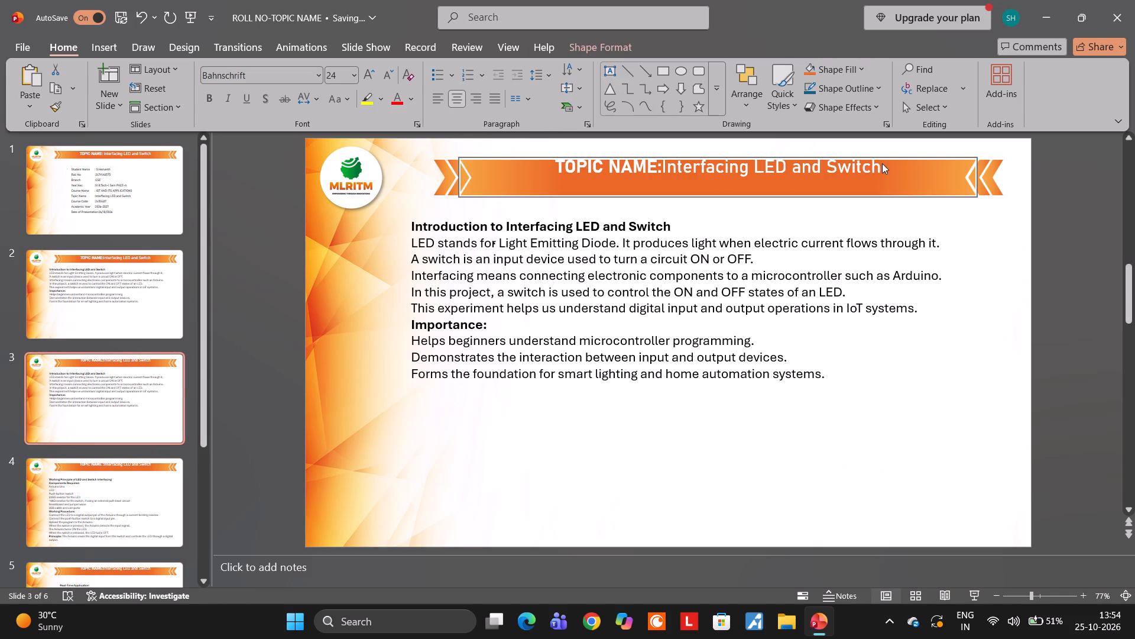
pyautogui.moveTo(882, 163); pyautogui.dragTo(889, 163)
pyautogui.click(889, 163)
pyautogui.click(887, 166)
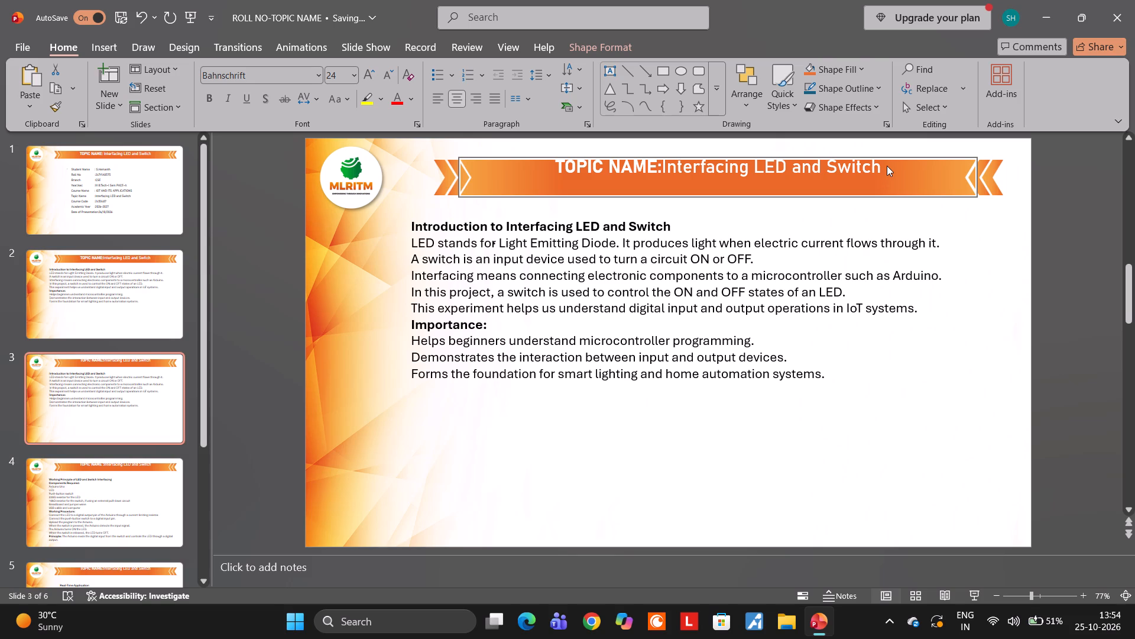
pyautogui.doubleClick(887, 166)
pyautogui.click(883, 166)
pyautogui.moveTo(883, 166); pyautogui.dragTo(754, 174)
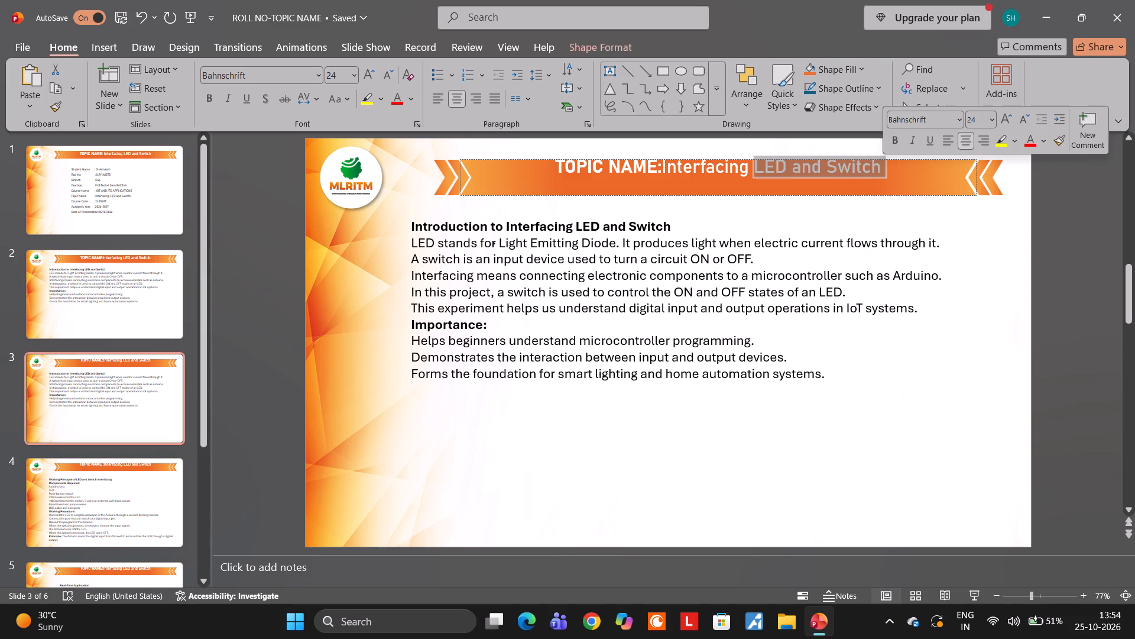
pyautogui.moveTo(754, 174); pyautogui.dragTo(570, 159)
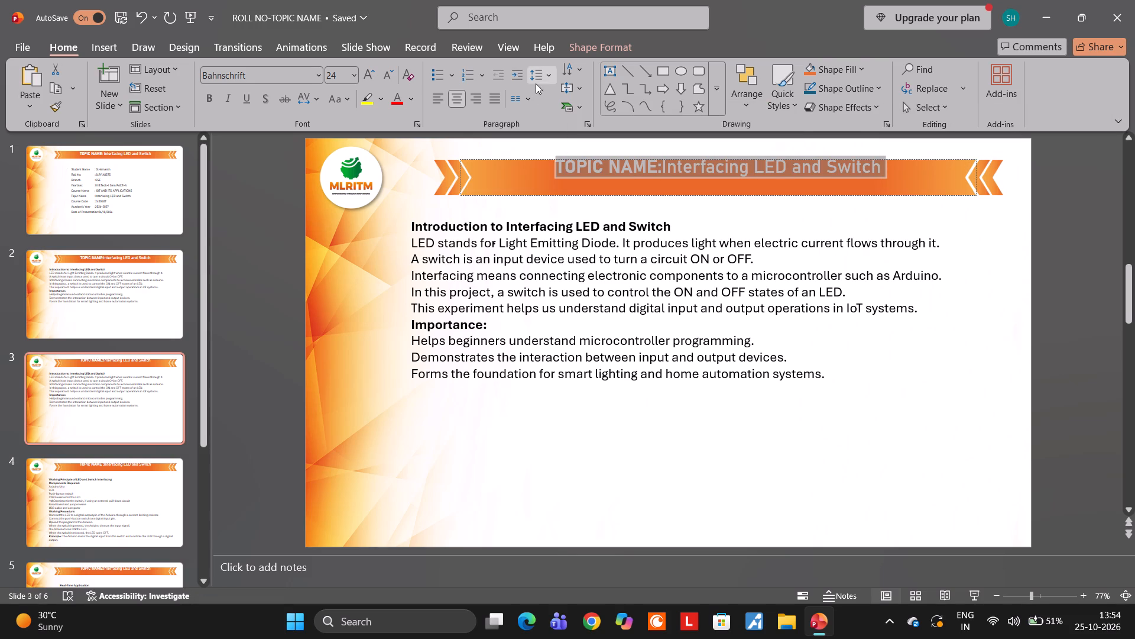
pyautogui.moveTo(547, 75); pyautogui.dragTo(575, 164)
pyautogui.click(575, 164)
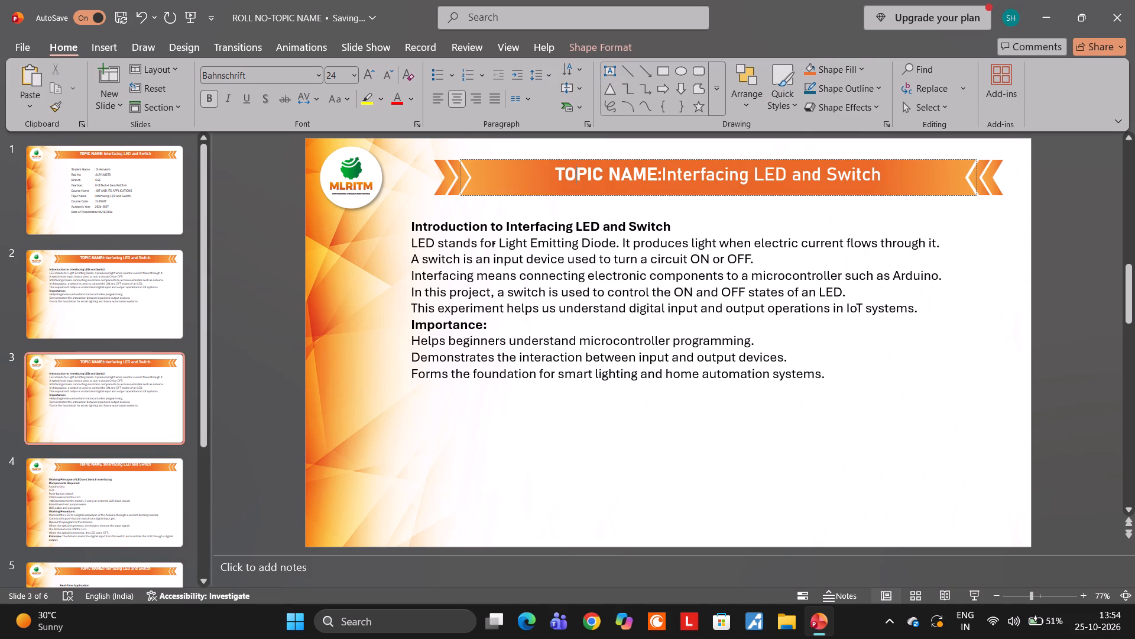
pyautogui.click(543, 73)
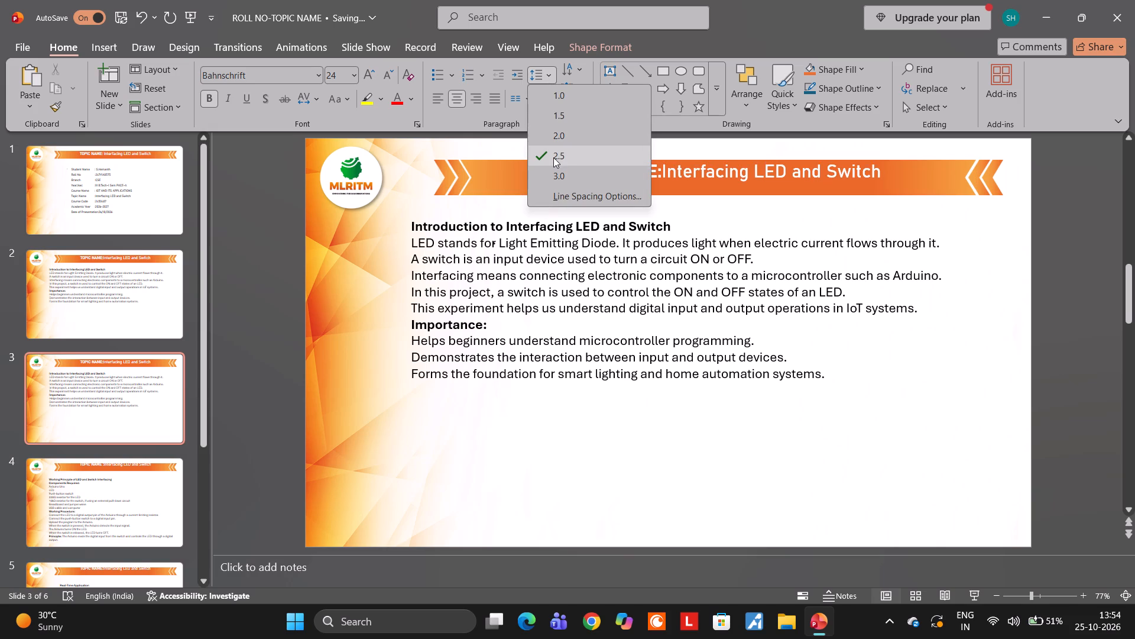
pyautogui.moveTo(553, 158); pyautogui.dragTo(125, 488)
# Set the line spacing of the header text on the fifth slide, Real-Time Application, to 2.5.
pyautogui.click(125, 488)
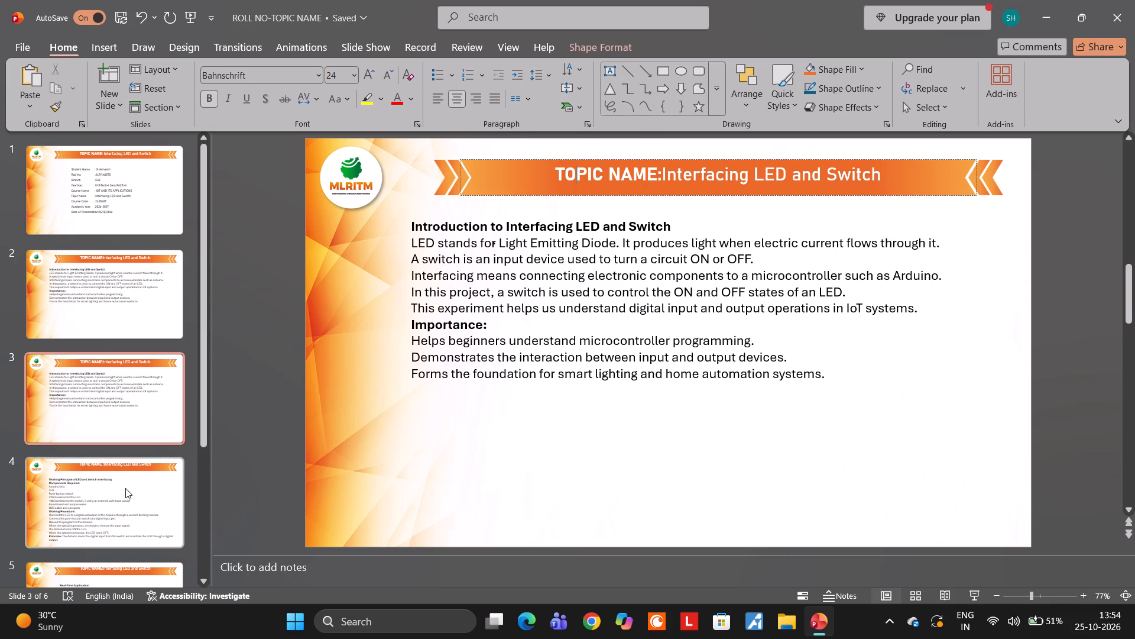
pyautogui.click(144, 441)
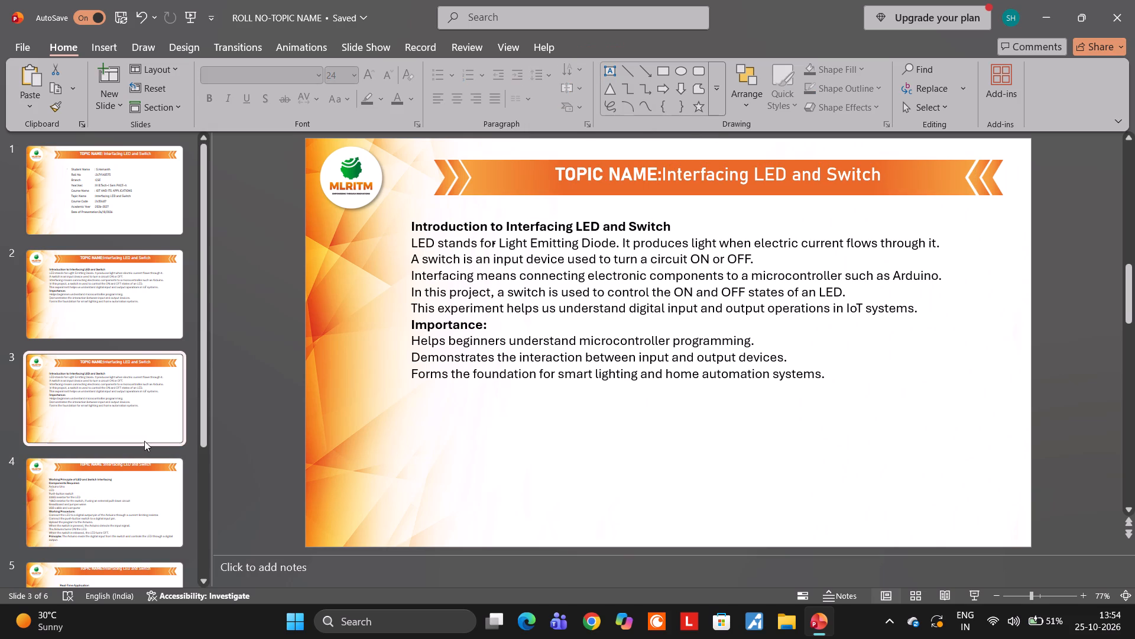
pyautogui.scroll(-1, 124, 517)
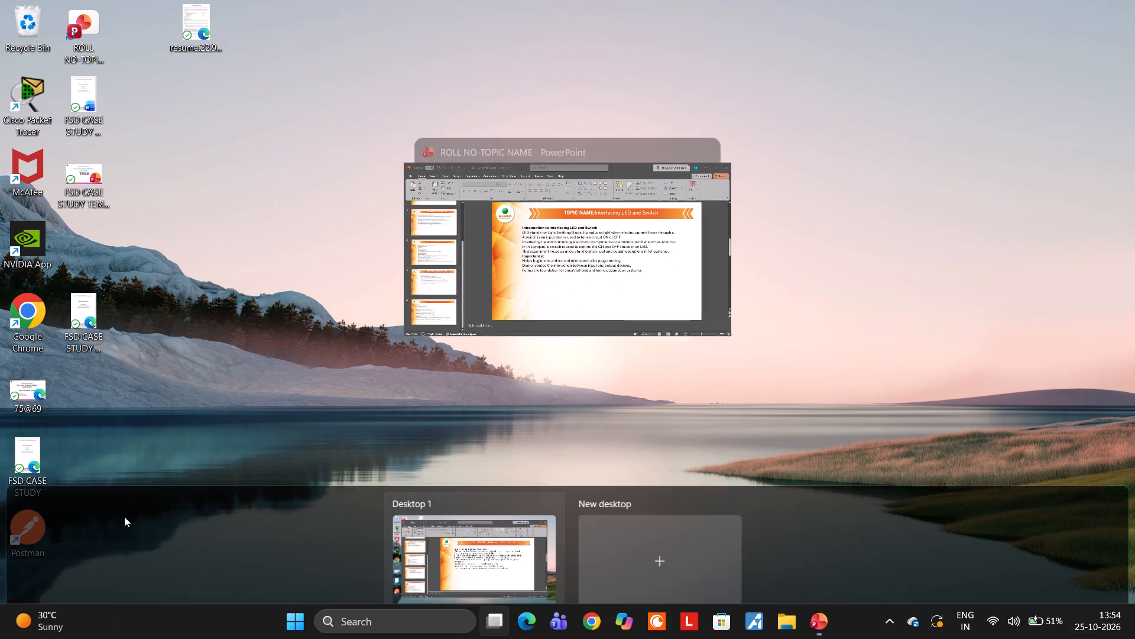
pyautogui.click(588, 215)
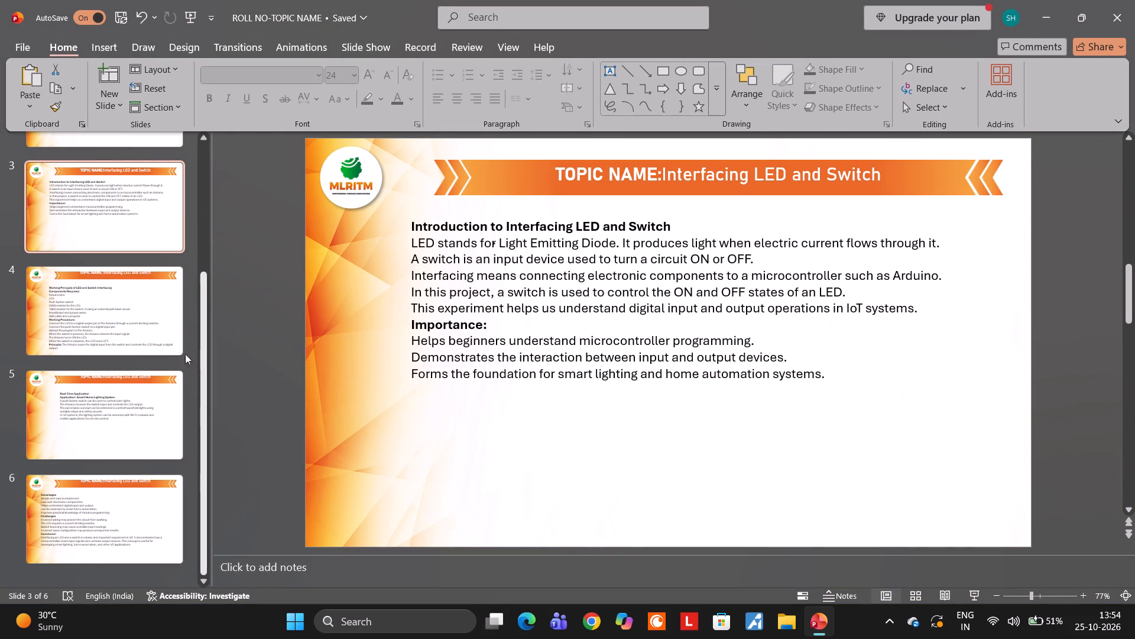
pyautogui.click(124, 395)
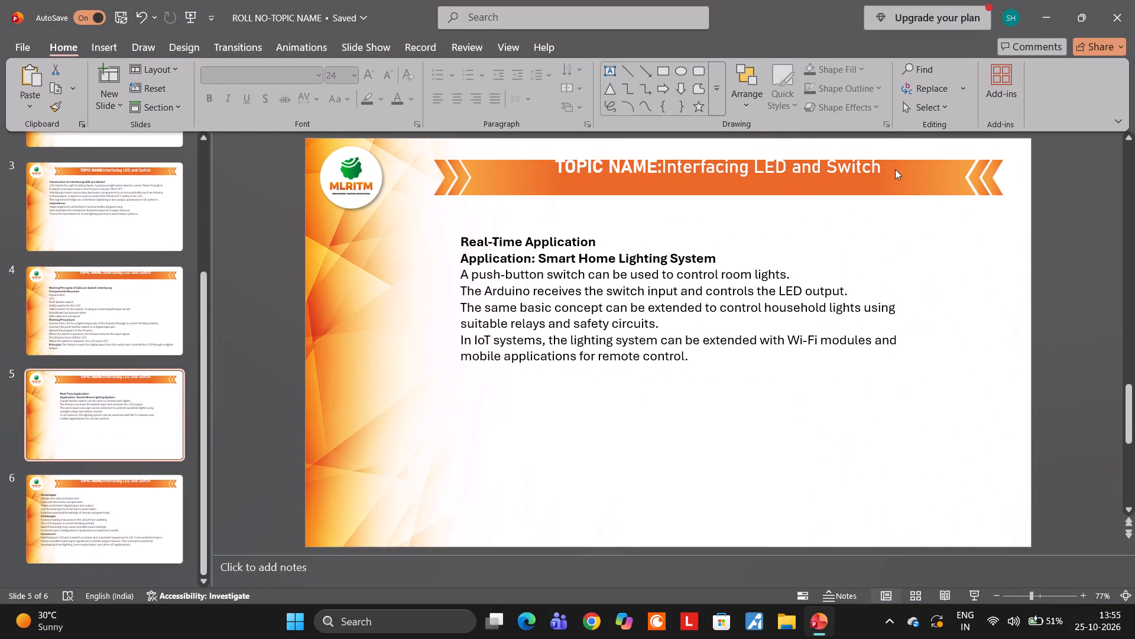
pyautogui.click(895, 169)
pyautogui.moveTo(895, 169); pyautogui.dragTo(884, 167)
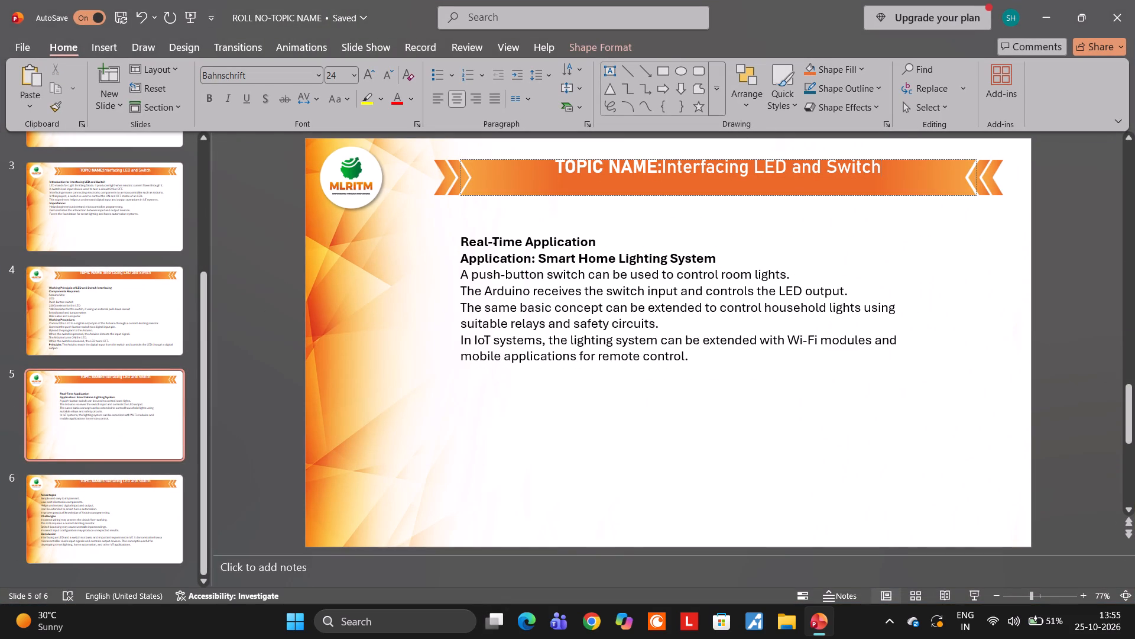
pyautogui.click(884, 167)
pyautogui.moveTo(884, 167); pyautogui.dragTo(620, 212)
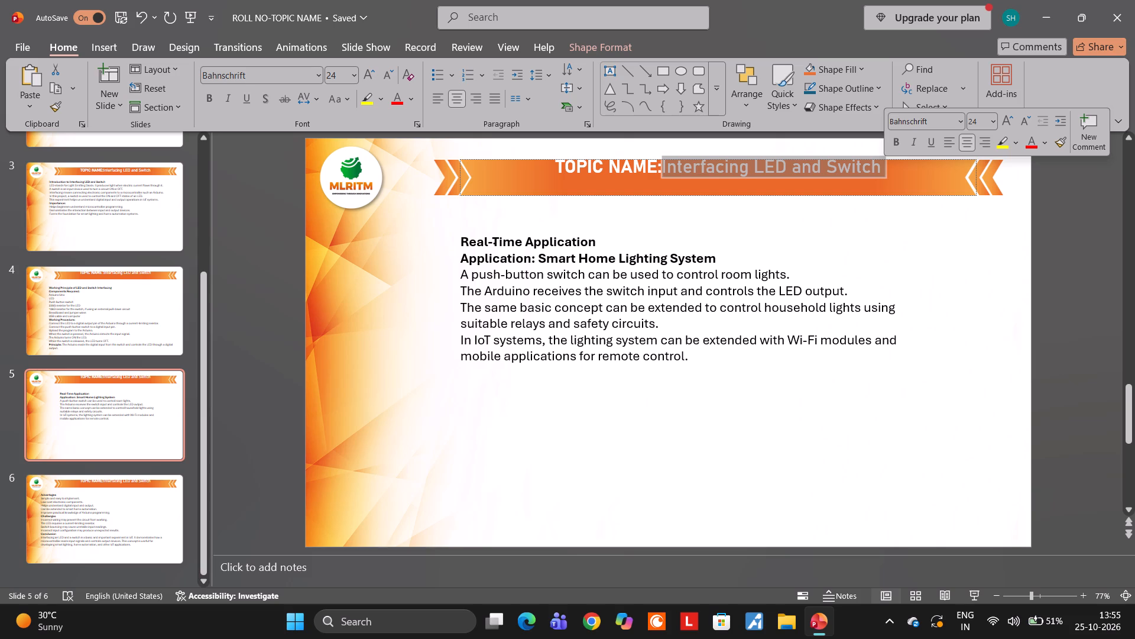
pyautogui.moveTo(620, 212); pyautogui.dragTo(552, 170)
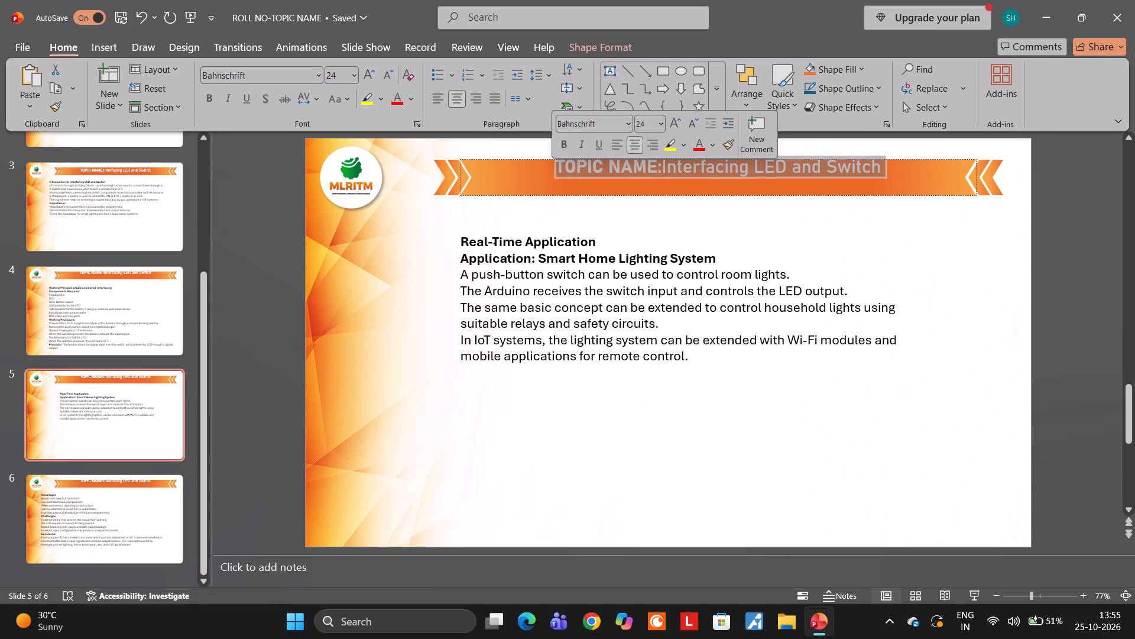
pyautogui.hscroll(-1, 500, 178)
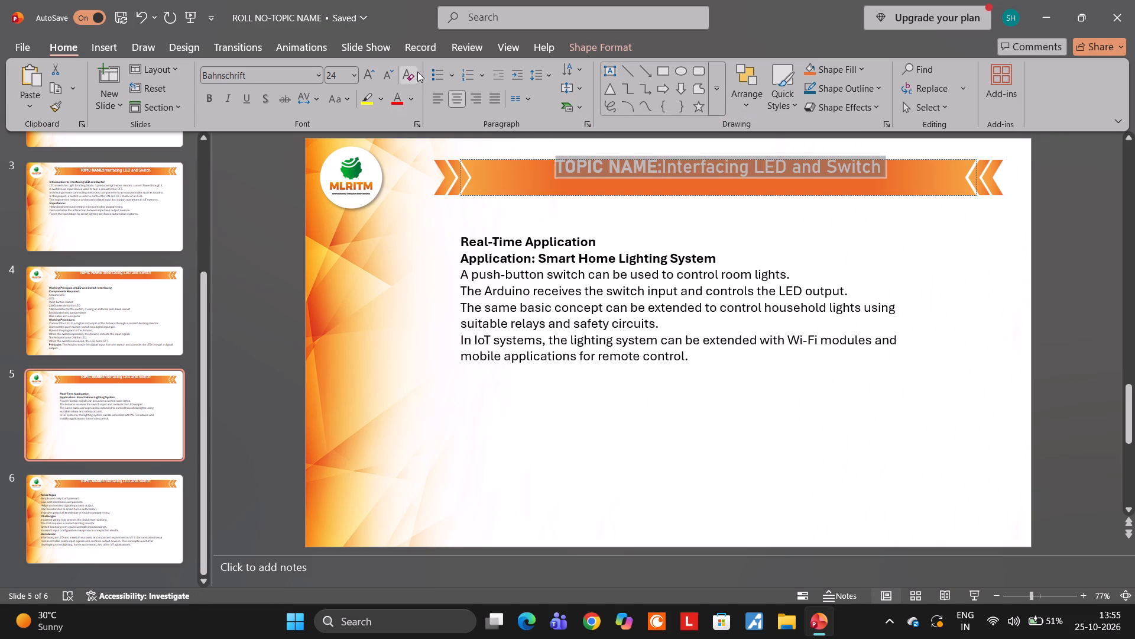
pyautogui.click(547, 78)
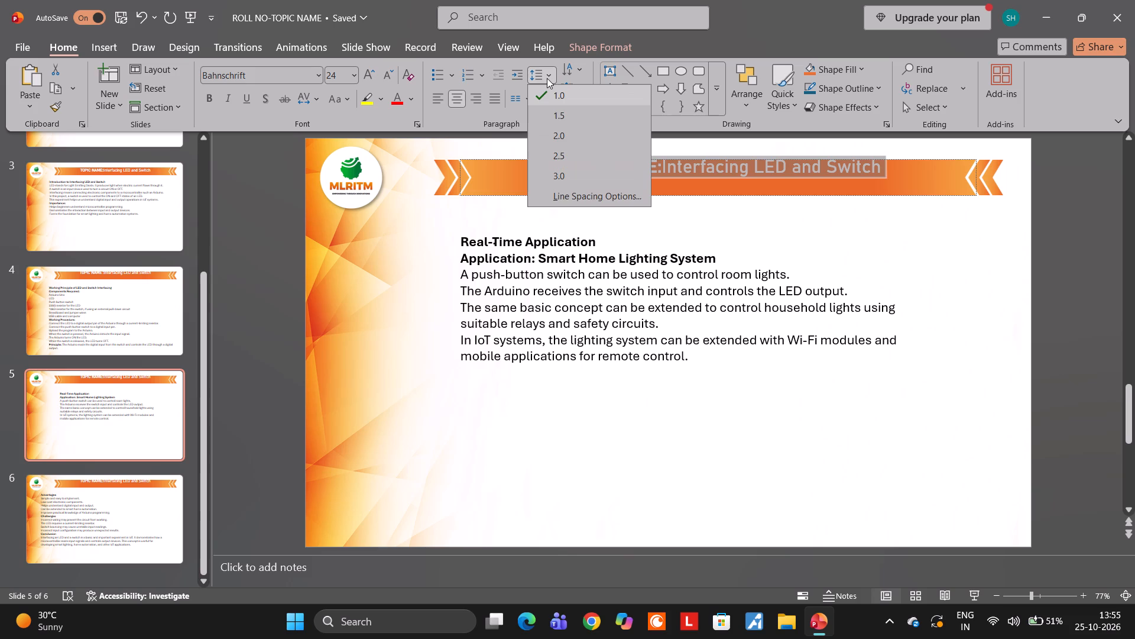
pyautogui.click(563, 155)
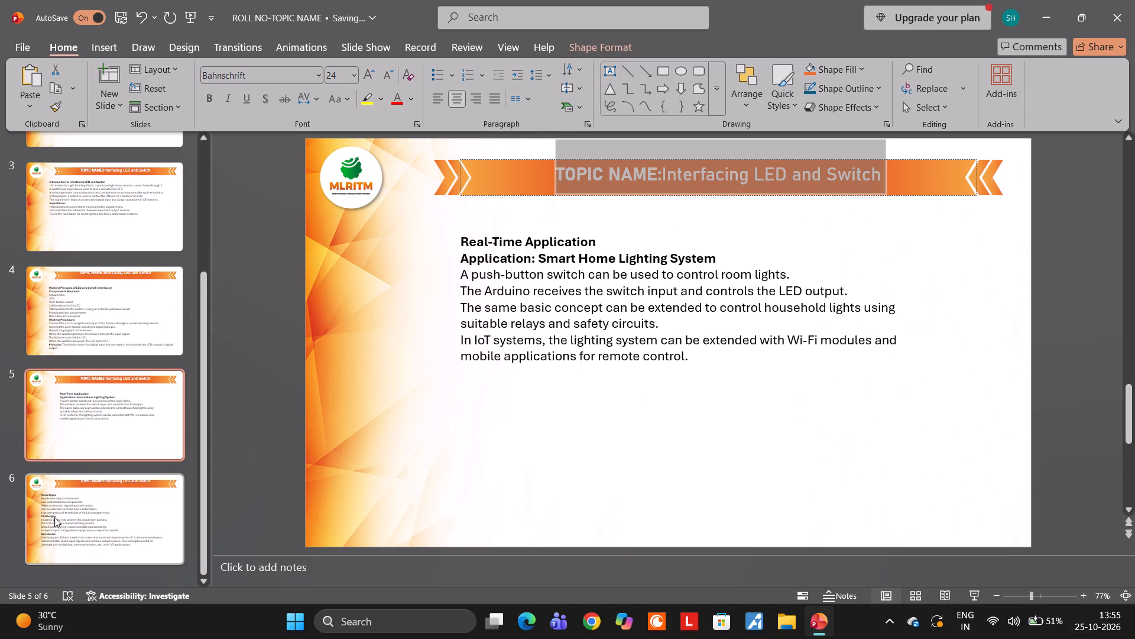
# Set the line spacing of the header text on the sixth slide, covering Advantages, Challenges and Conclusion, to 2.5.
pyautogui.click(54, 517)
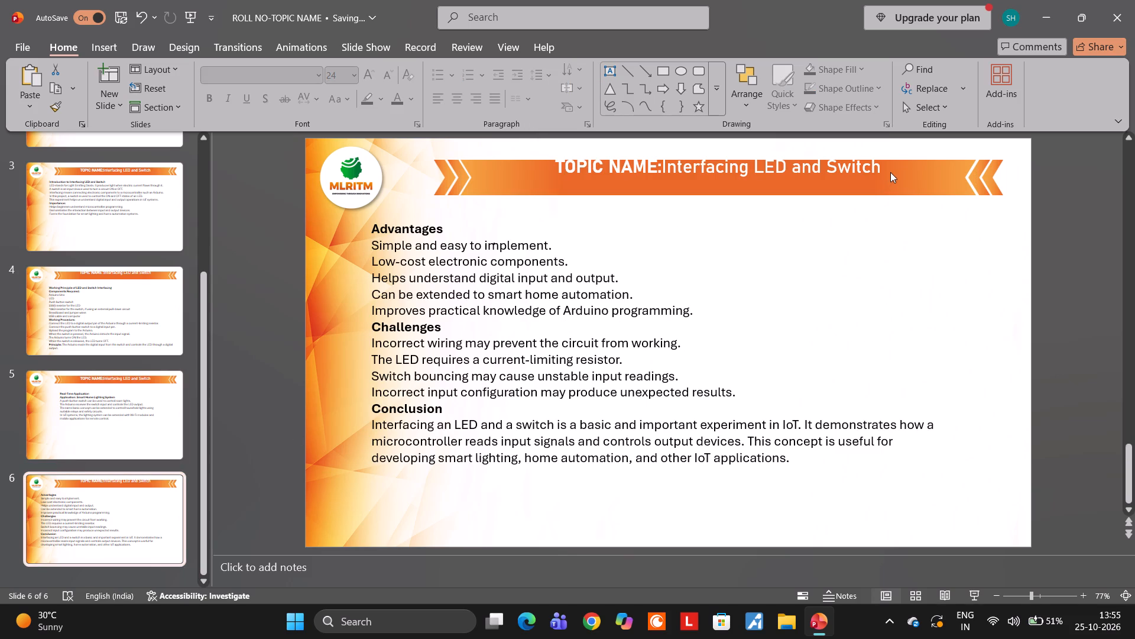
pyautogui.click(884, 166)
pyautogui.moveTo(884, 166); pyautogui.dragTo(523, 173)
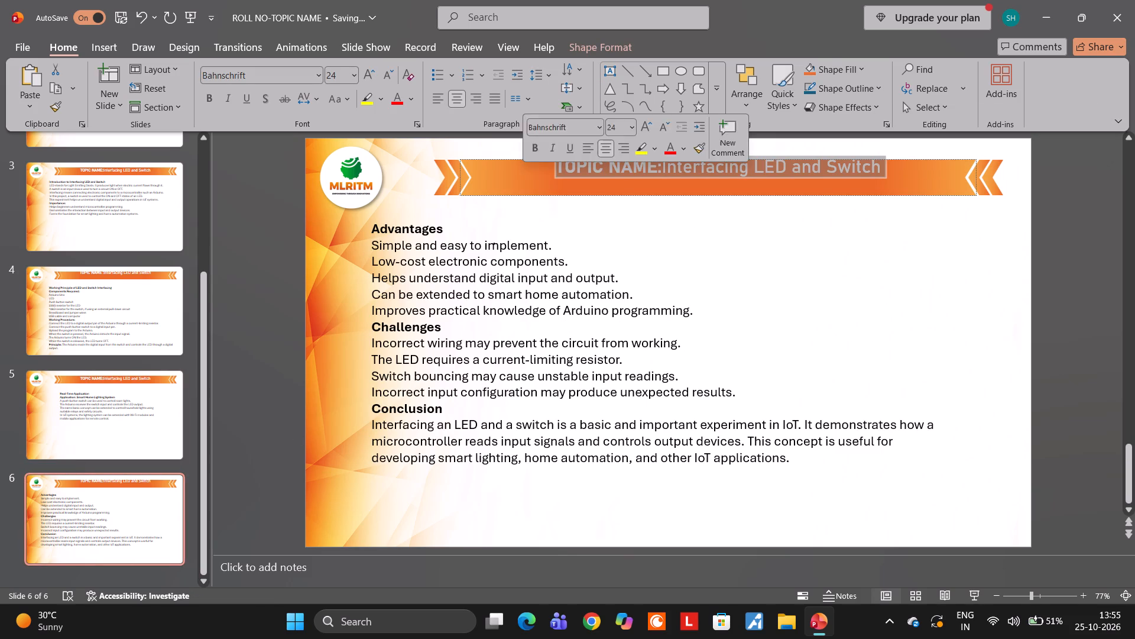
pyautogui.click(547, 77)
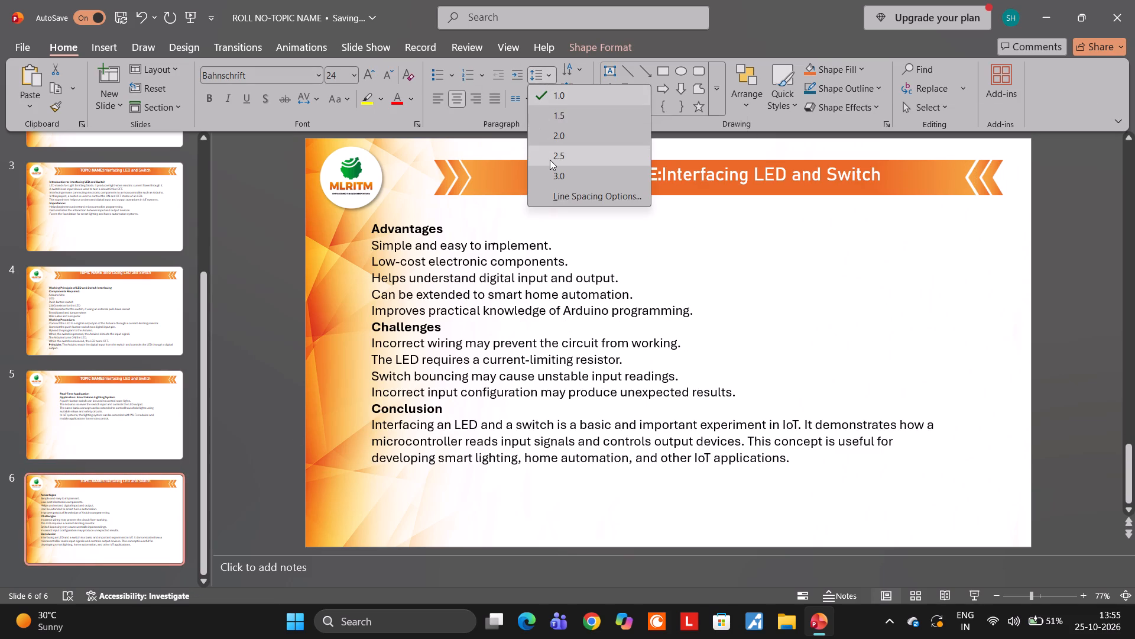
pyautogui.click(550, 160)
# Set the line spacing of the TOPIC NAME :Interfacing LED and Switch header text on the fourth slide to 2.5.
pyautogui.click(133, 422)
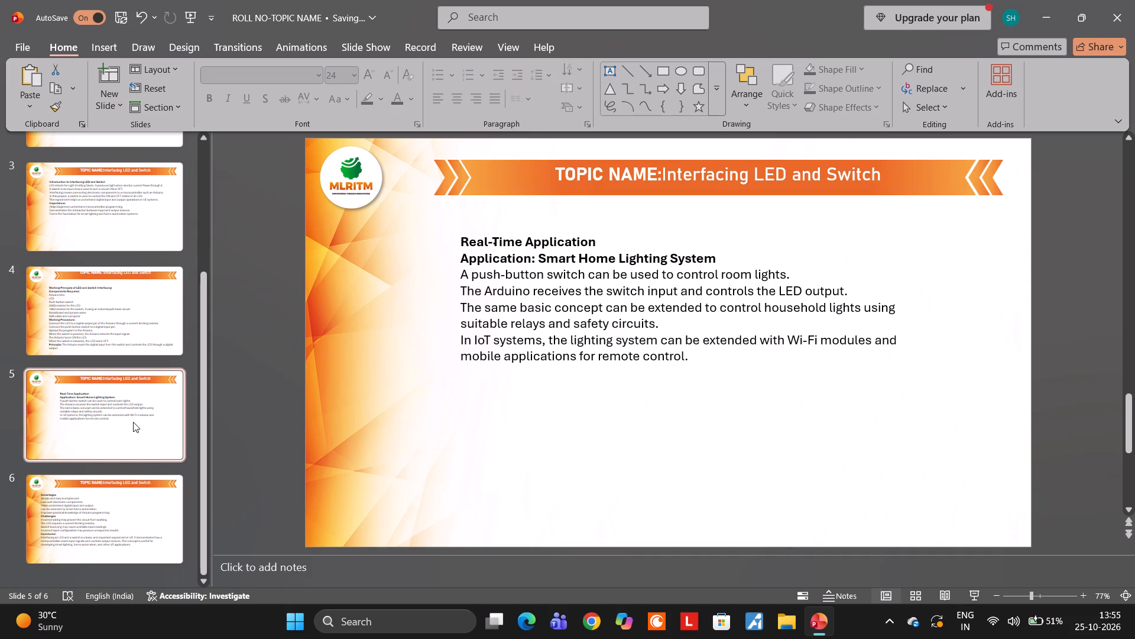
pyautogui.press('Up')
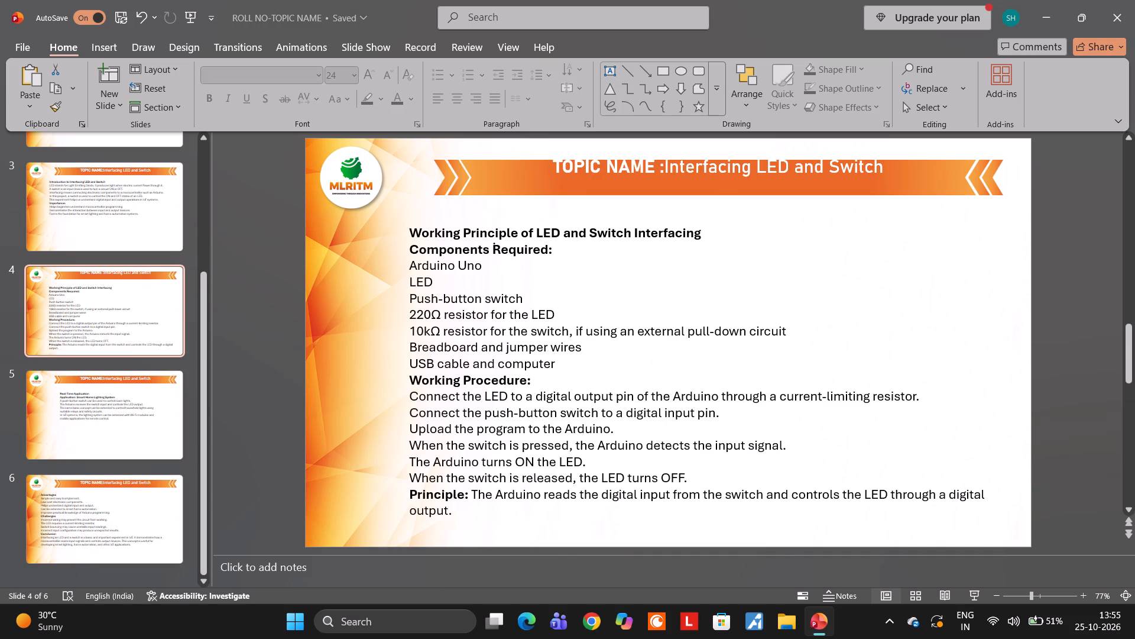
pyautogui.click(551, 162)
pyautogui.moveTo(551, 162); pyautogui.dragTo(889, 173)
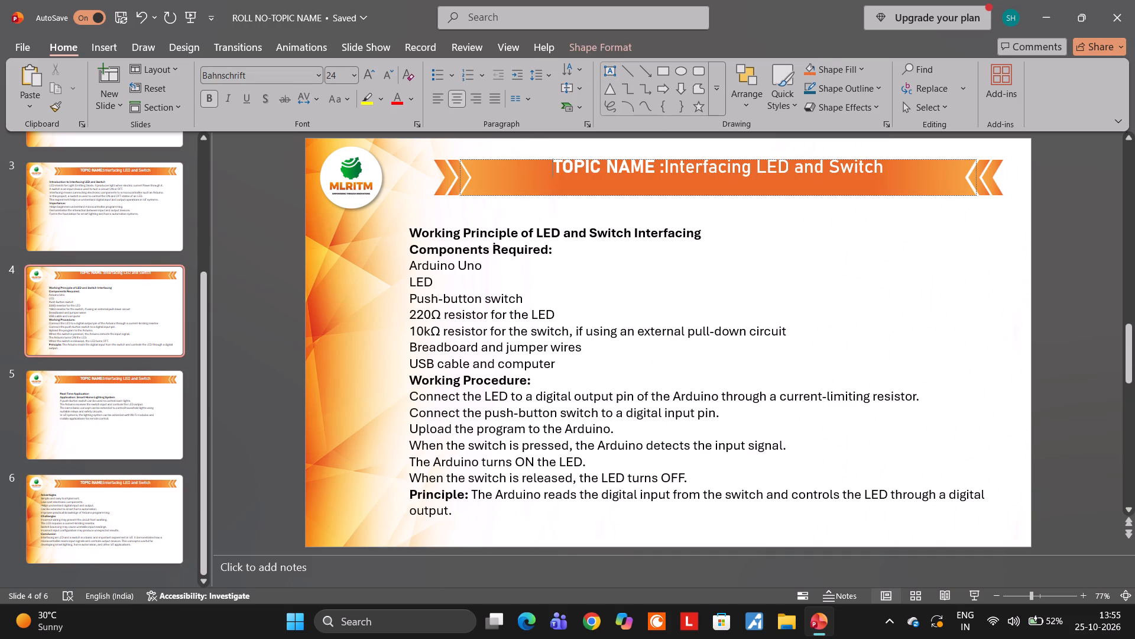
pyautogui.click(889, 173)
pyautogui.doubleClick(888, 163)
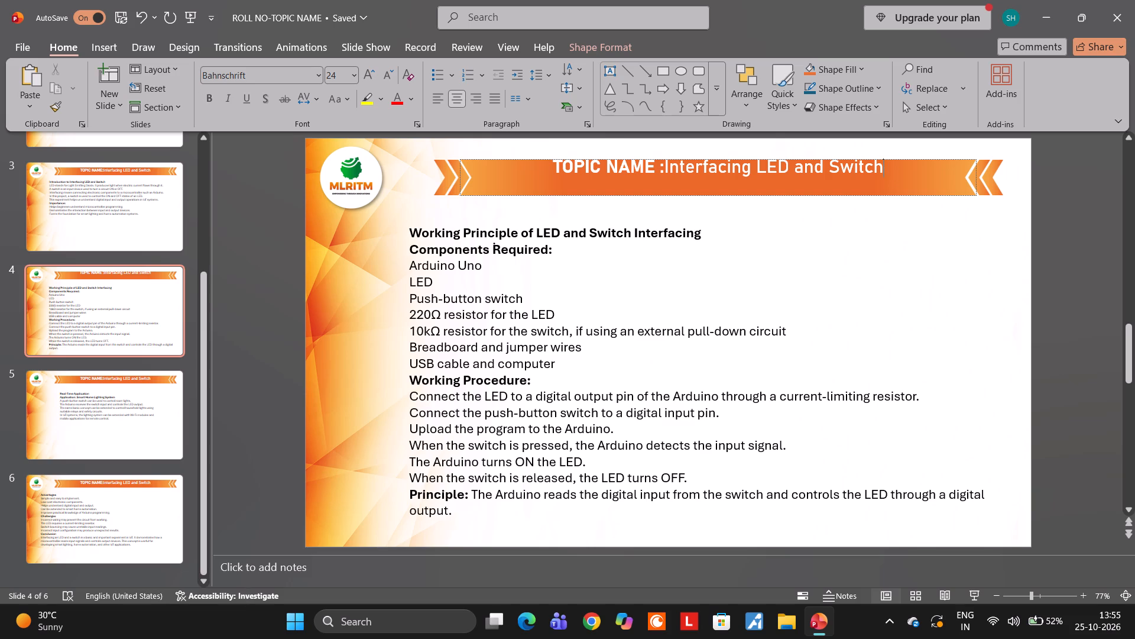
pyautogui.click(894, 172)
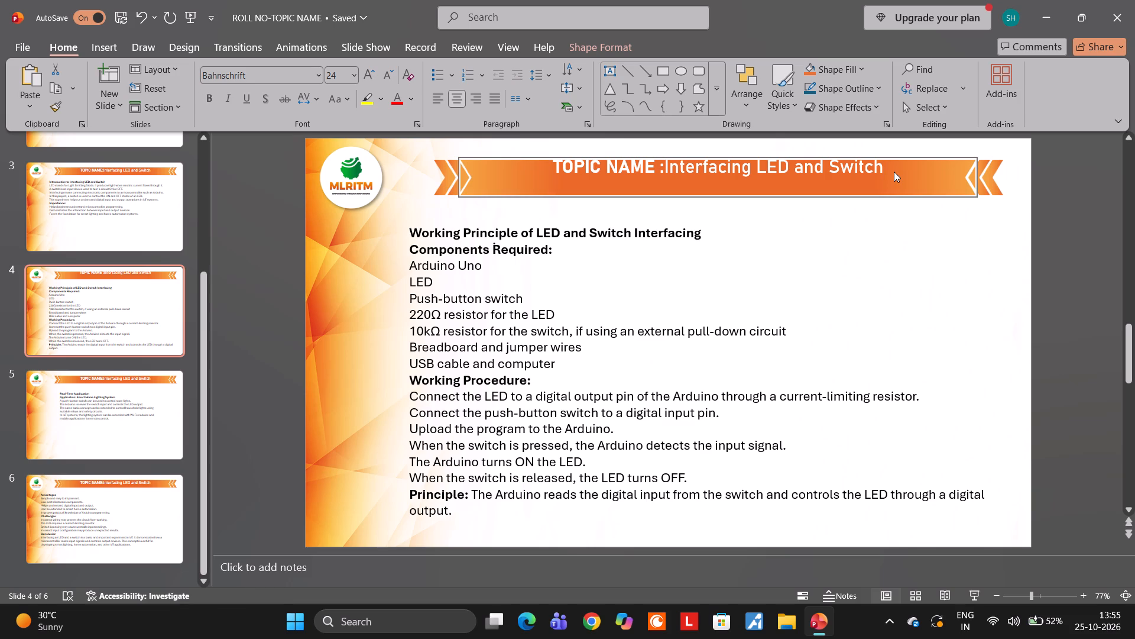
pyautogui.tripleClick(889, 164)
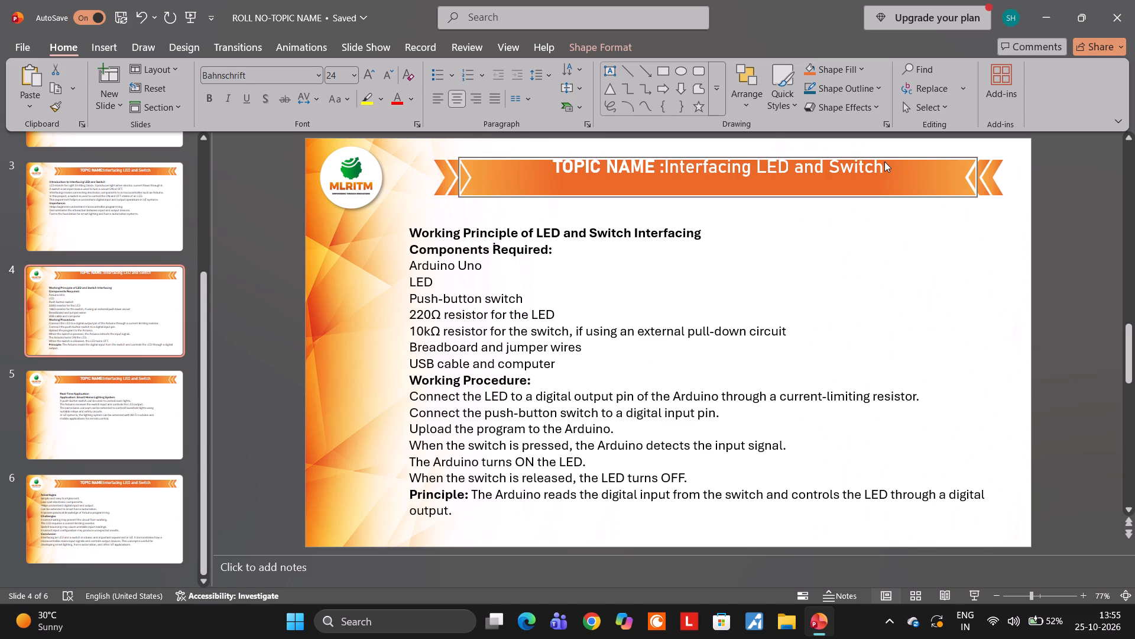
pyautogui.click(886, 166)
pyautogui.moveTo(886, 166); pyautogui.dragTo(605, 203)
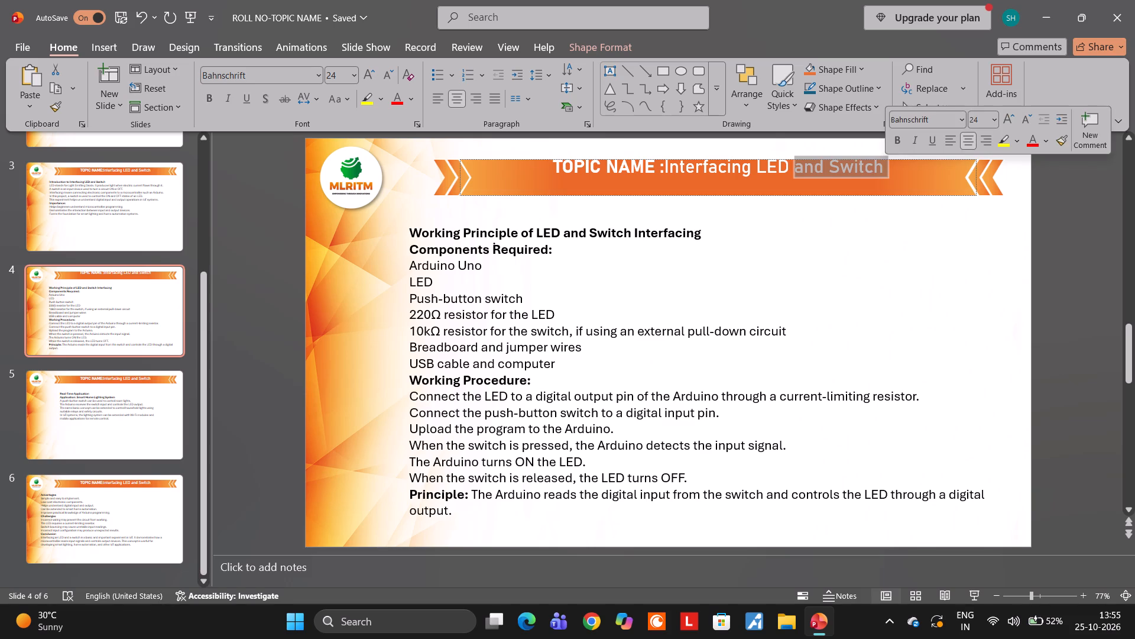
pyautogui.moveTo(605, 203); pyautogui.dragTo(552, 155)
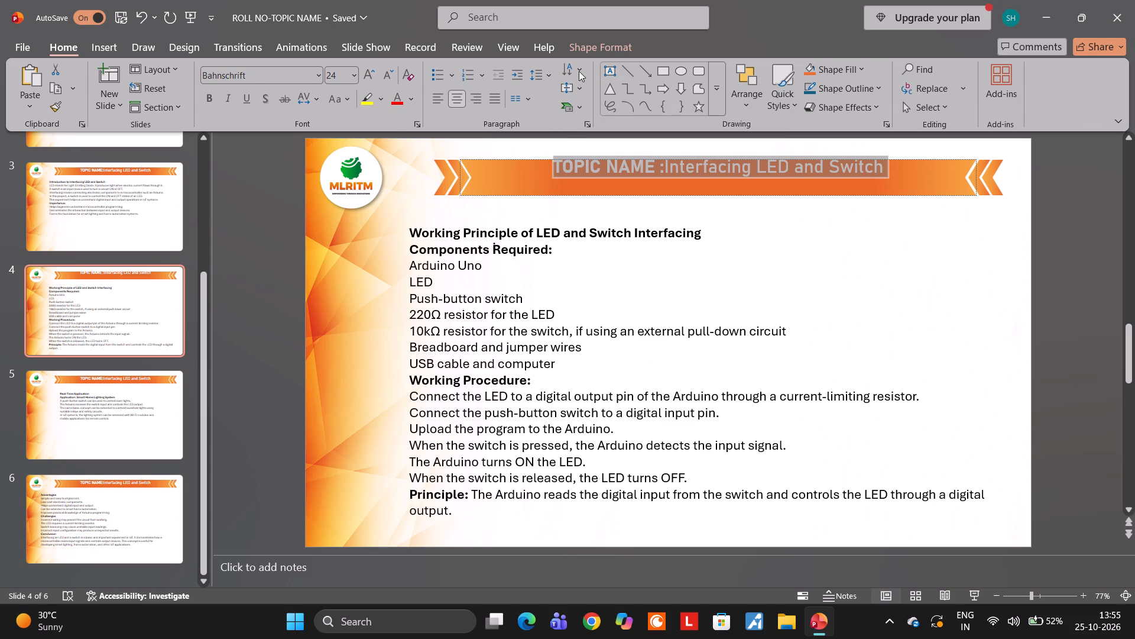
pyautogui.moveTo(579, 71); pyautogui.dragTo(544, 75)
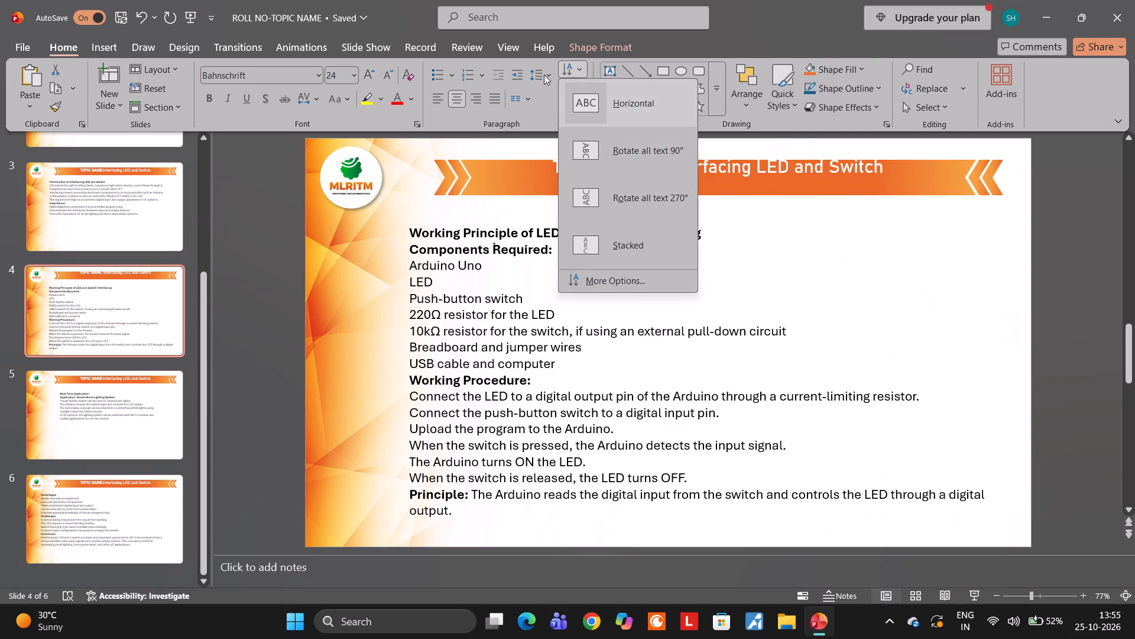
pyautogui.moveTo(544, 75); pyautogui.dragTo(547, 74)
pyautogui.click(547, 74)
pyautogui.click(553, 160)
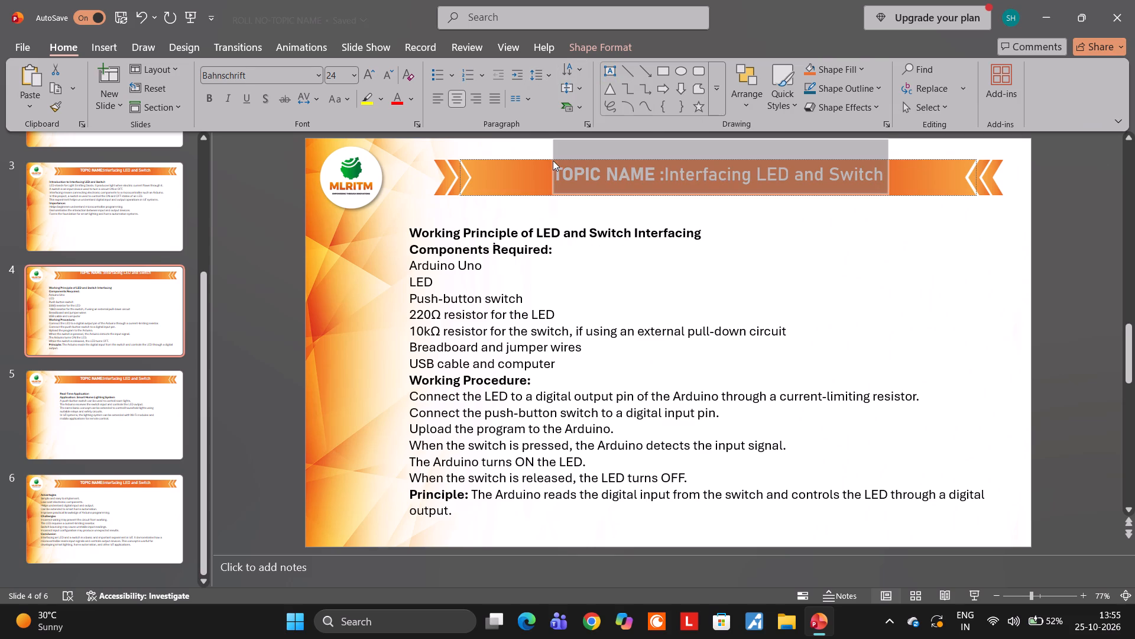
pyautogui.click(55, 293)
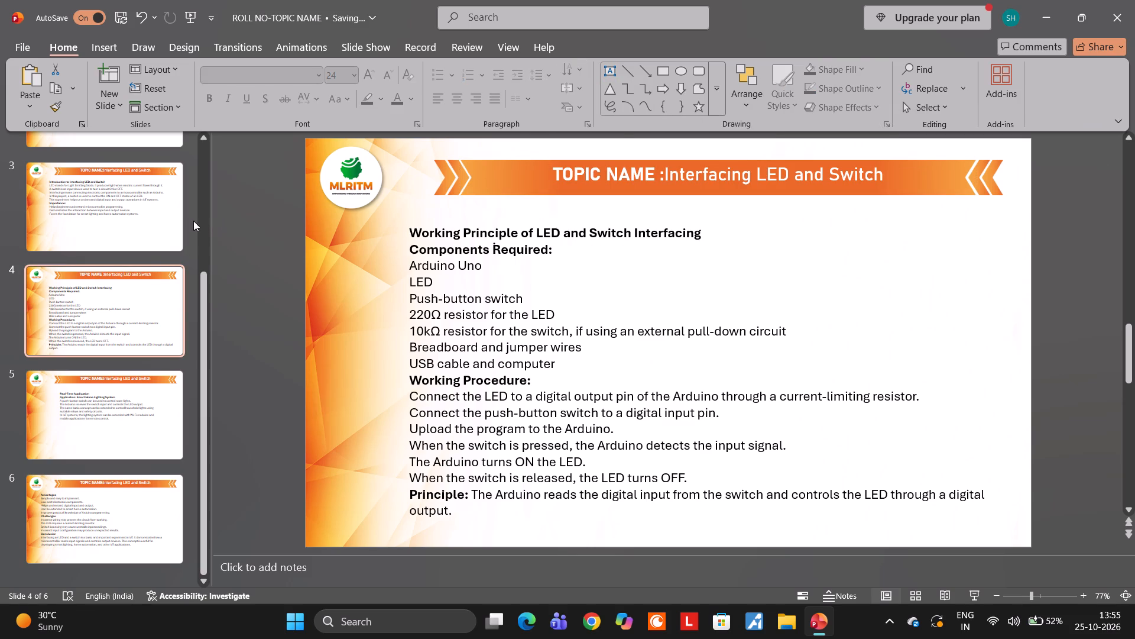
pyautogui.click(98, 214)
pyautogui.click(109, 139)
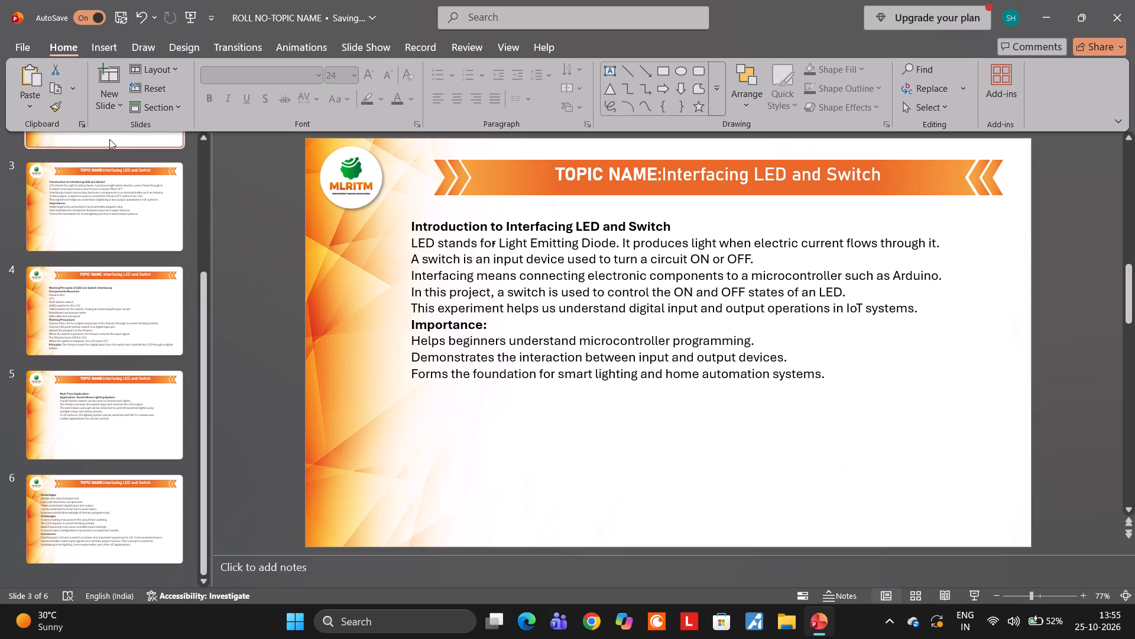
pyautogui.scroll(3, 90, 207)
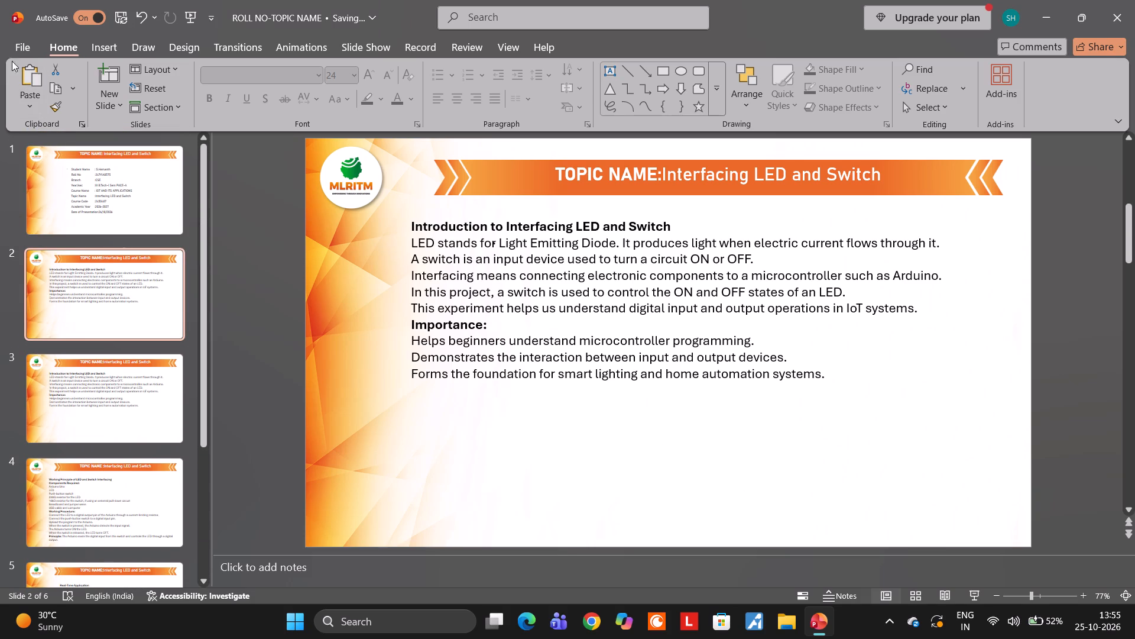
# Start exporting the presentation through Change File Type in the standard Presentation format.
pyautogui.click(14, 50)
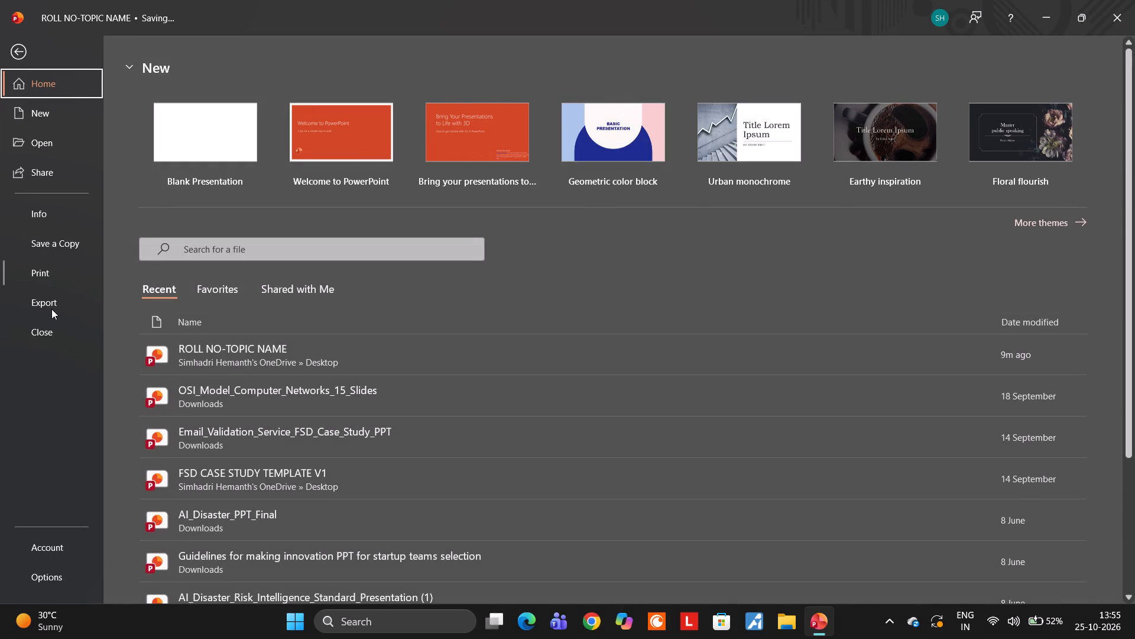
pyautogui.click(51, 309)
pyautogui.moveTo(278, 286); pyautogui.dragTo(262, 305)
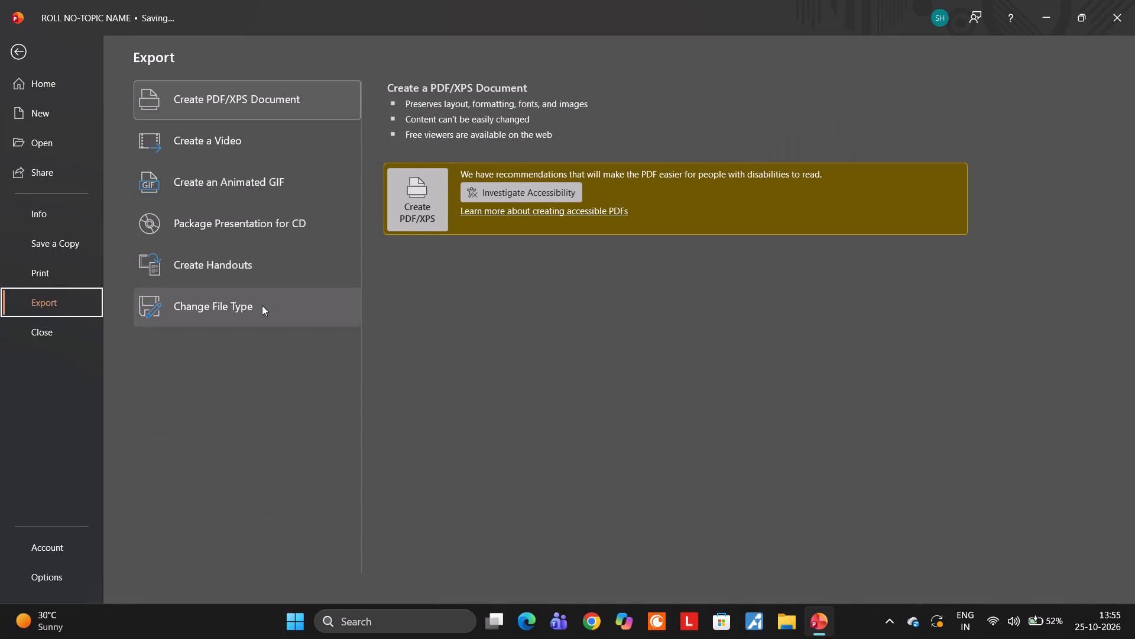
pyautogui.click(262, 305)
pyautogui.click(485, 134)
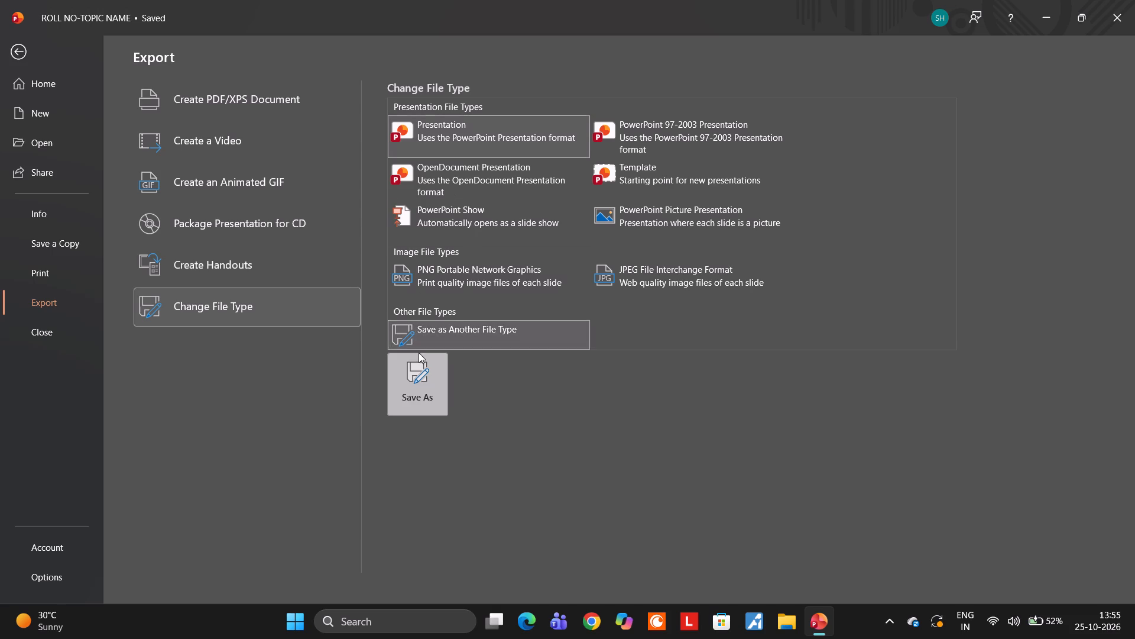
pyautogui.click(420, 380)
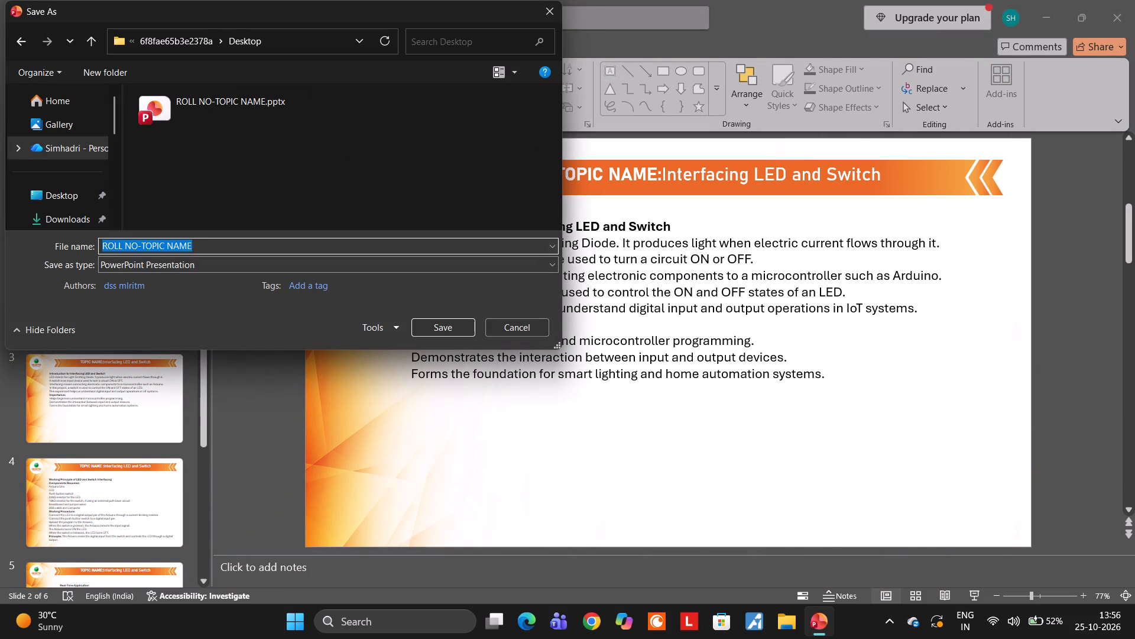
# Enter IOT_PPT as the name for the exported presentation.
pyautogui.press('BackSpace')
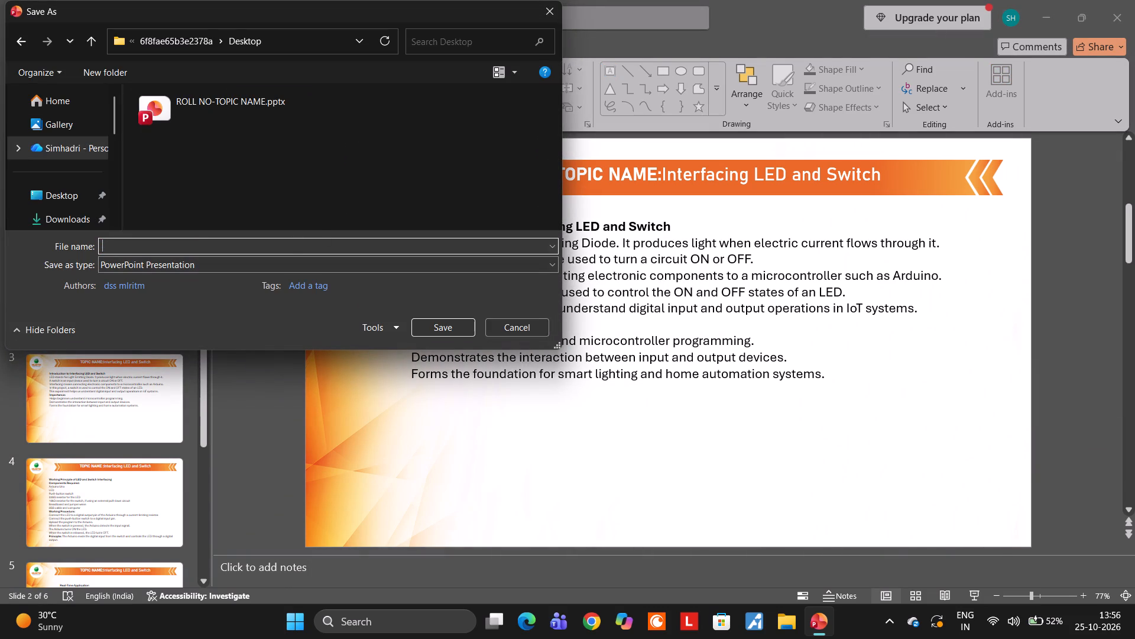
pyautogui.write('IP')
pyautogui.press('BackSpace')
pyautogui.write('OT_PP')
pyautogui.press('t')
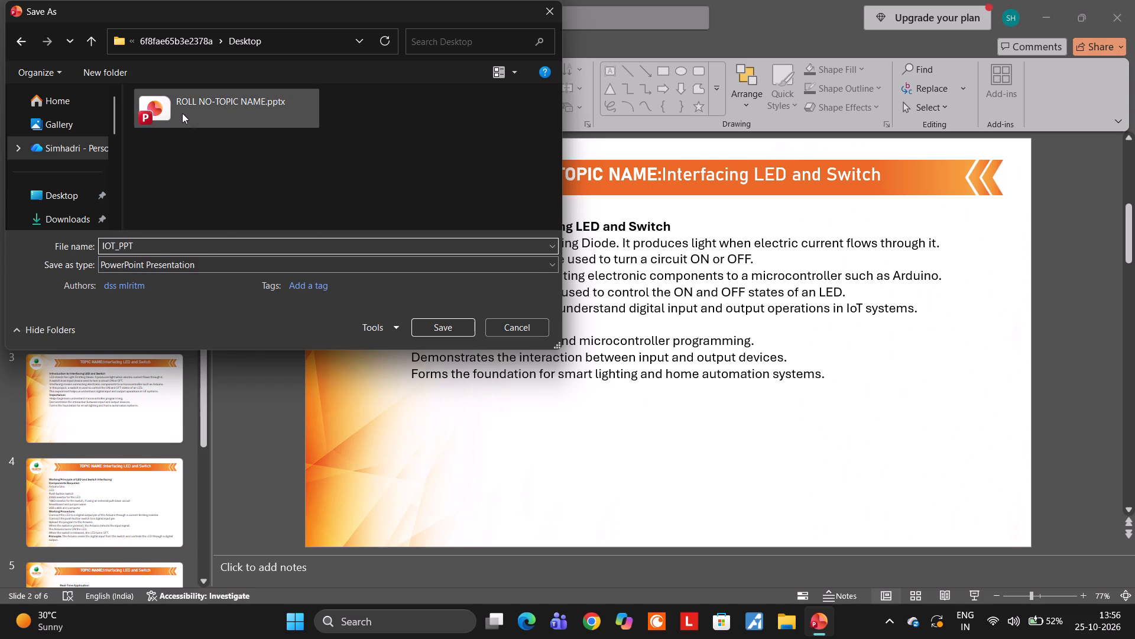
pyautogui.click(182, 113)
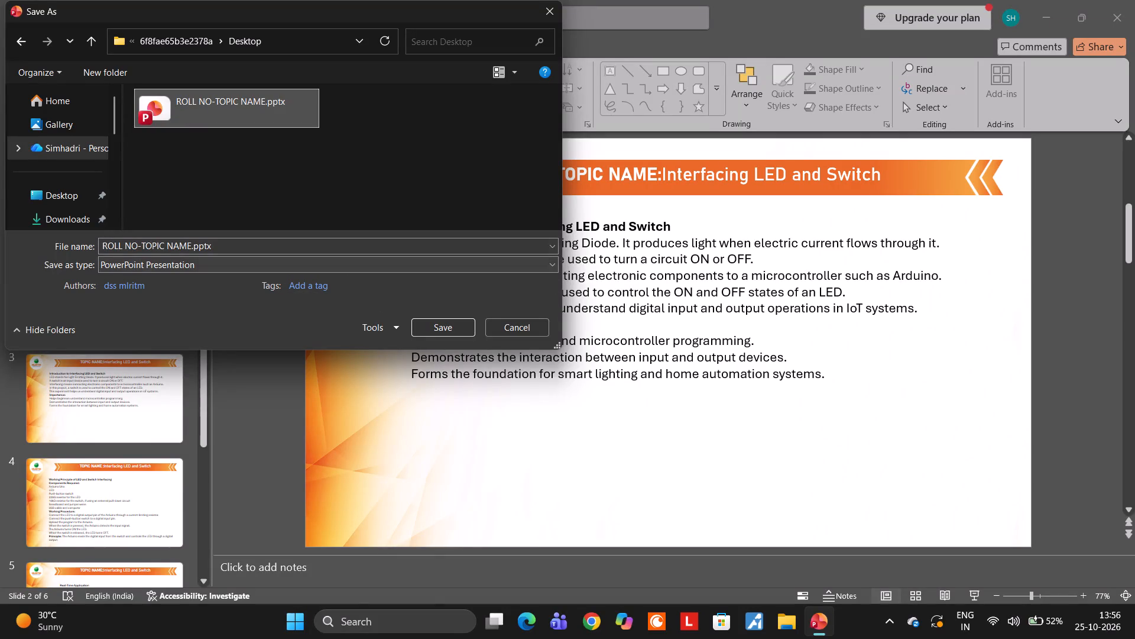
# Save the presentation in the Desktop folder as a PowerPoint Presentation named IOT_PPX.
pyautogui.moveTo(298, 246); pyautogui.dragTo(1, 278)
pyautogui.press('BackSpace')
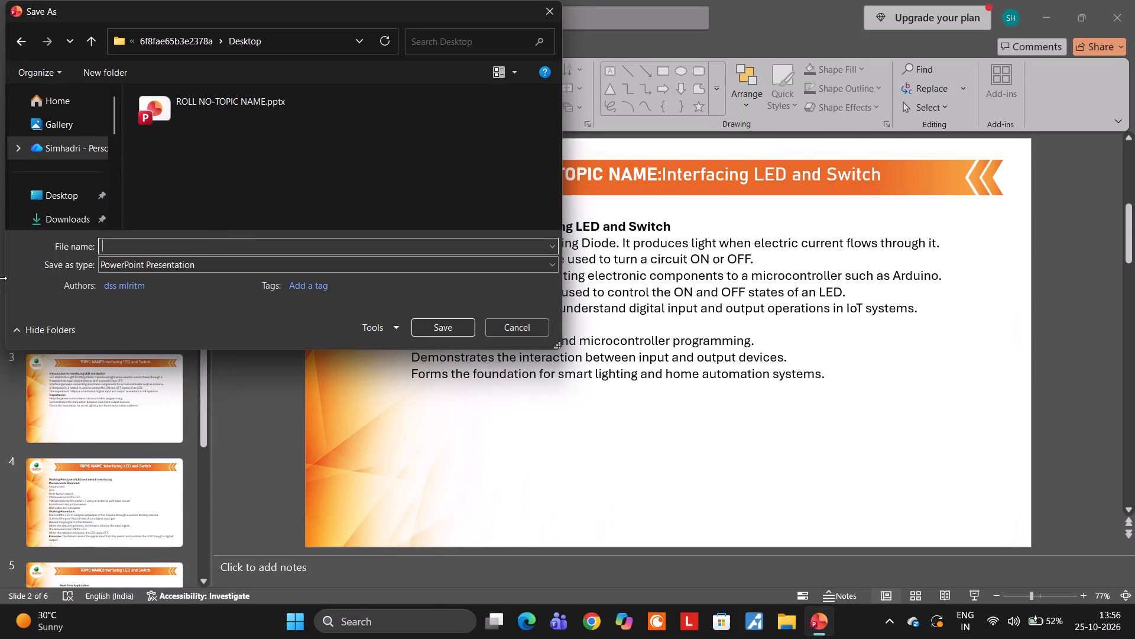
pyautogui.write('IOT')
pyautogui.write('_PPX')
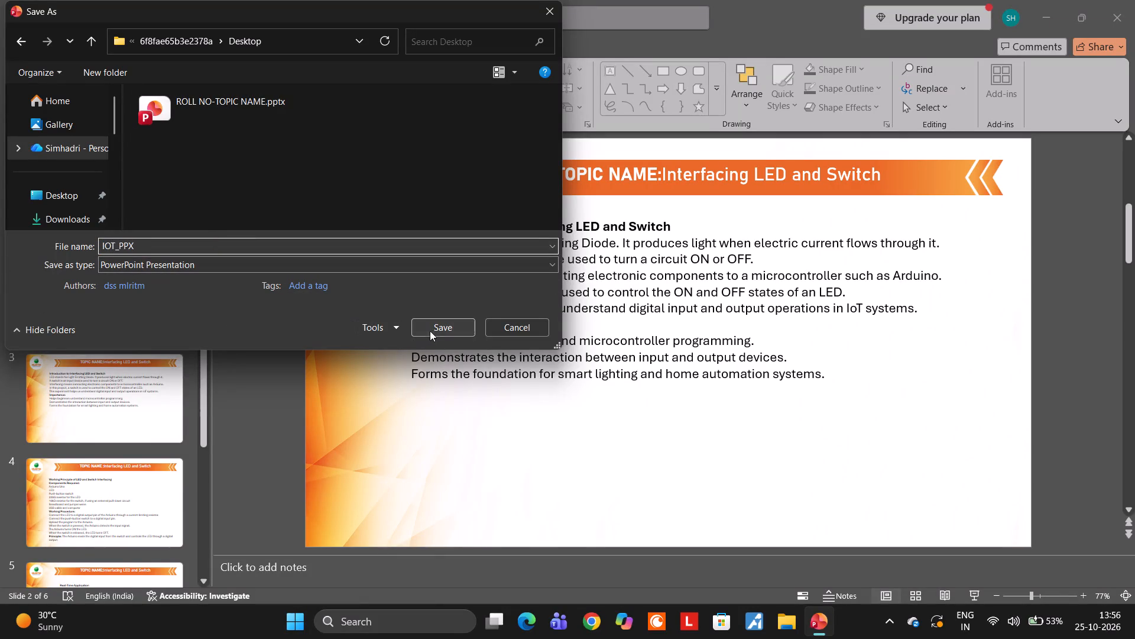
pyautogui.click(433, 329)
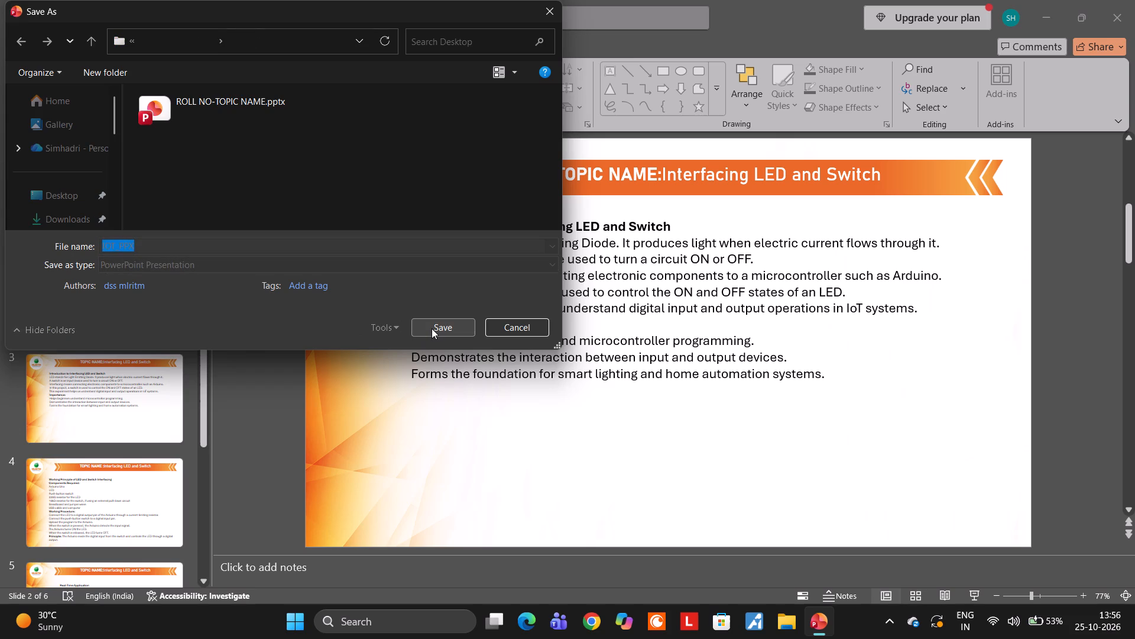
pyautogui.click(432, 328)
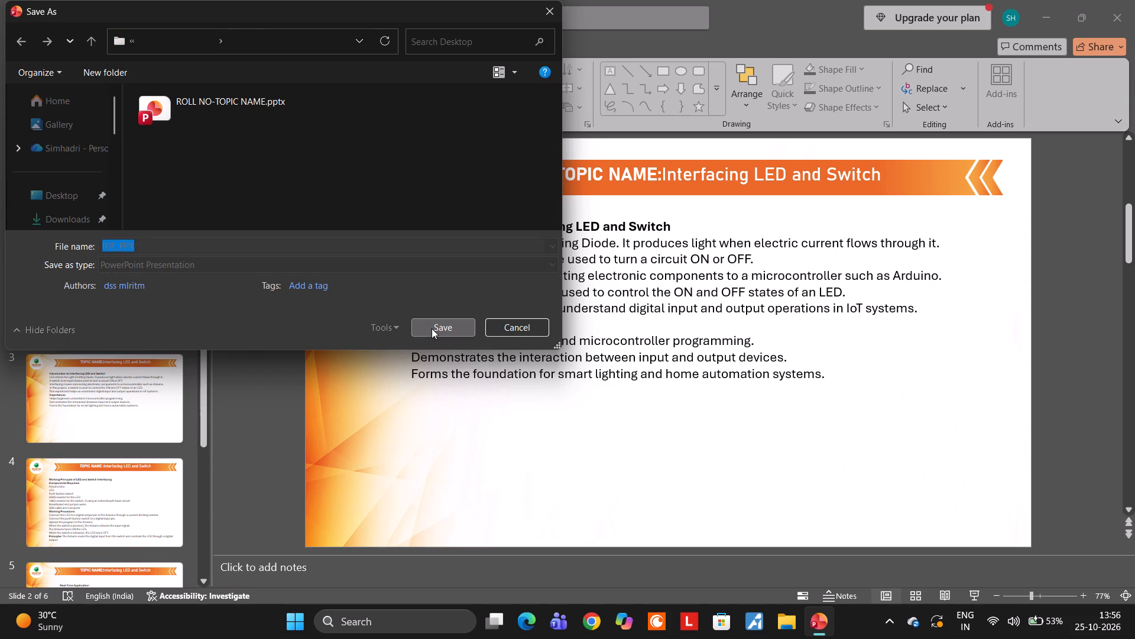
pyautogui.click(432, 328)
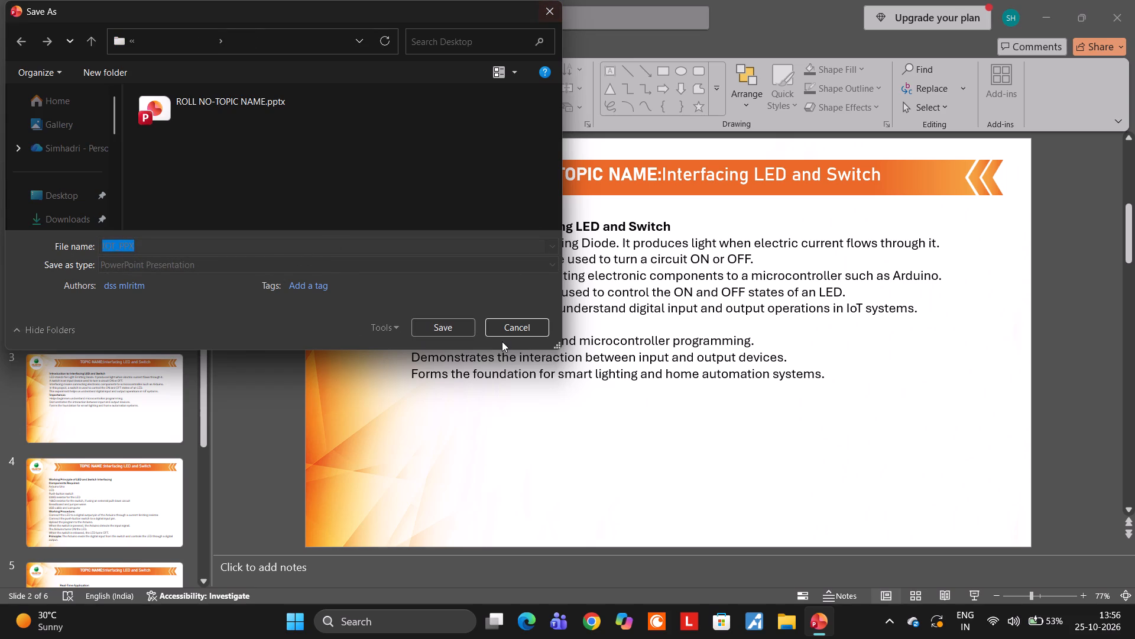
pyautogui.tripleClick(451, 330)
pyautogui.doubleClick(451, 330)
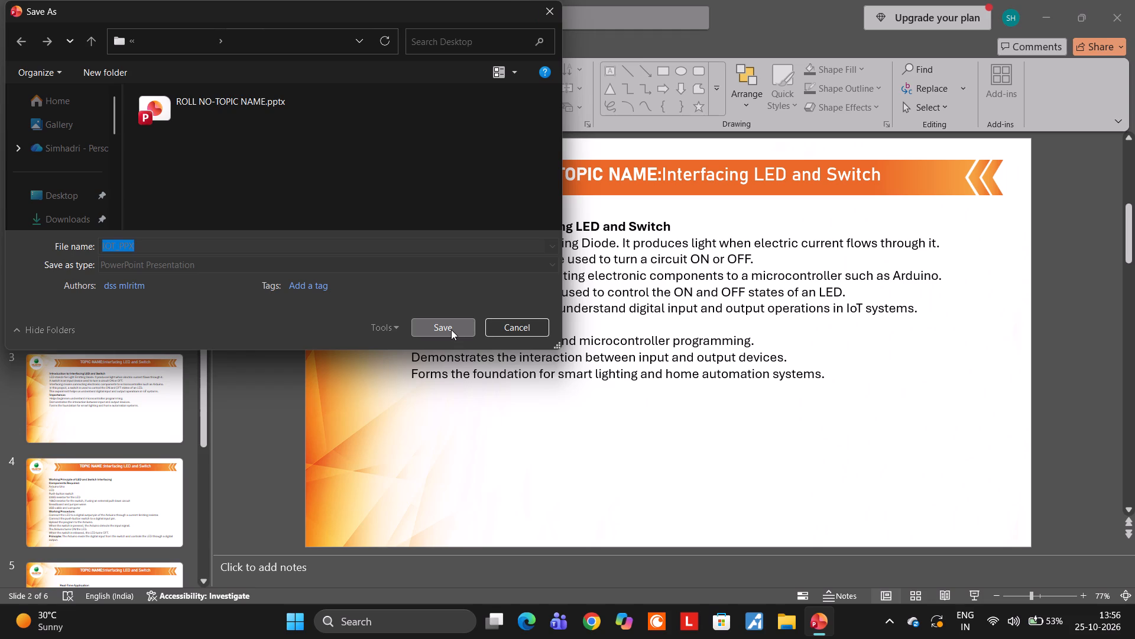
pyautogui.click(550, 11)
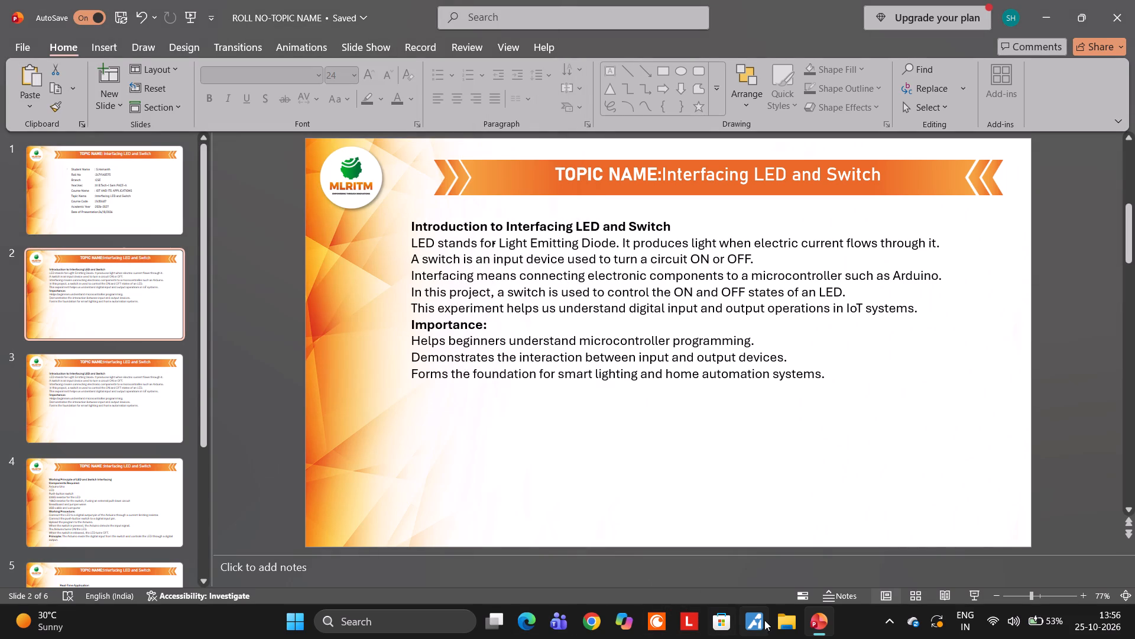
# Switch to File Explorer and open ROLL NO-TOPIC NAME from the recent files to view it.
pyautogui.click(786, 624)
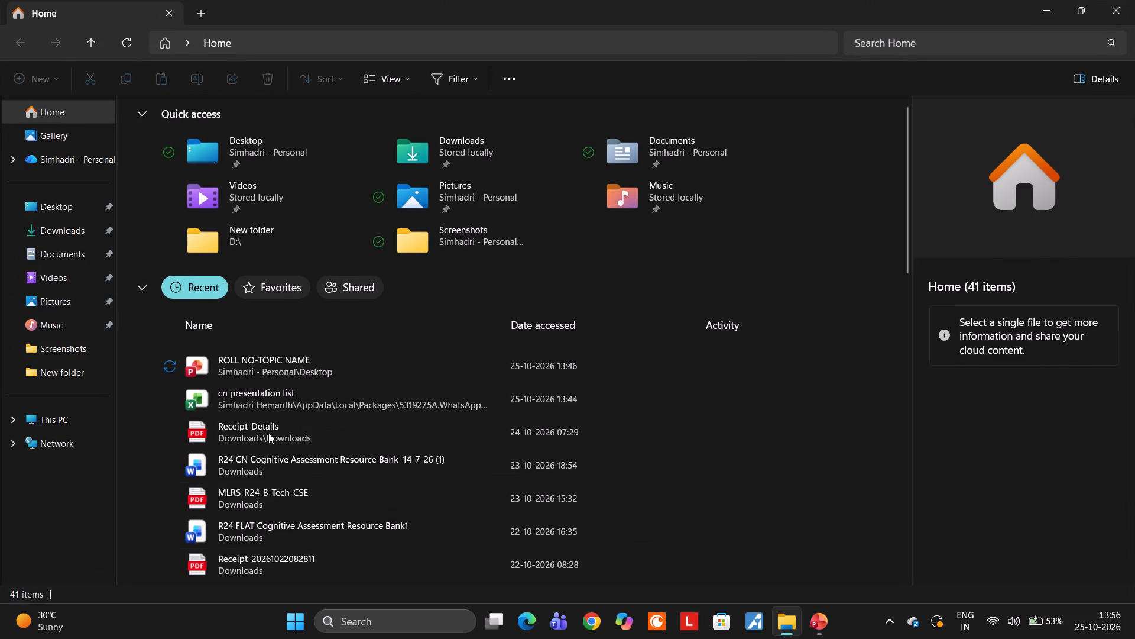
pyautogui.click(292, 350)
pyautogui.moveTo(292, 350); pyautogui.dragTo(288, 360)
pyautogui.tripleClick(288, 360)
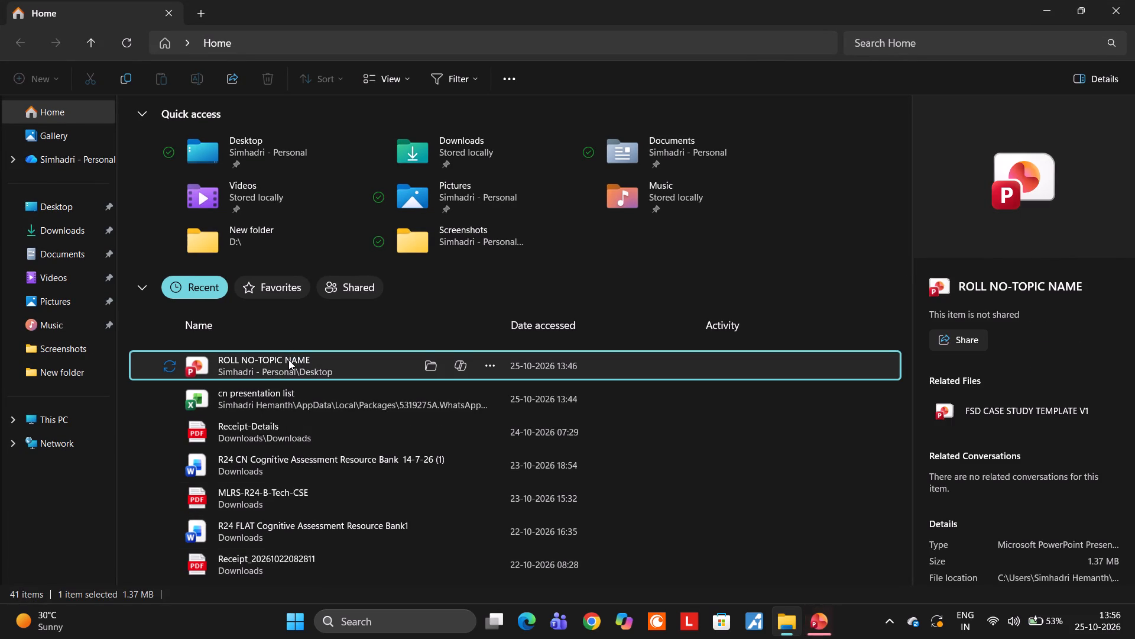
pyautogui.tripleClick(288, 360)
pyautogui.click(288, 360)
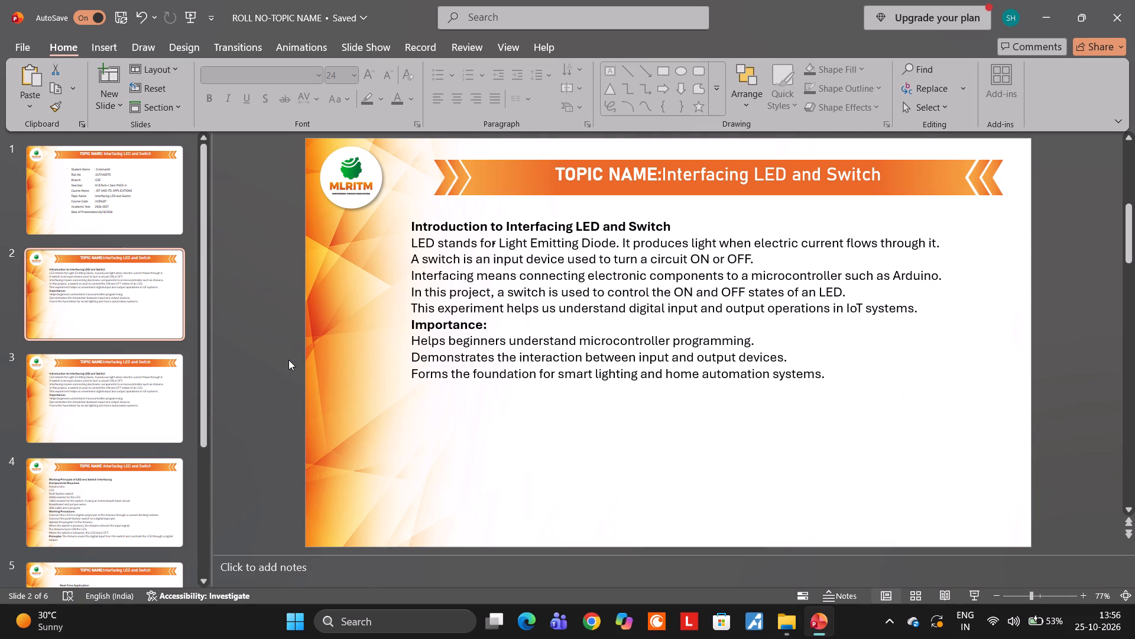
pyautogui.scroll(-2, 75, 297)
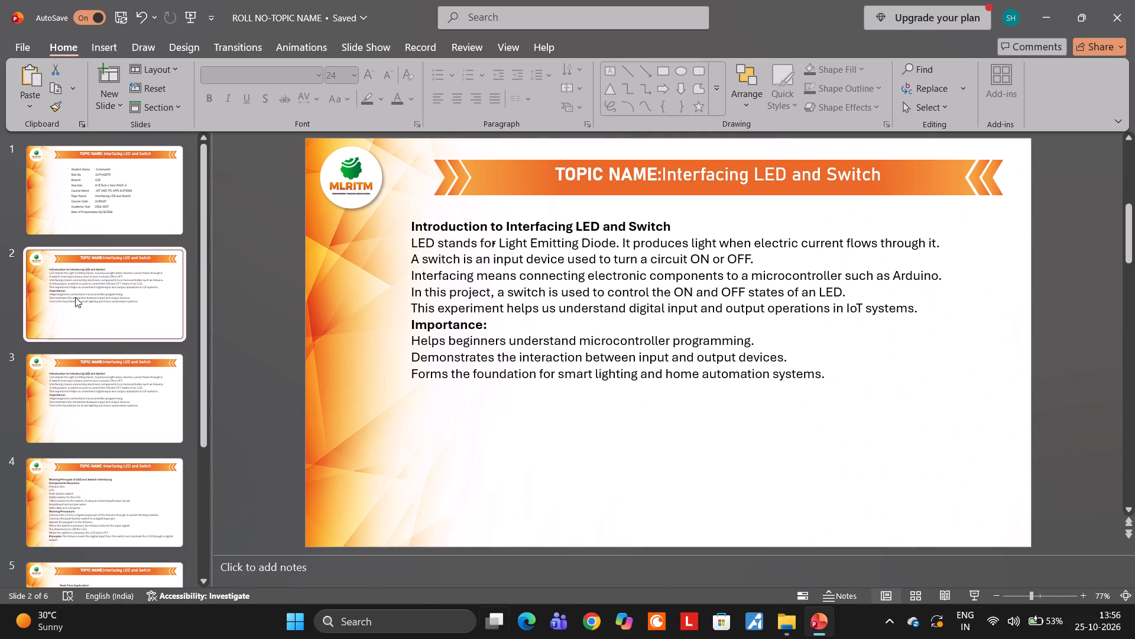
pyautogui.scroll(-20, 75, 297)
pyautogui.scroll(-17, 75, 297)
pyautogui.scroll(20, 59, 267)
pyautogui.scroll(1, 59, 267)
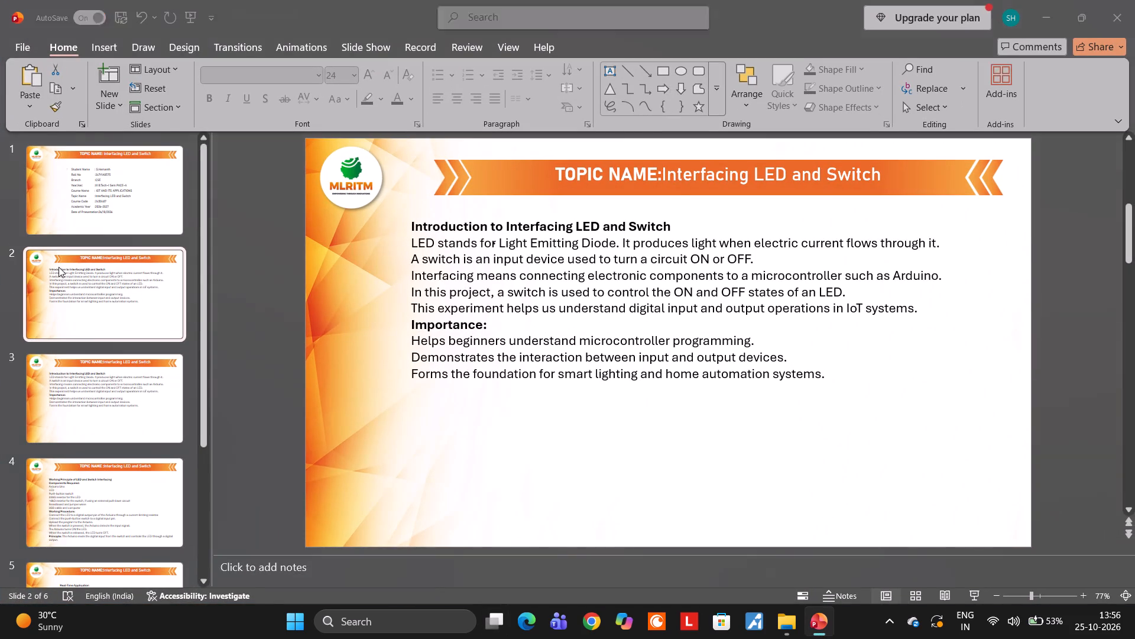
pyautogui.scroll(18, 59, 267)
pyautogui.scroll(-2, 59, 267)
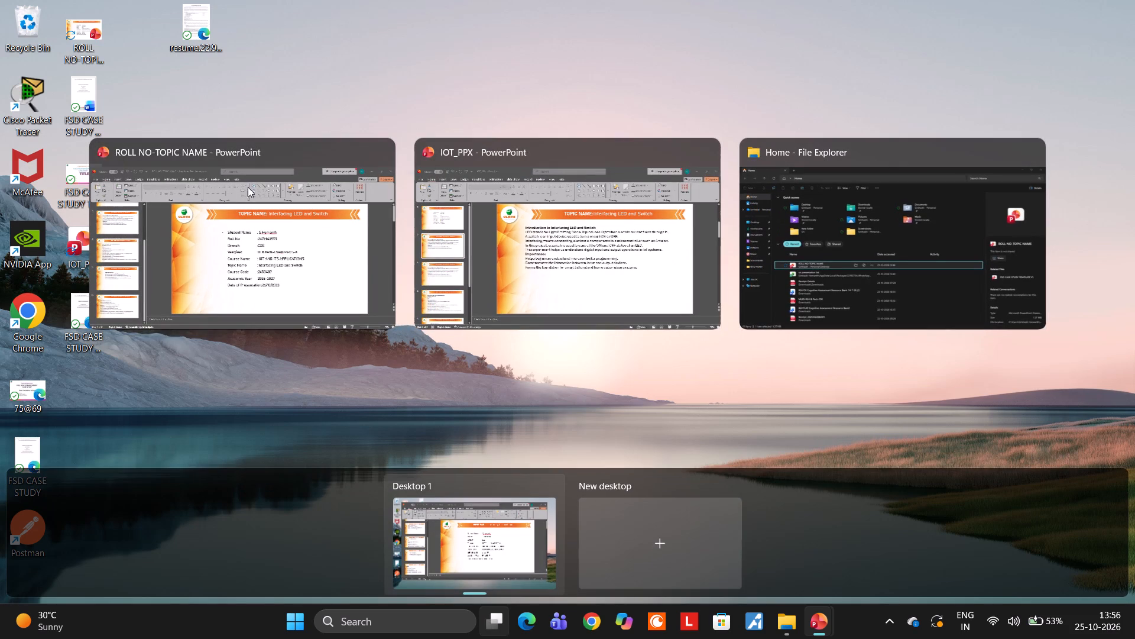
# Switch to the IOT_PPX presentation, publish all its slides as a PDF named IOT_PPX in the Desktop folder, and close the opened PDF.
pyautogui.click(495, 245)
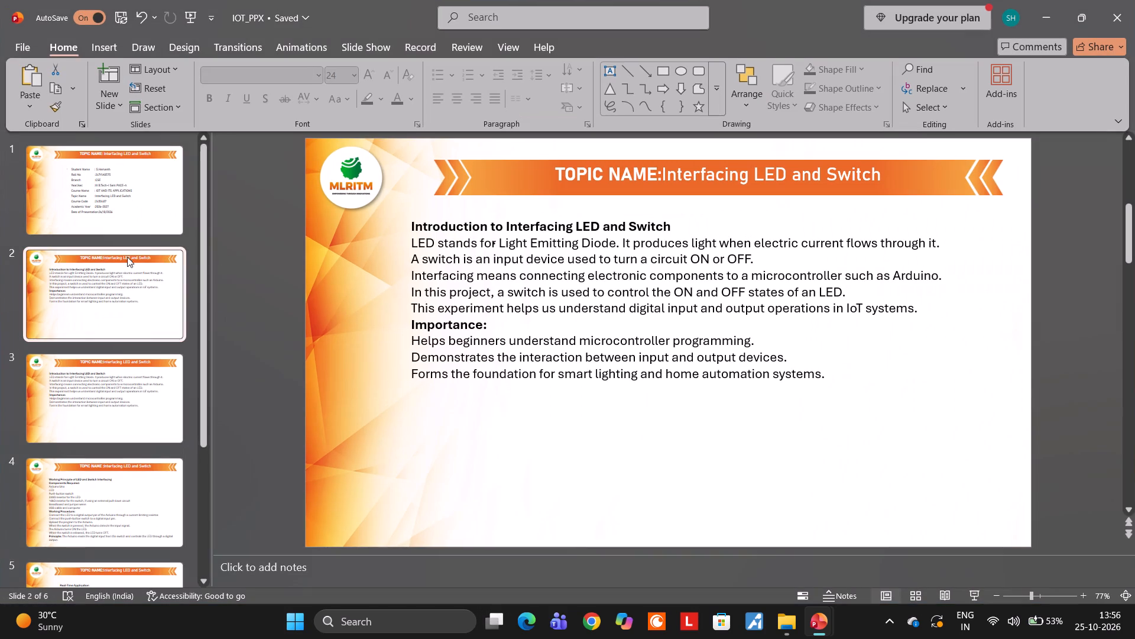
pyautogui.scroll(-5, 38, 275)
pyautogui.scroll(8, 38, 275)
pyautogui.click(20, 41)
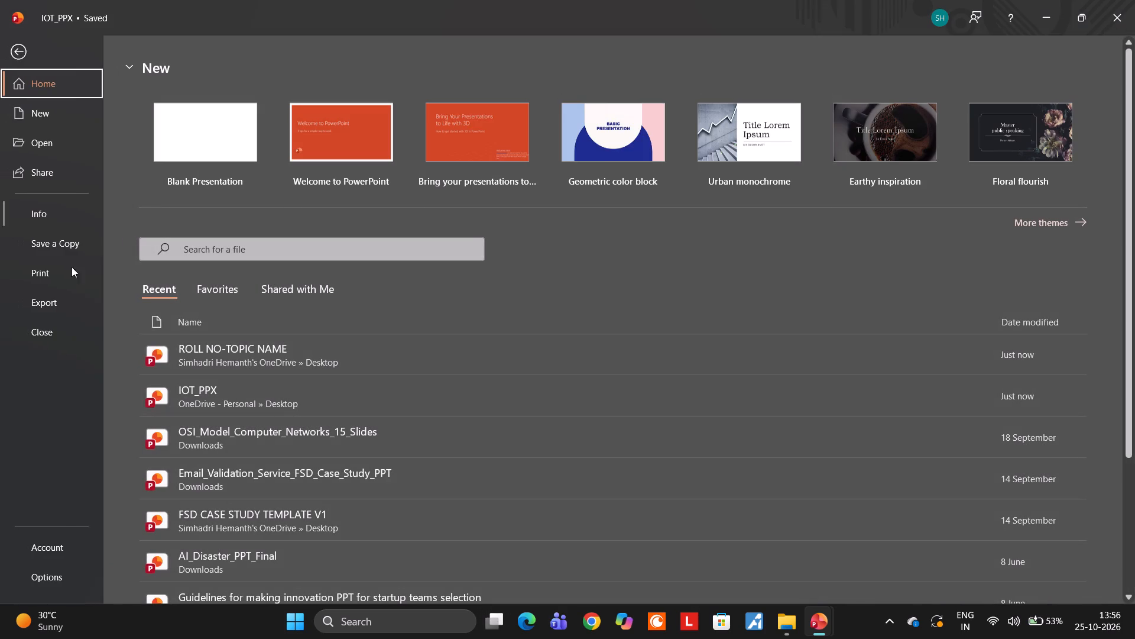
pyautogui.click(50, 298)
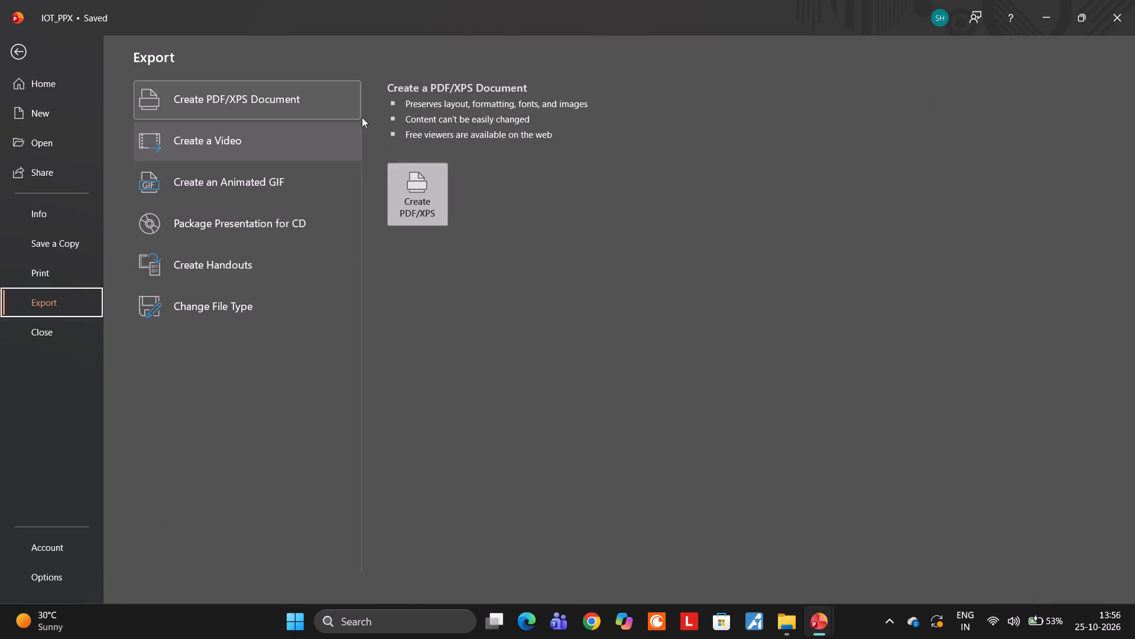
pyautogui.click(413, 184)
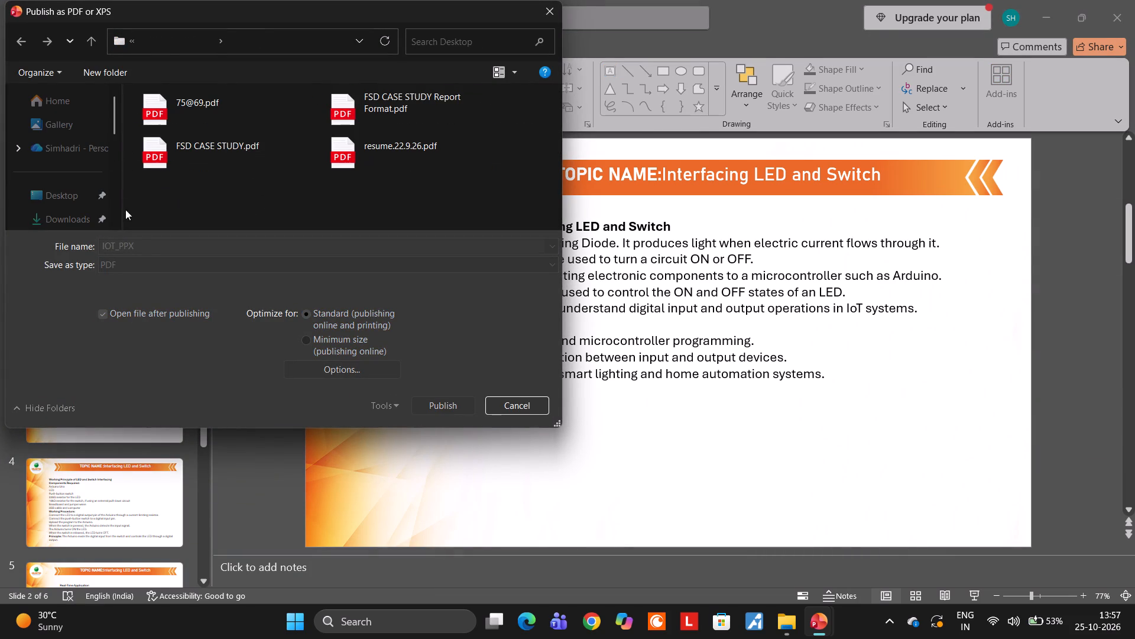
pyautogui.click(354, 374)
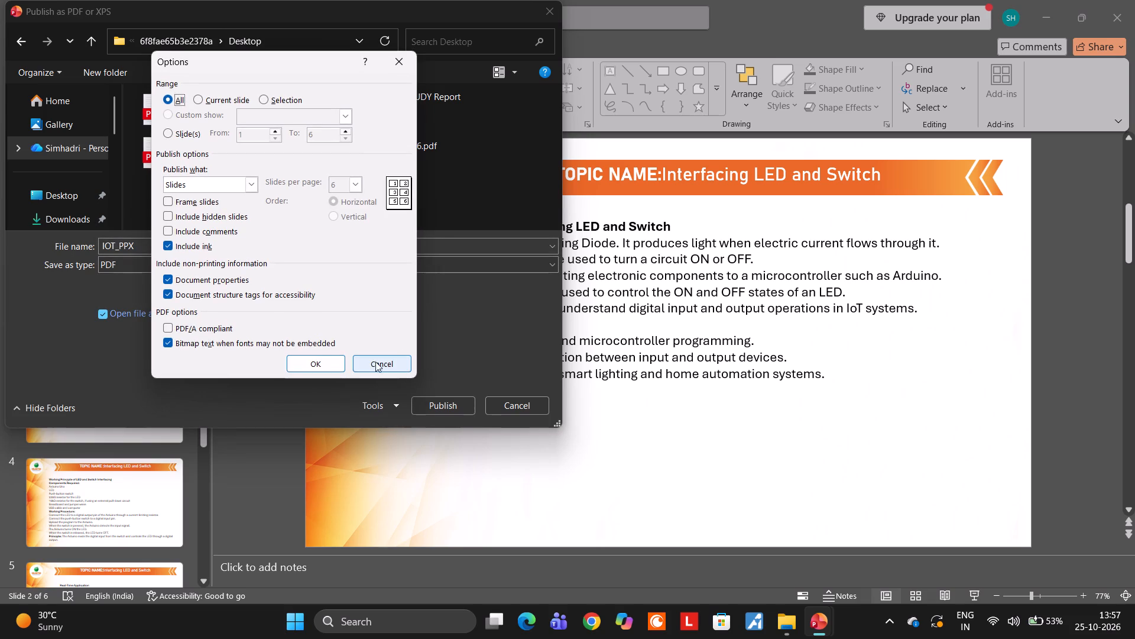
pyautogui.click(325, 363)
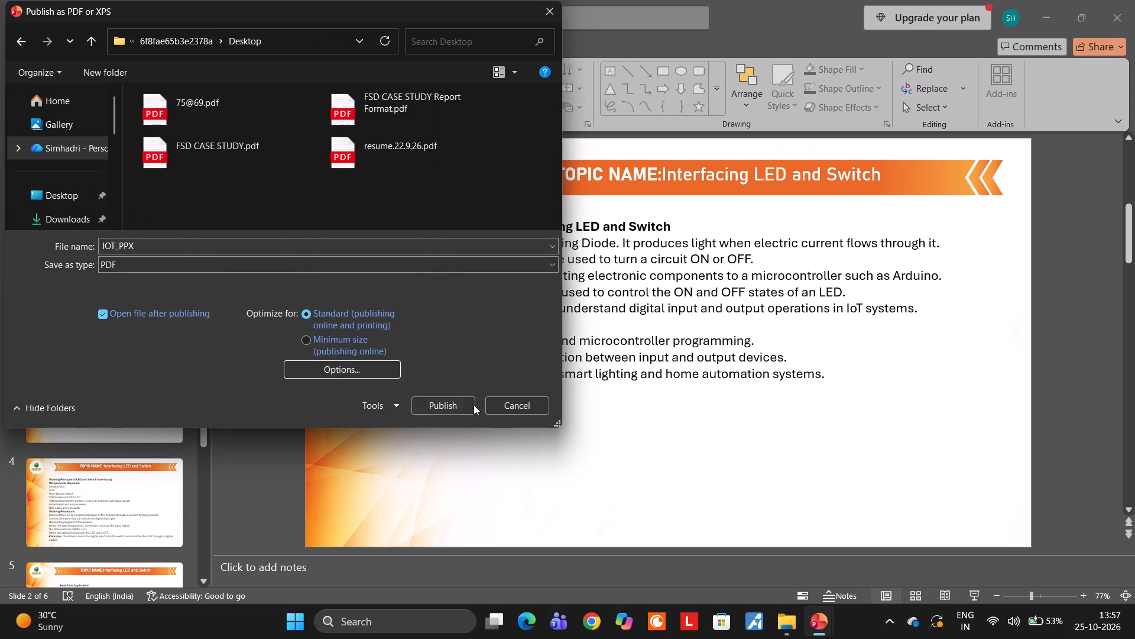
pyautogui.click(67, 195)
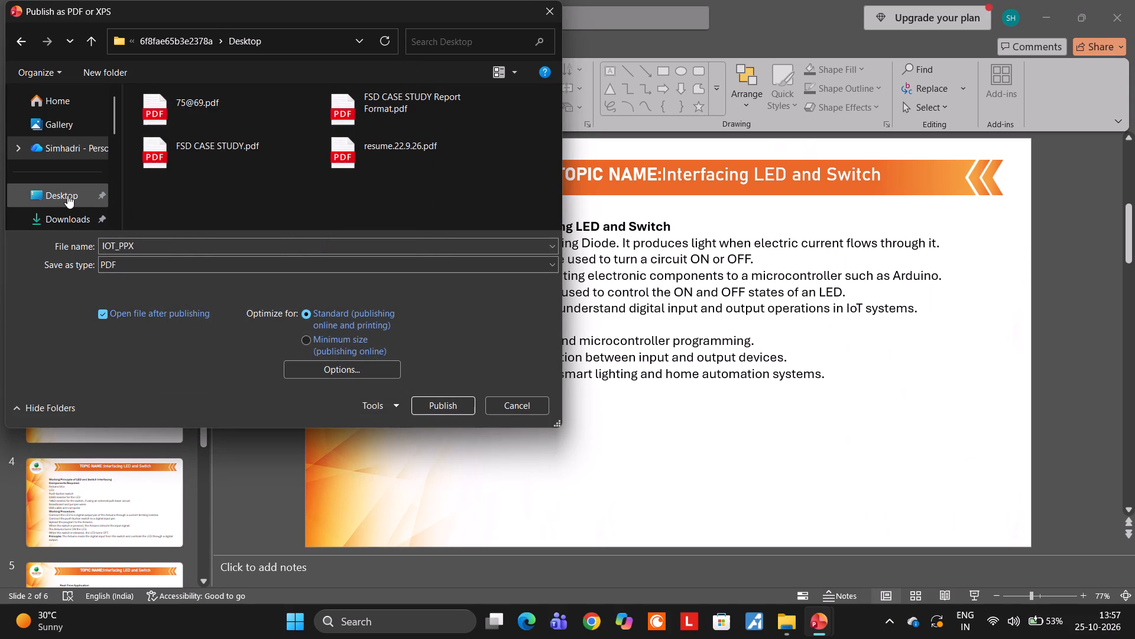
pyautogui.click(453, 405)
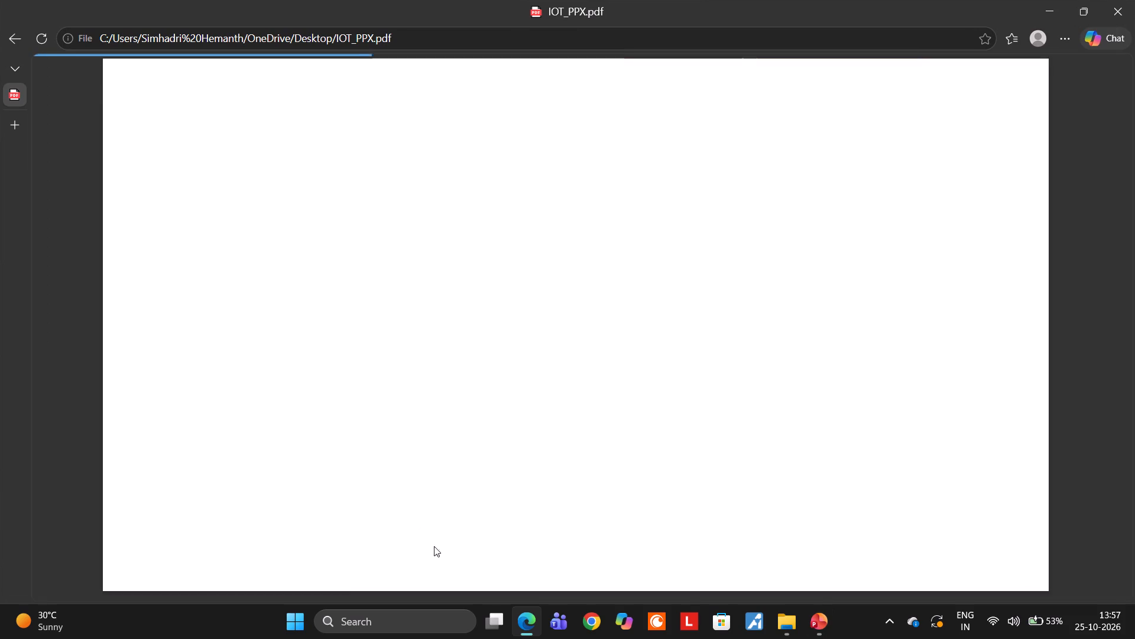
pyautogui.click(1116, 14)
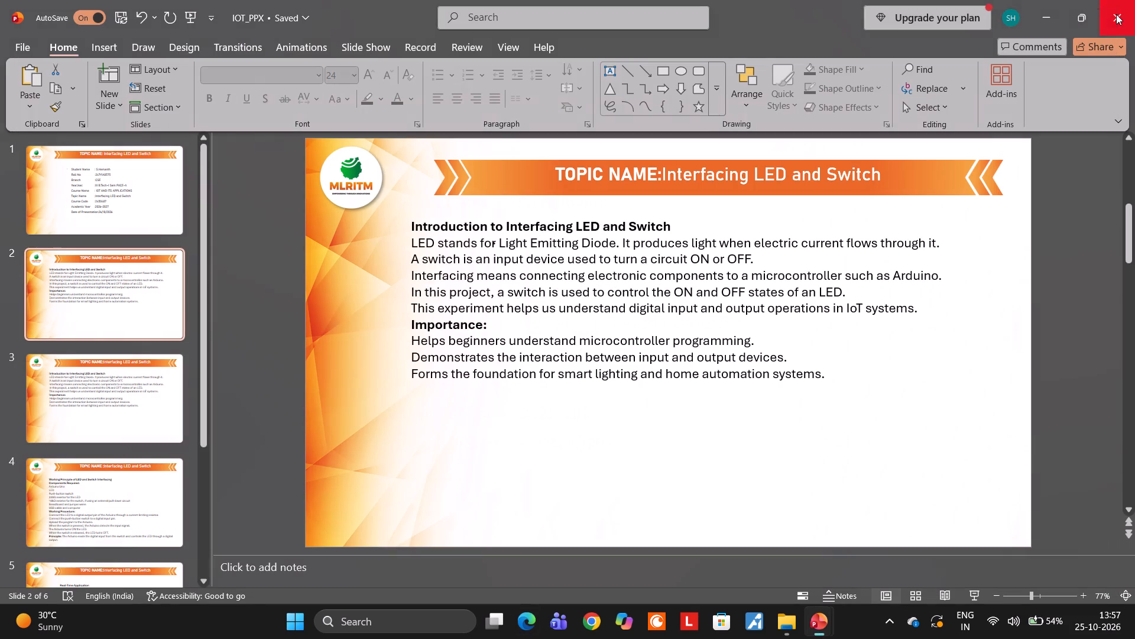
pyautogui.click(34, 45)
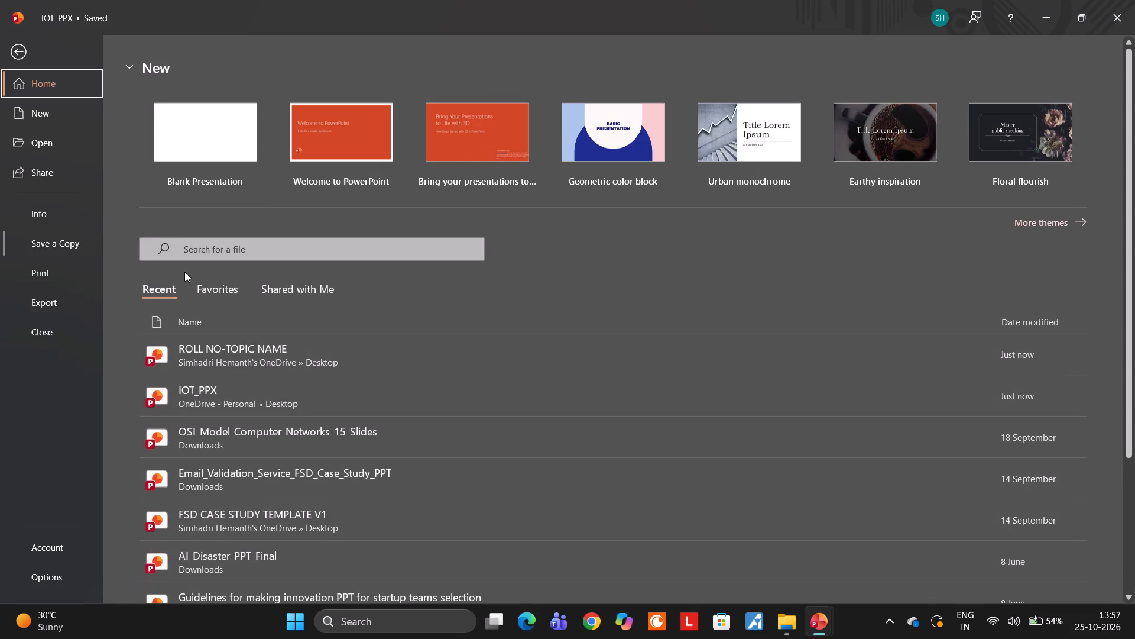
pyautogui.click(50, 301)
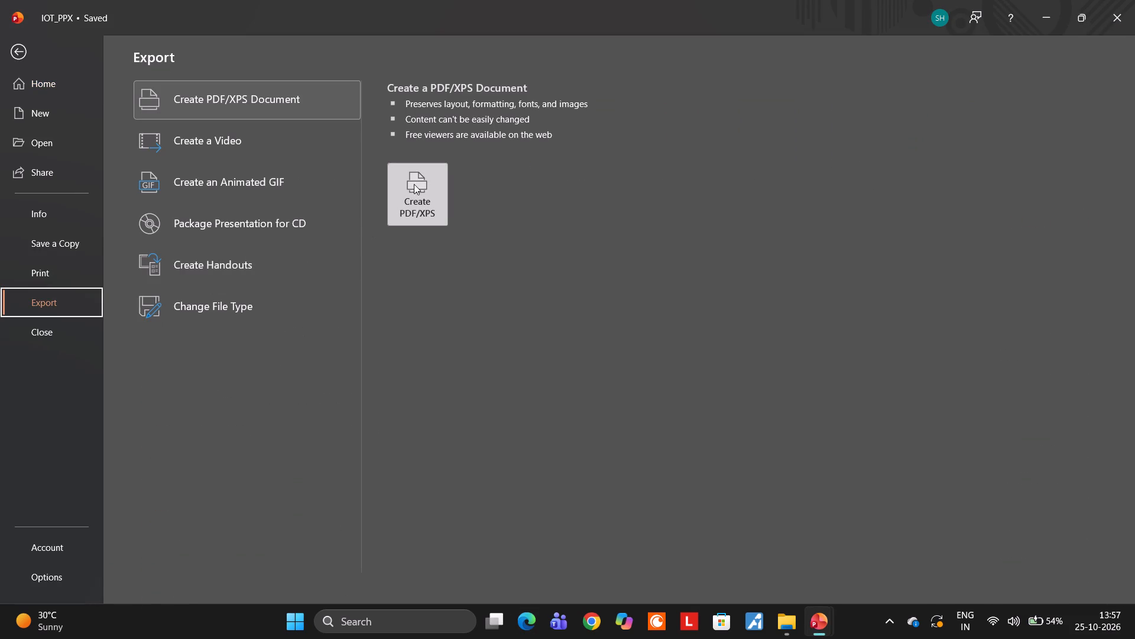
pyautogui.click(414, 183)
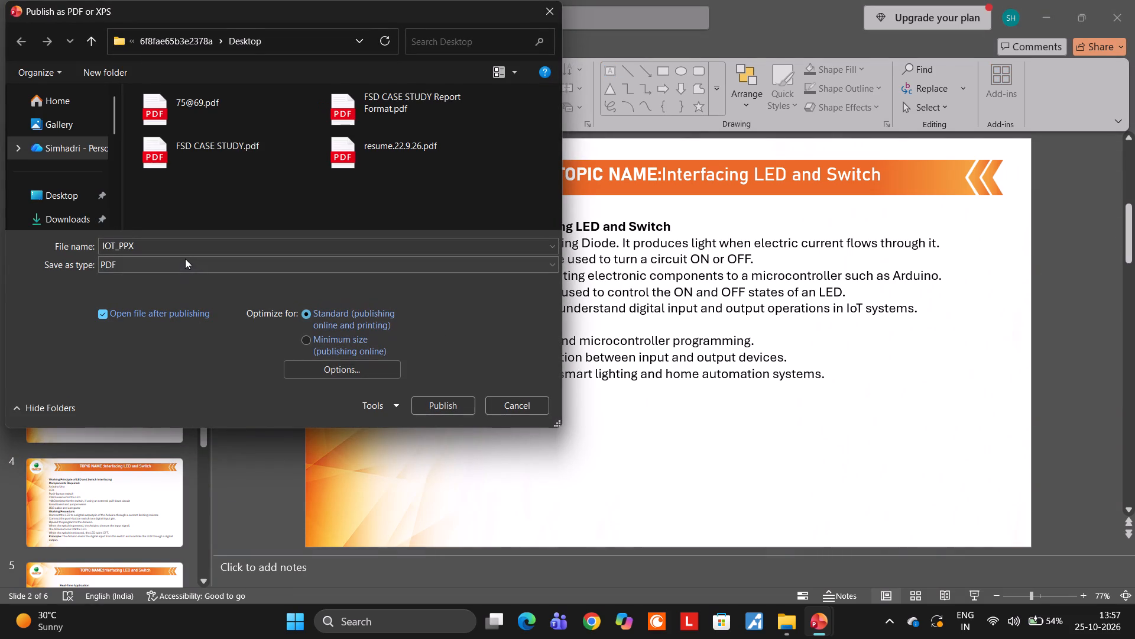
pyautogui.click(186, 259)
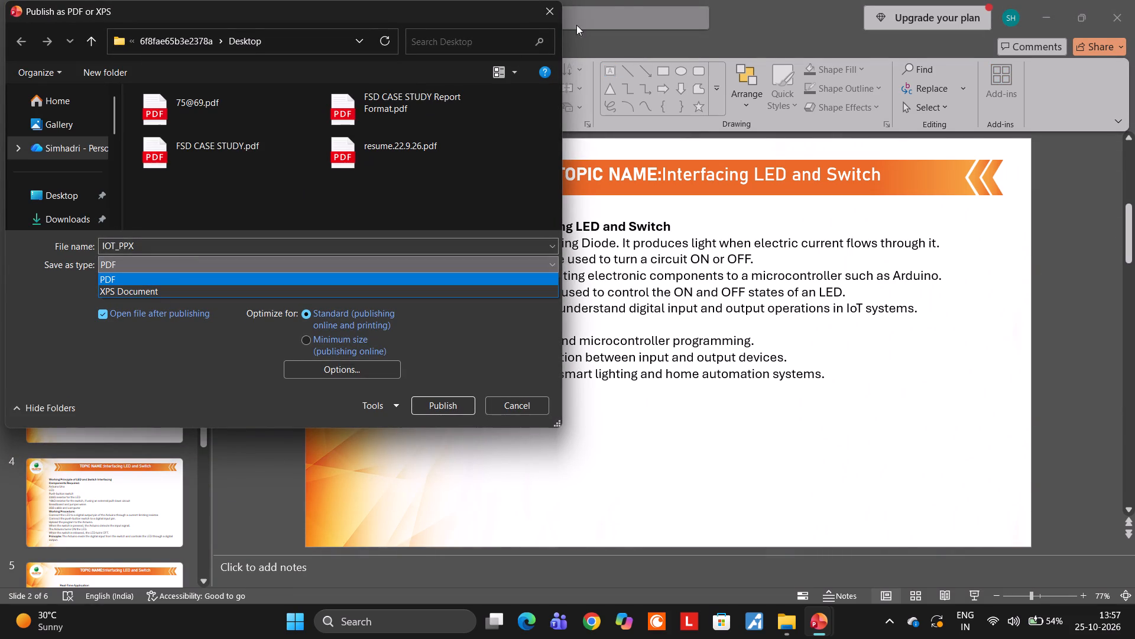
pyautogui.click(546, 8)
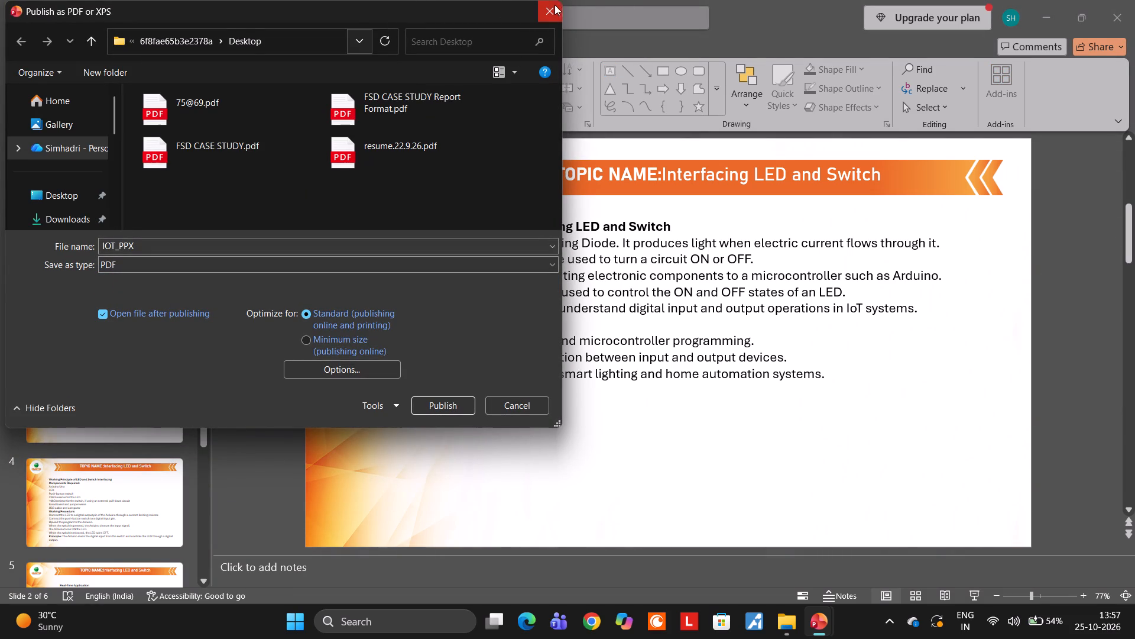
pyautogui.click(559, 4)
# Export the presentation to the Desktop folder in the PowerPoint Presentation file type as IOT_PPX, replacing the existing file.
pyautogui.click(18, 41)
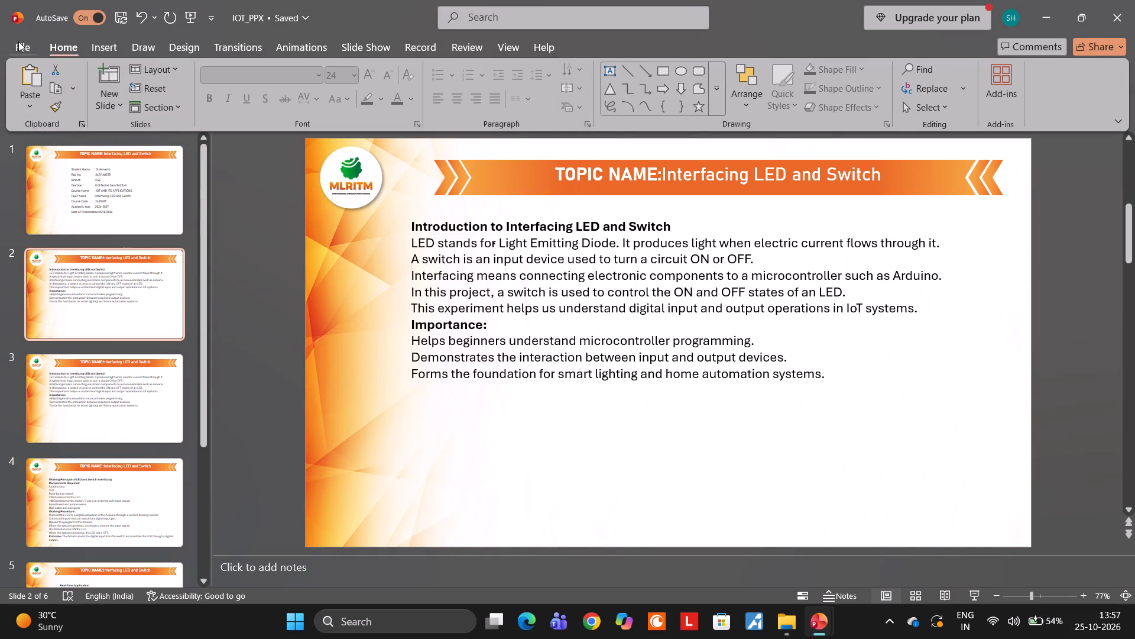
pyautogui.click(61, 293)
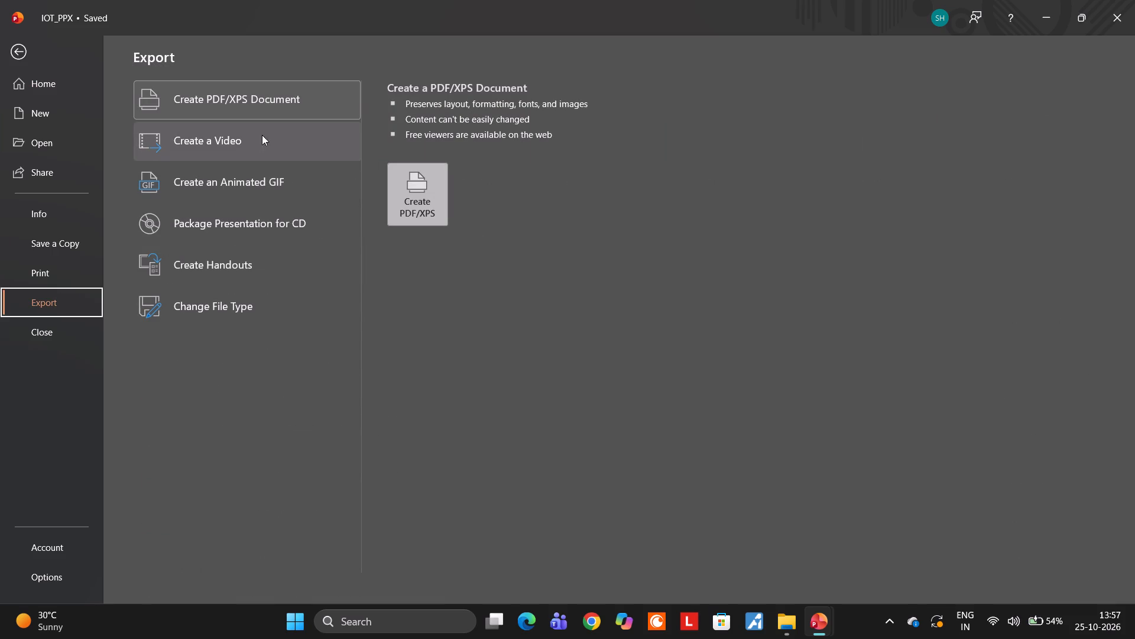
pyautogui.click(246, 317)
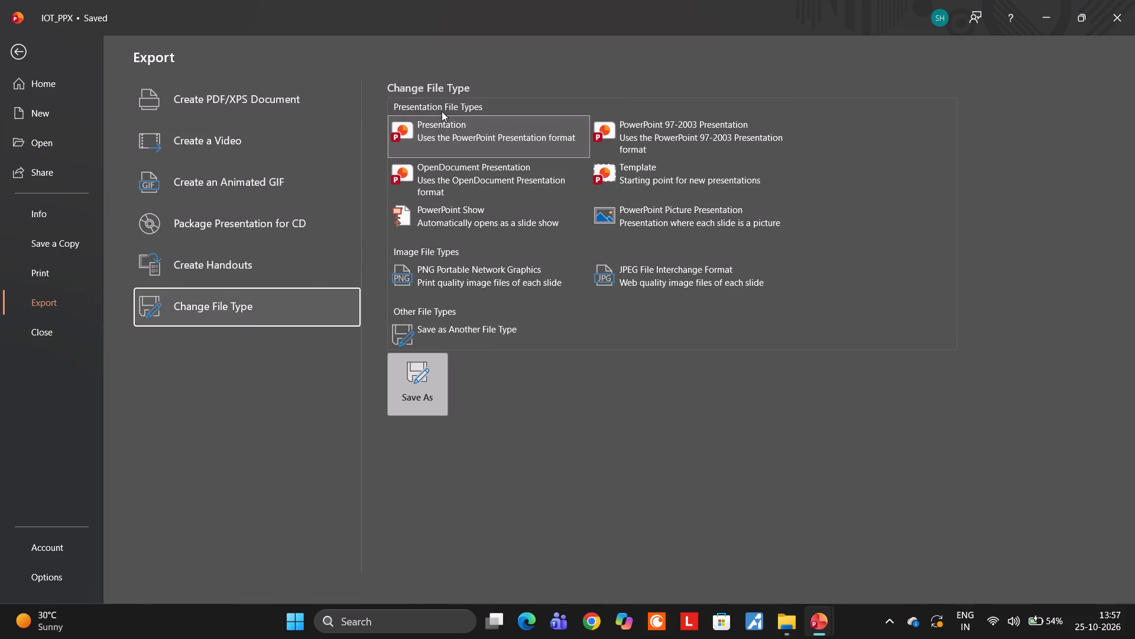
pyautogui.click(438, 124)
pyautogui.doubleClick(438, 124)
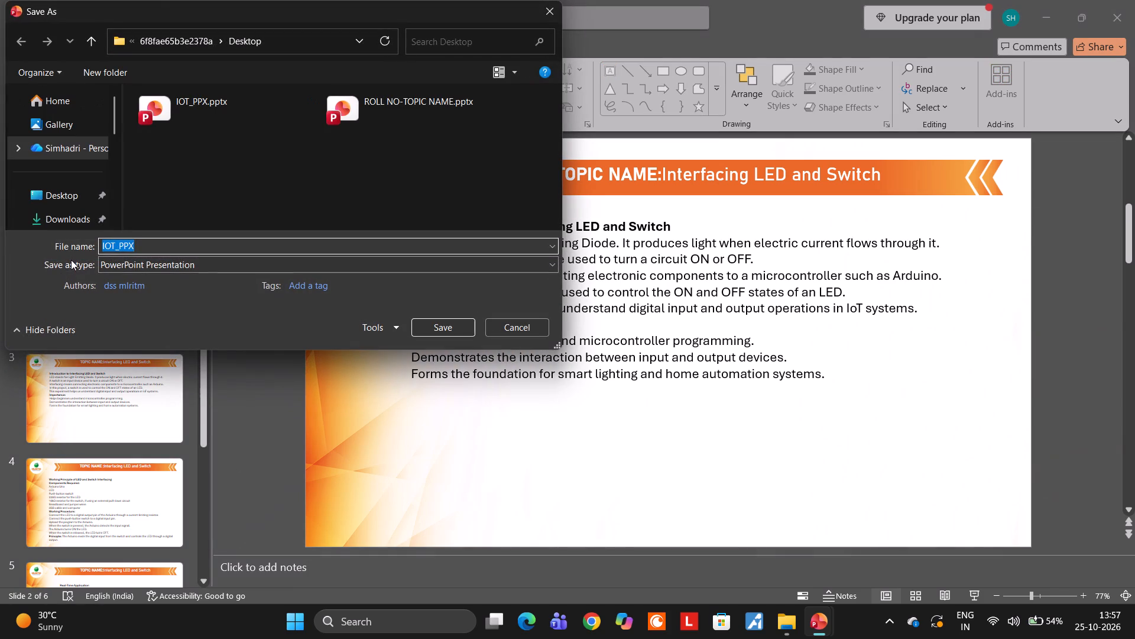
pyautogui.click(443, 319)
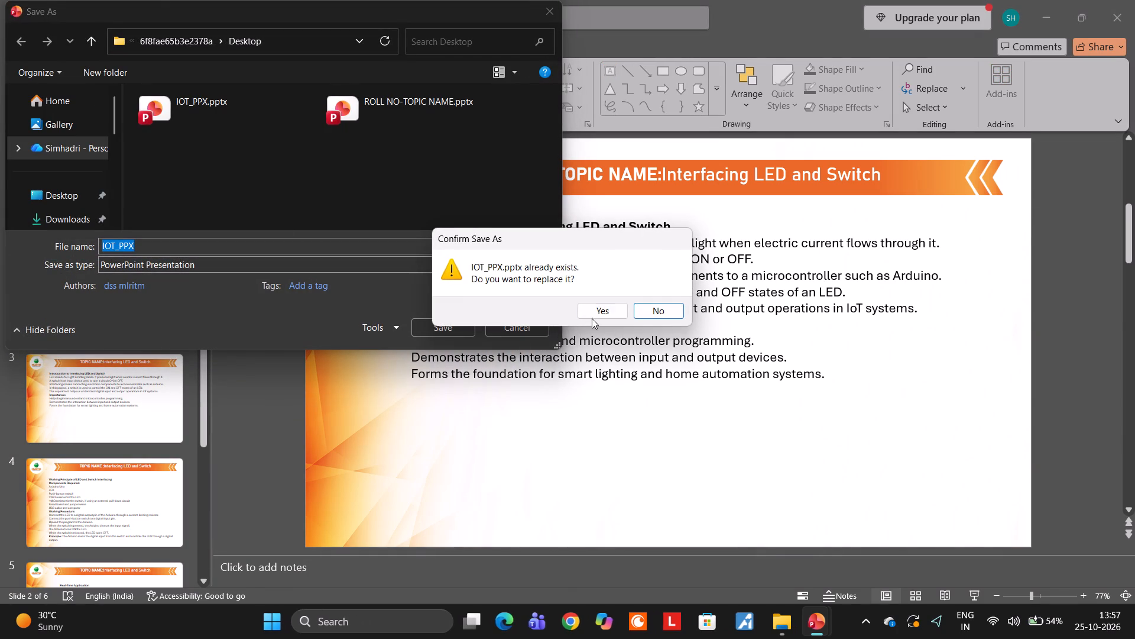
pyautogui.click(600, 312)
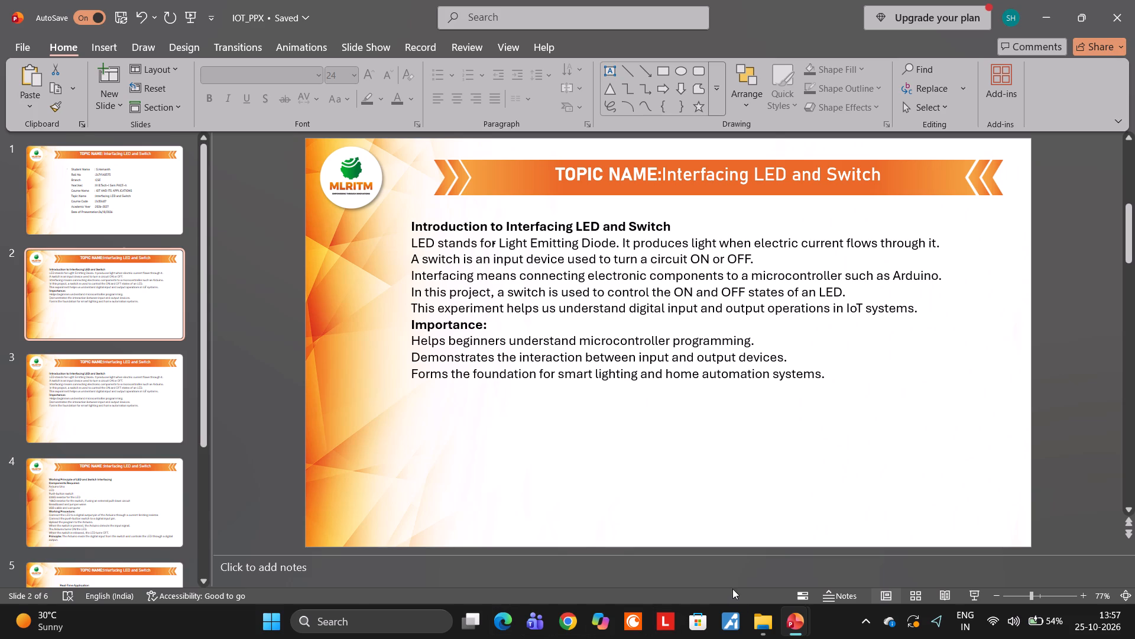
# Switch to File Explorer, open the recent IOT_PPX PDF, look through its slides, and close it.
pyautogui.click(763, 623)
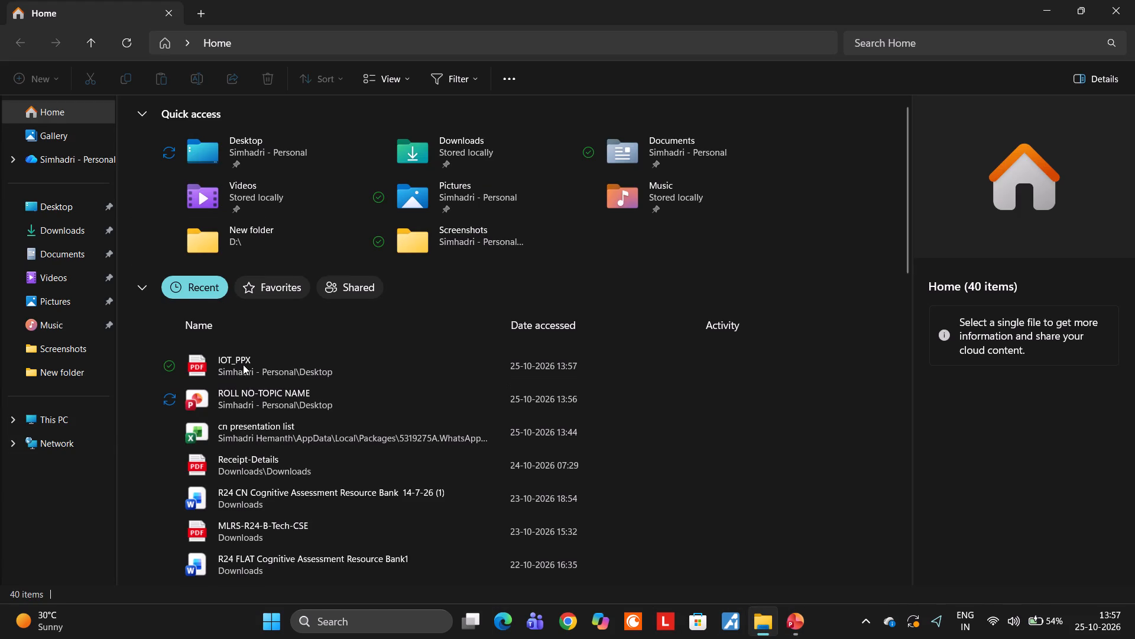
pyautogui.tripleClick(243, 364)
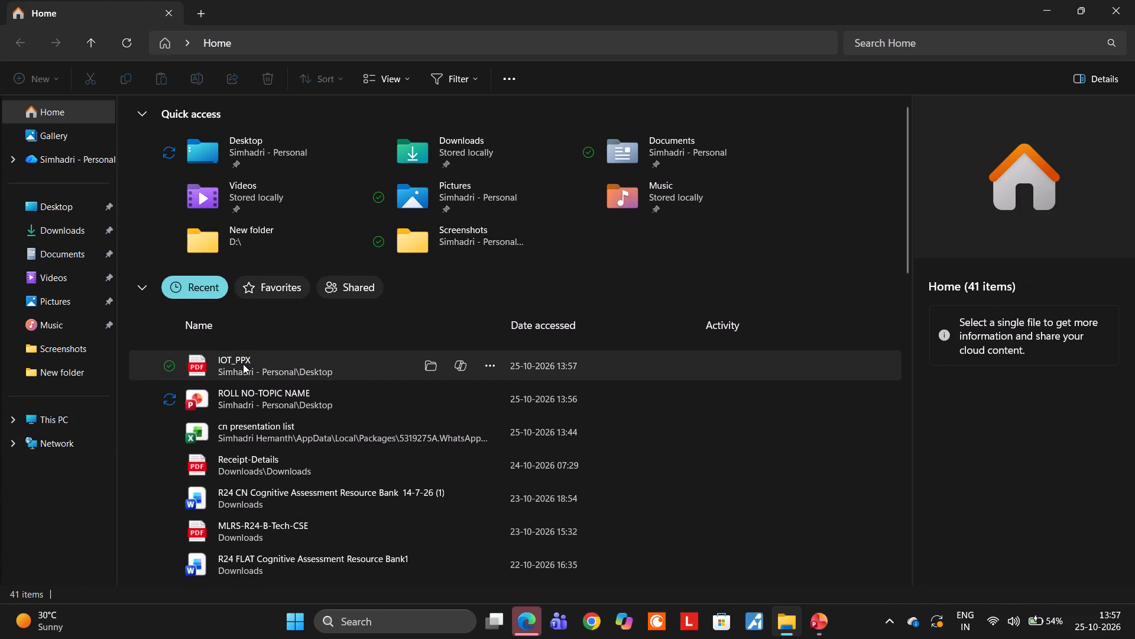
pyautogui.doubleClick(243, 364)
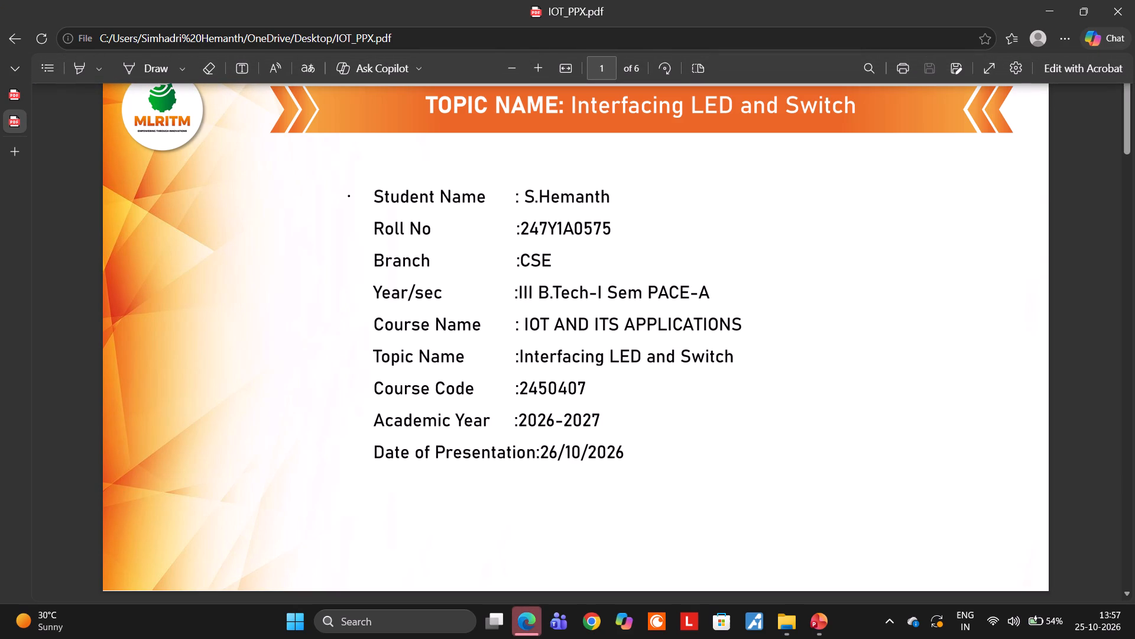
pyautogui.hscroll(-1, 519, 220)
pyautogui.scroll(-10, 519, 220)
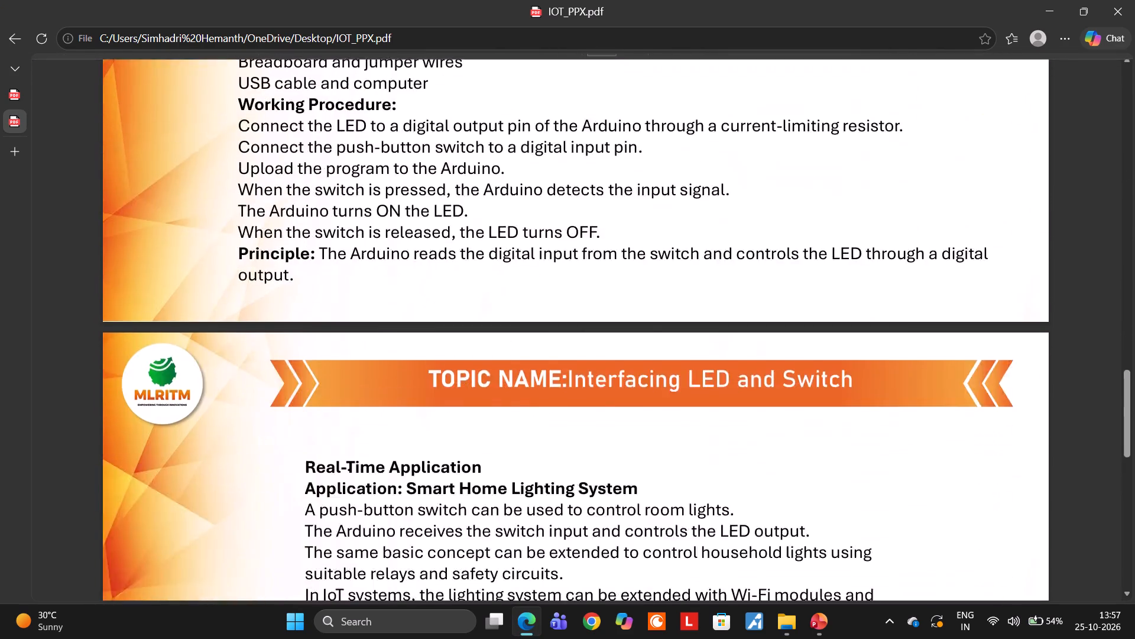
pyautogui.click(1134, 0)
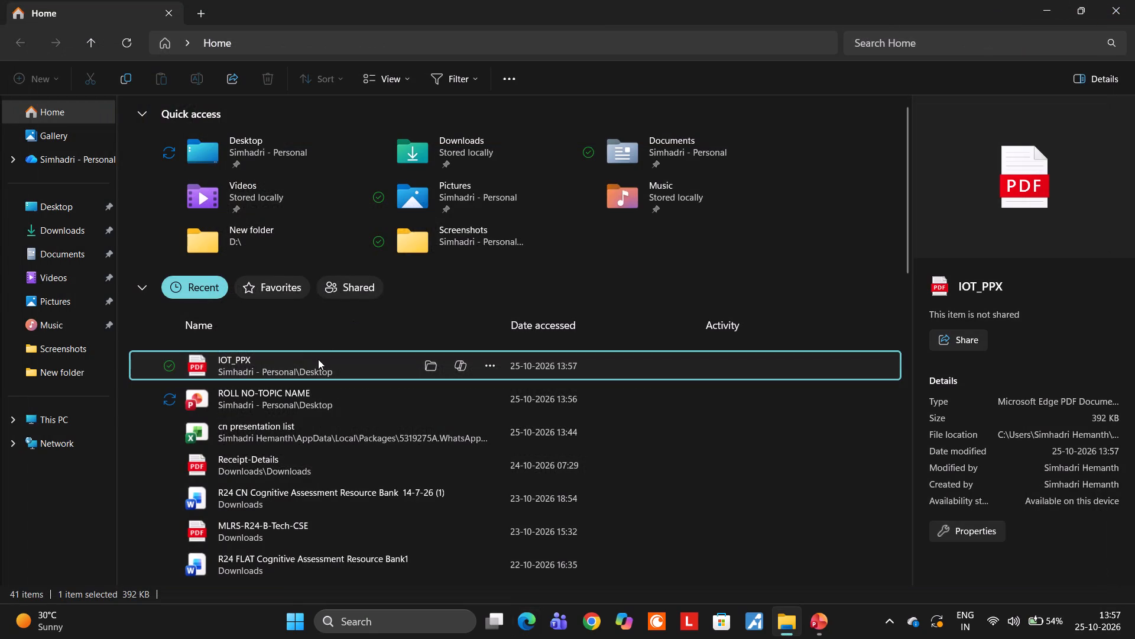
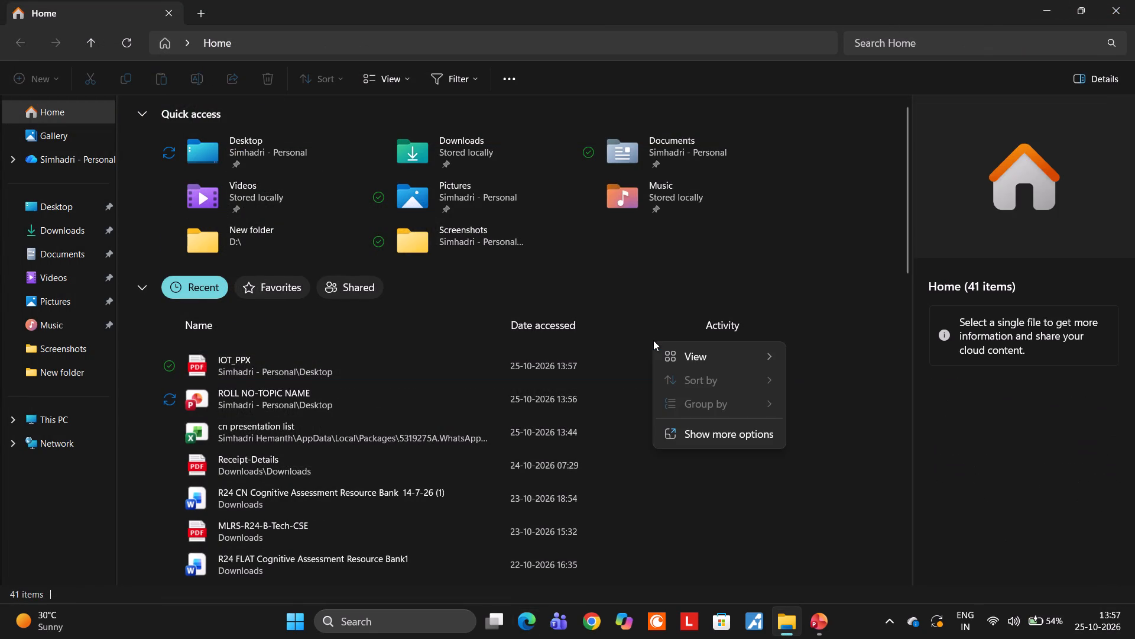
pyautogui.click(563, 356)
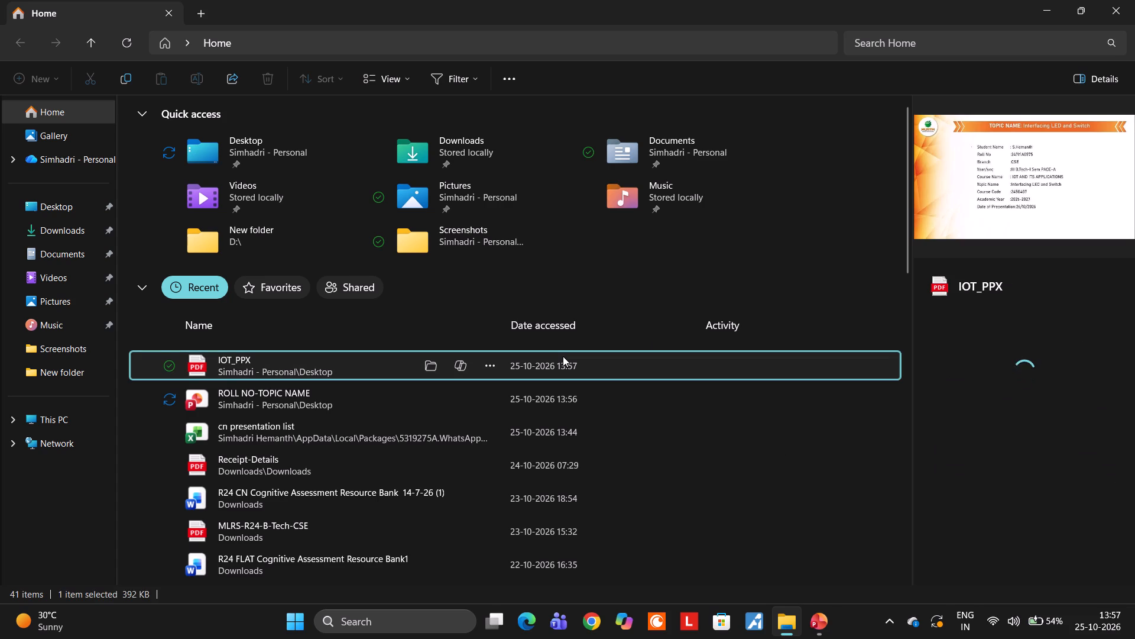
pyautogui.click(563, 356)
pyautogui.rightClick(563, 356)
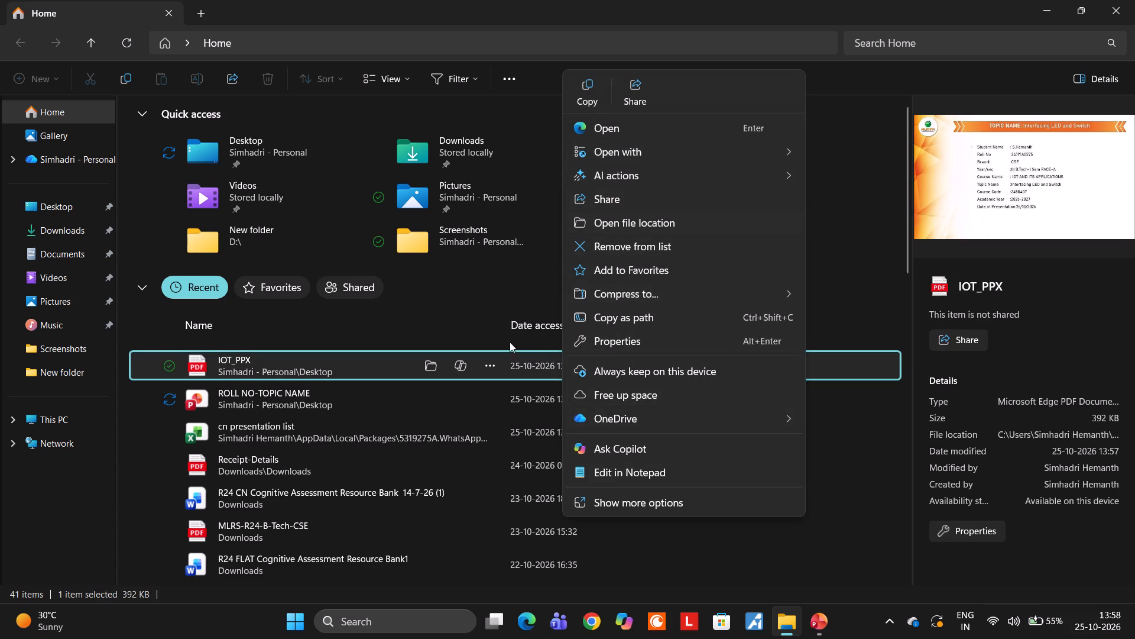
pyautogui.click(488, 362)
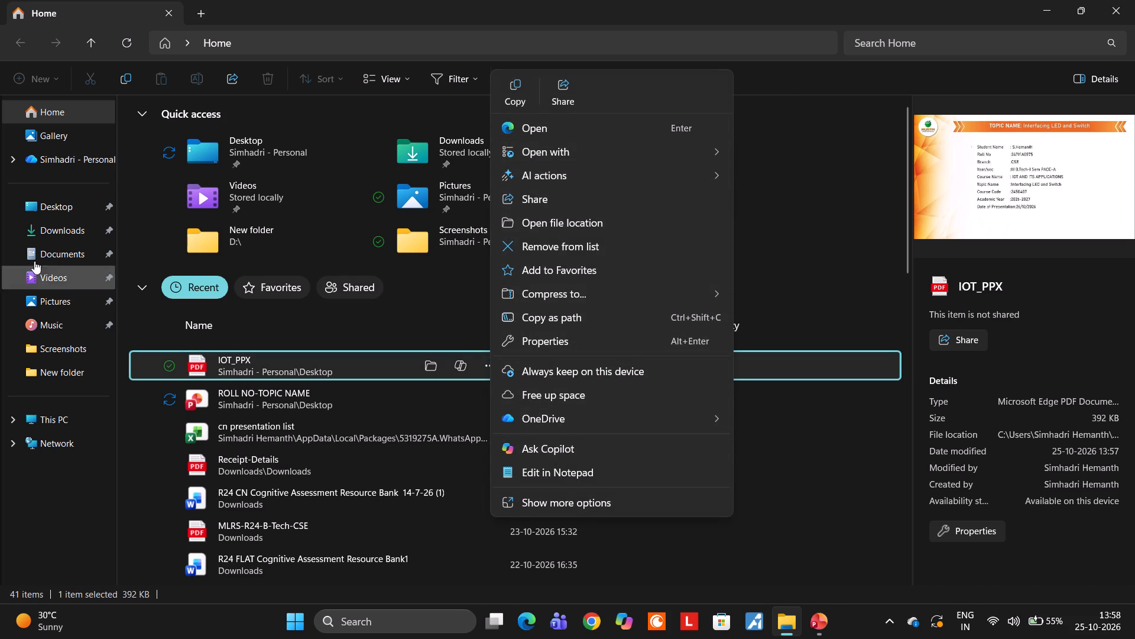
# Go to the Desktop folder and select the IOT_PPX PowerPoint presentation.
pyautogui.click(82, 218)
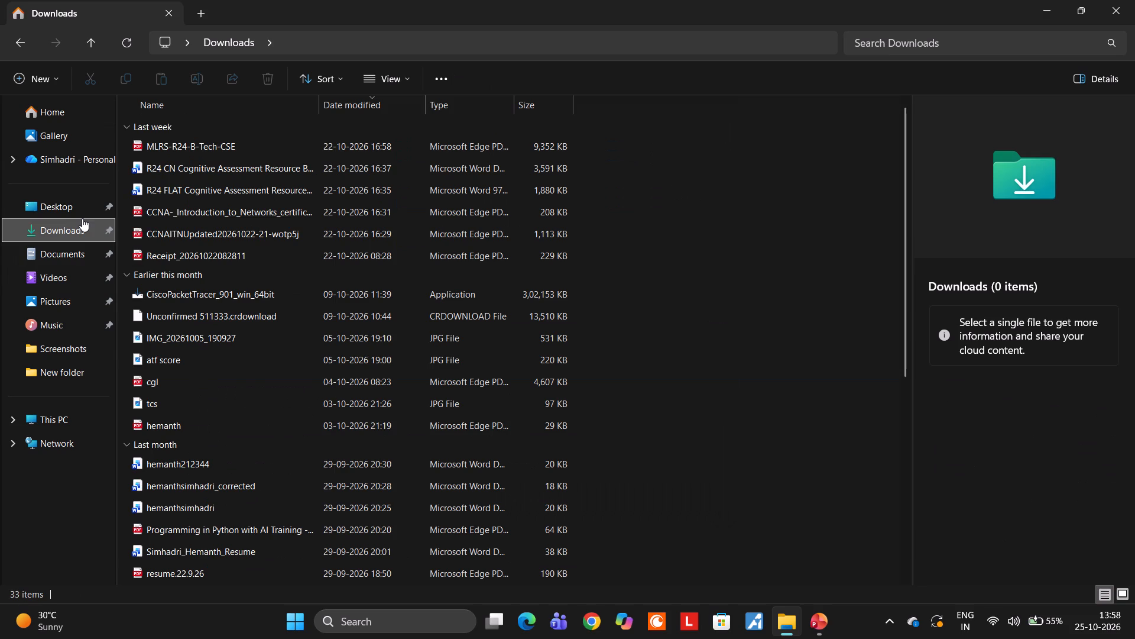
pyautogui.click(82, 217)
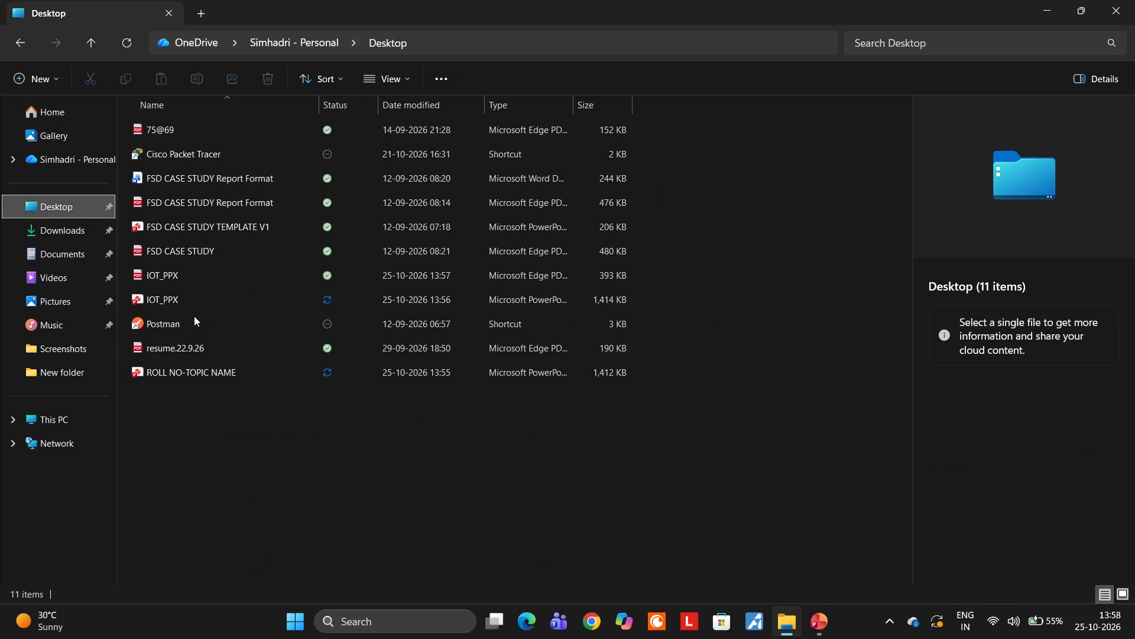
pyautogui.tripleClick(200, 302)
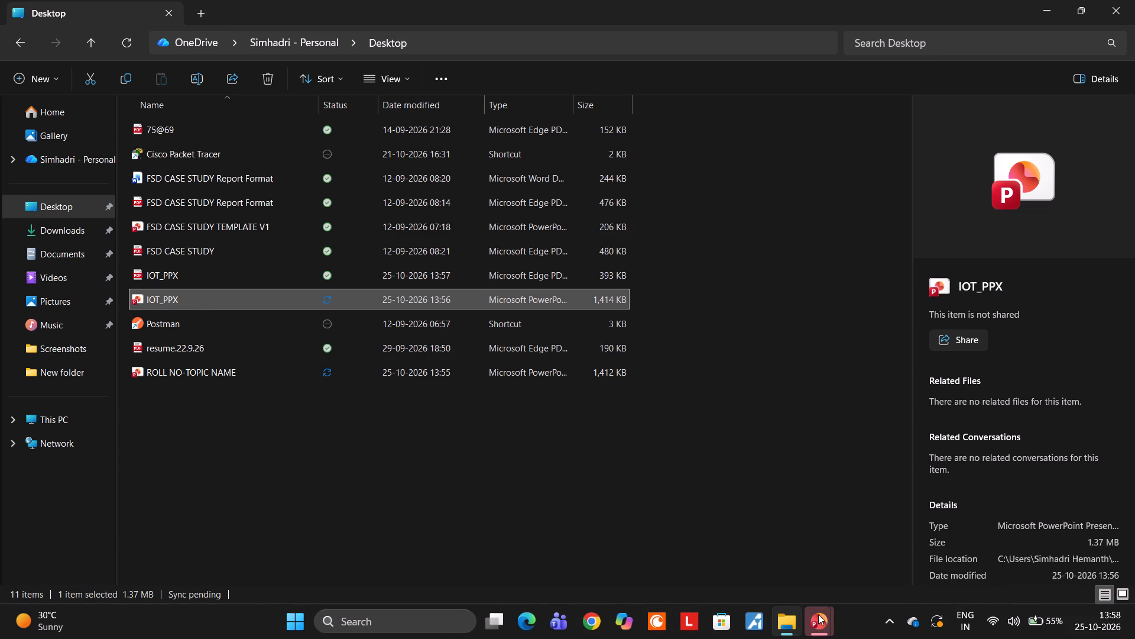
# Close the open ROLL NO-TOPIC NAME presentation window.
pyautogui.click(799, 492)
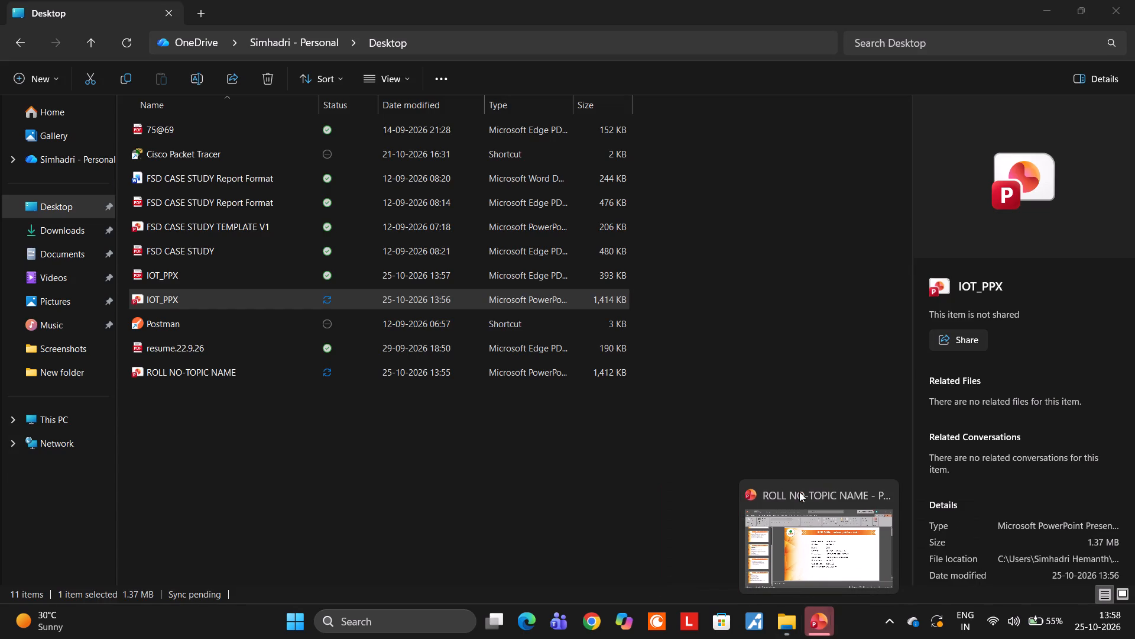
pyautogui.click(878, 491)
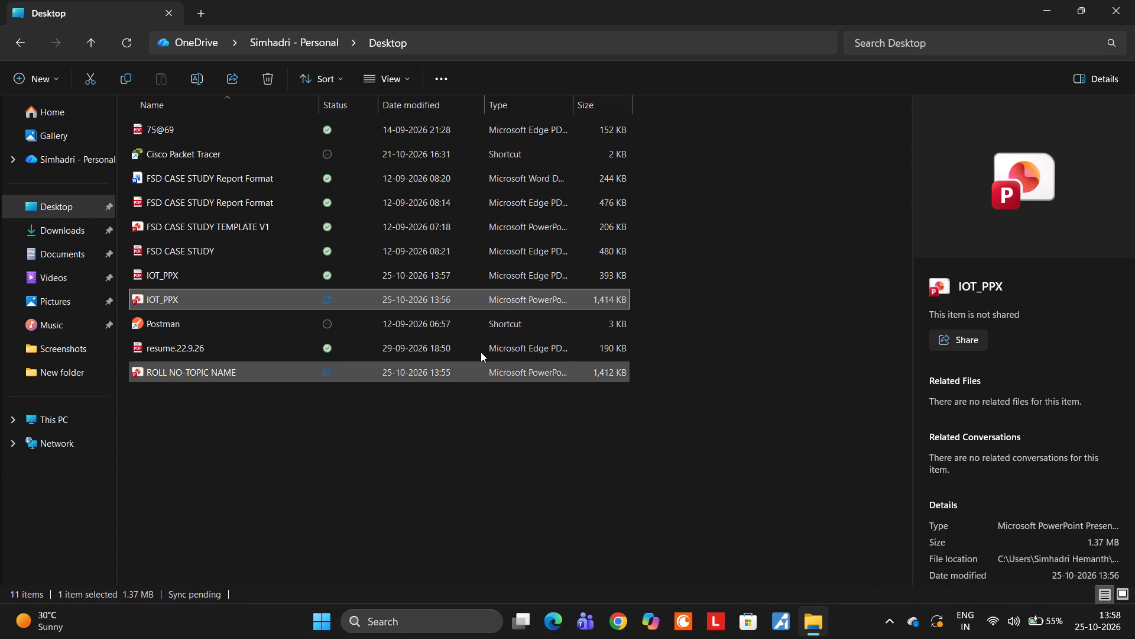
# Open the IOT_PPX PowerPoint presentation from the Desktop folder to check it.
pyautogui.doubleClick(540, 294)
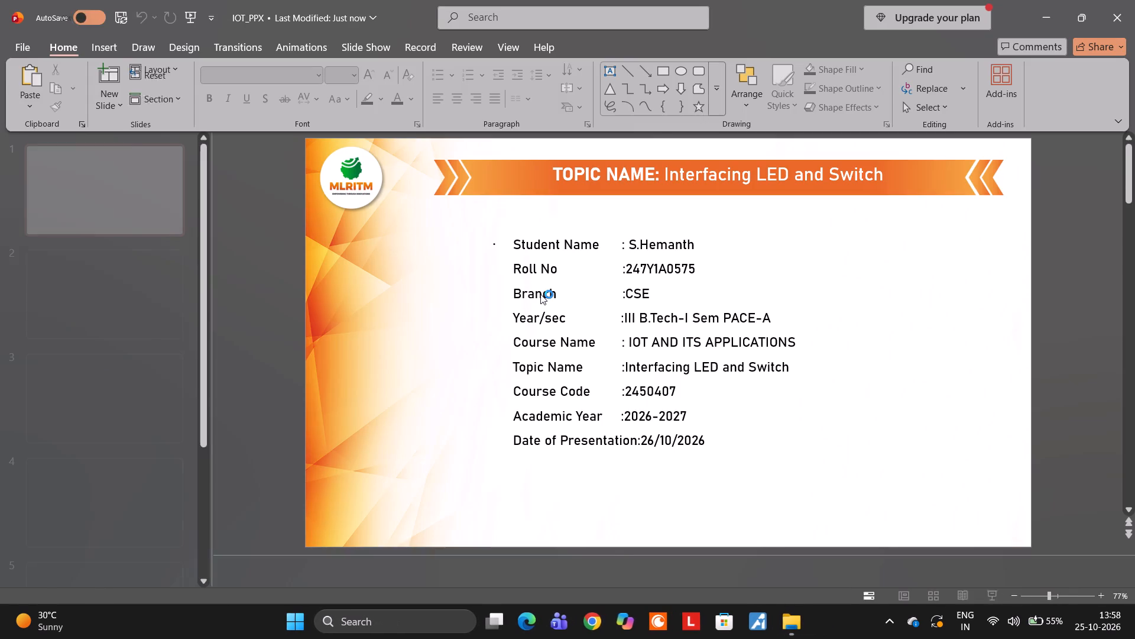
# Look through the slides of the IOT_PPX presentation and close it.
pyautogui.scroll(-13, 540, 294)
pyautogui.scroll(-1, 1062, 0)
pyautogui.click(1134, 0)
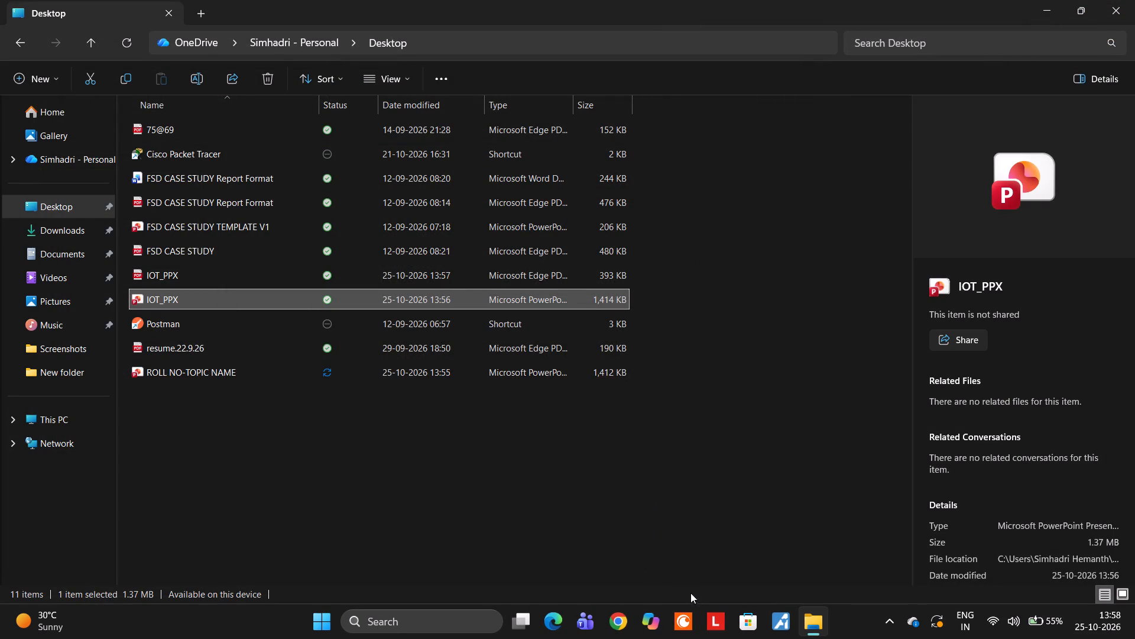
# Switch to Google Chrome and open a browser window with the mlritm.ac.in school profile.
pyautogui.click(602, 632)
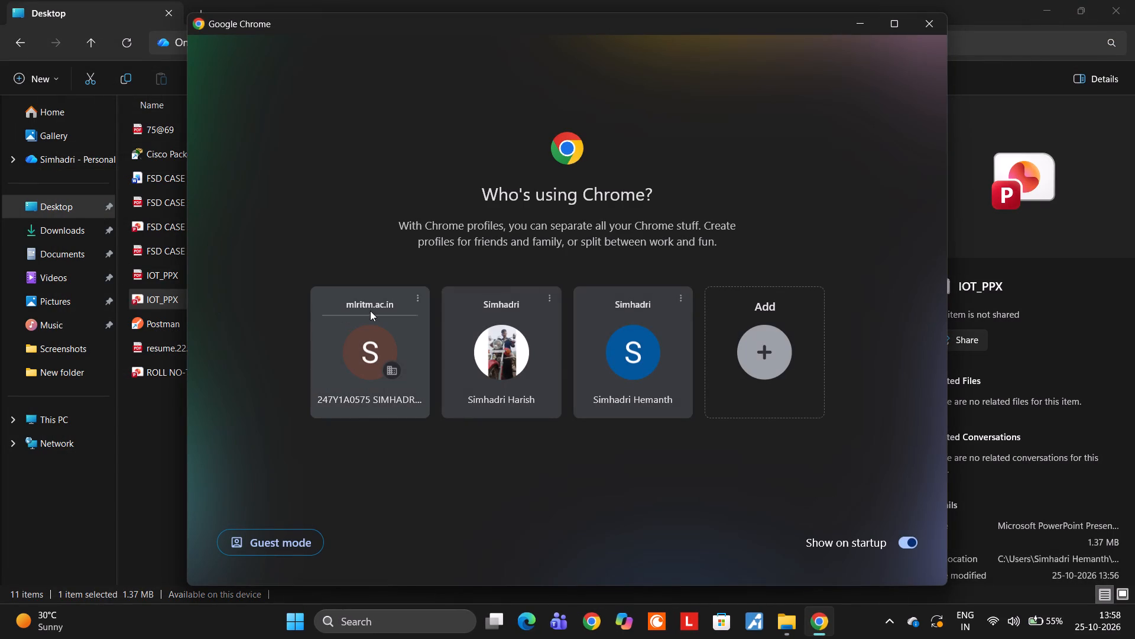
pyautogui.click(370, 311)
pyautogui.click(364, 337)
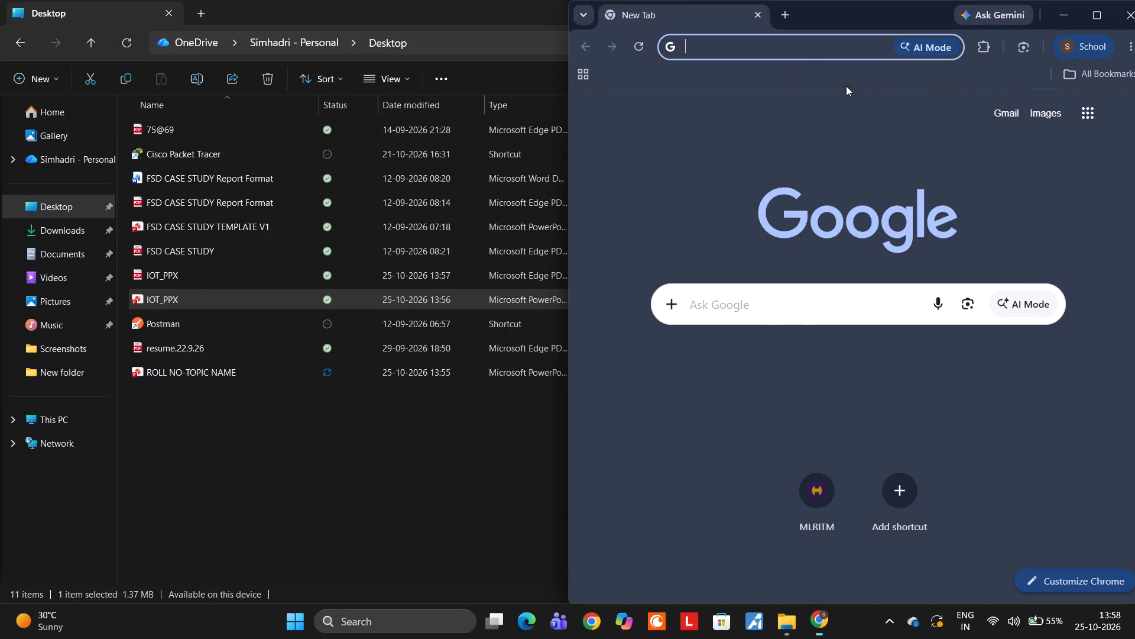
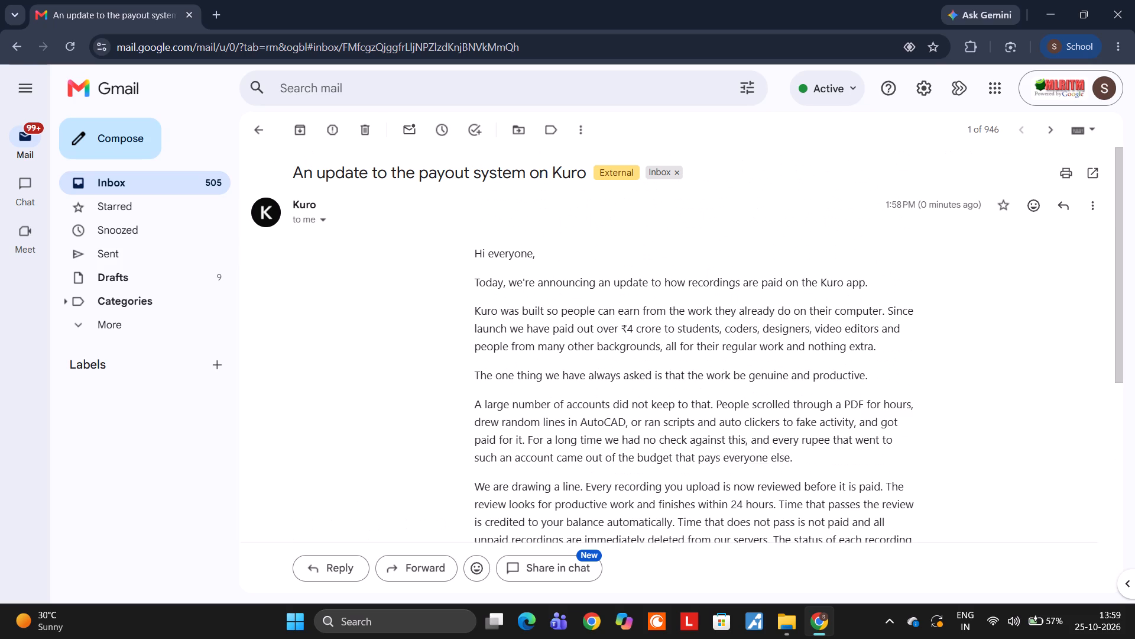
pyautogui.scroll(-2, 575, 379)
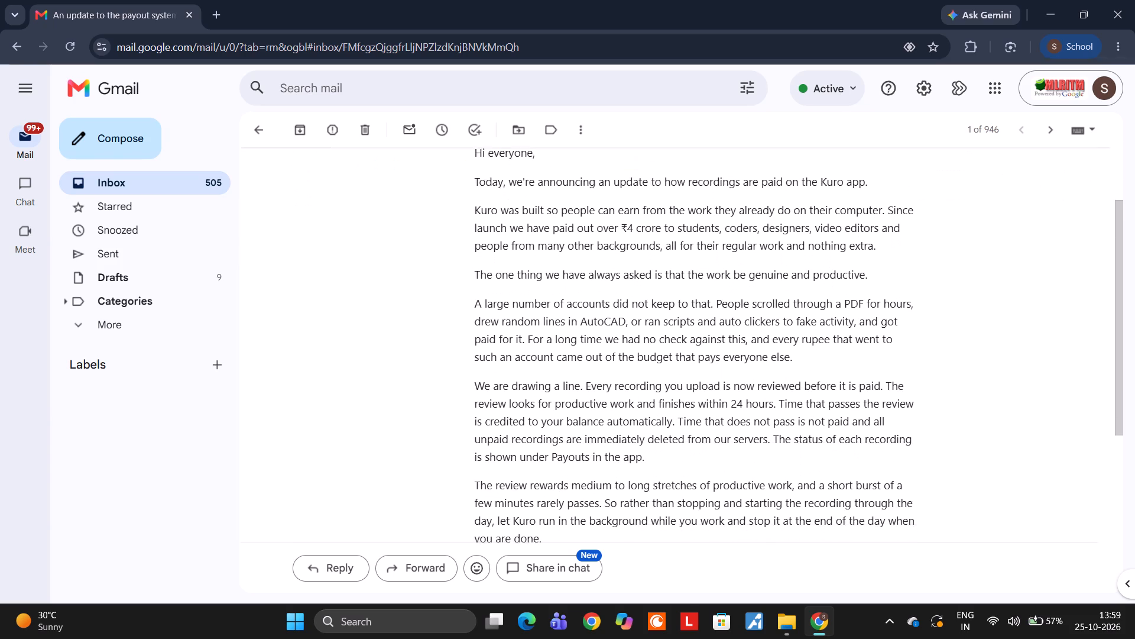
# Read through the rest of the open Kuro team email about the payout system update.
pyautogui.scroll(-3, 575, 379)
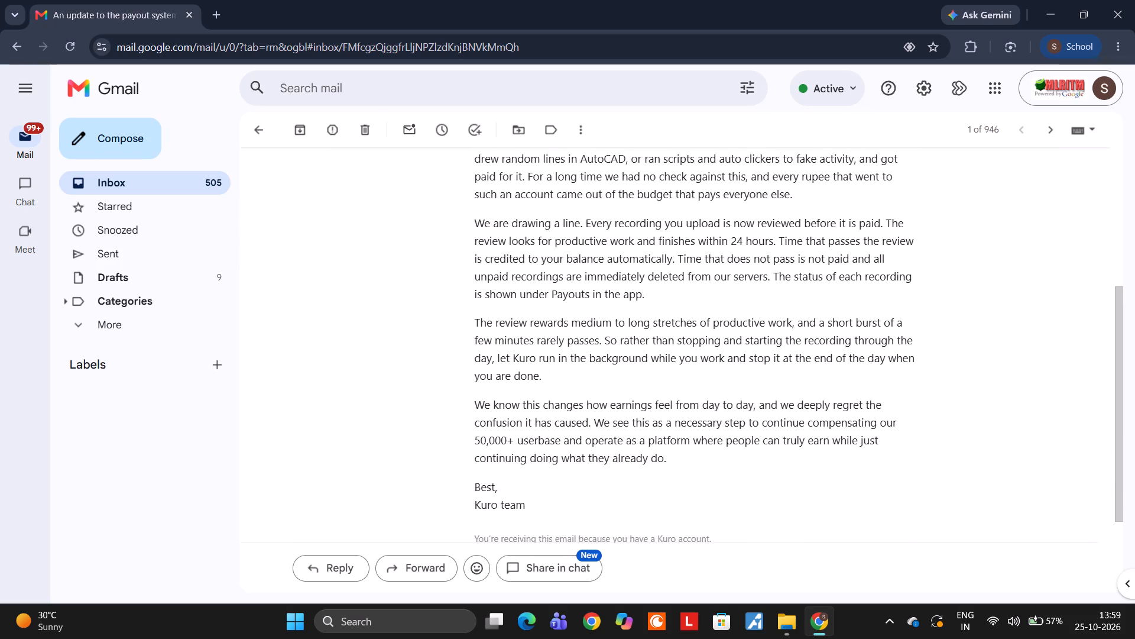
pyautogui.scroll(2, 575, 379)
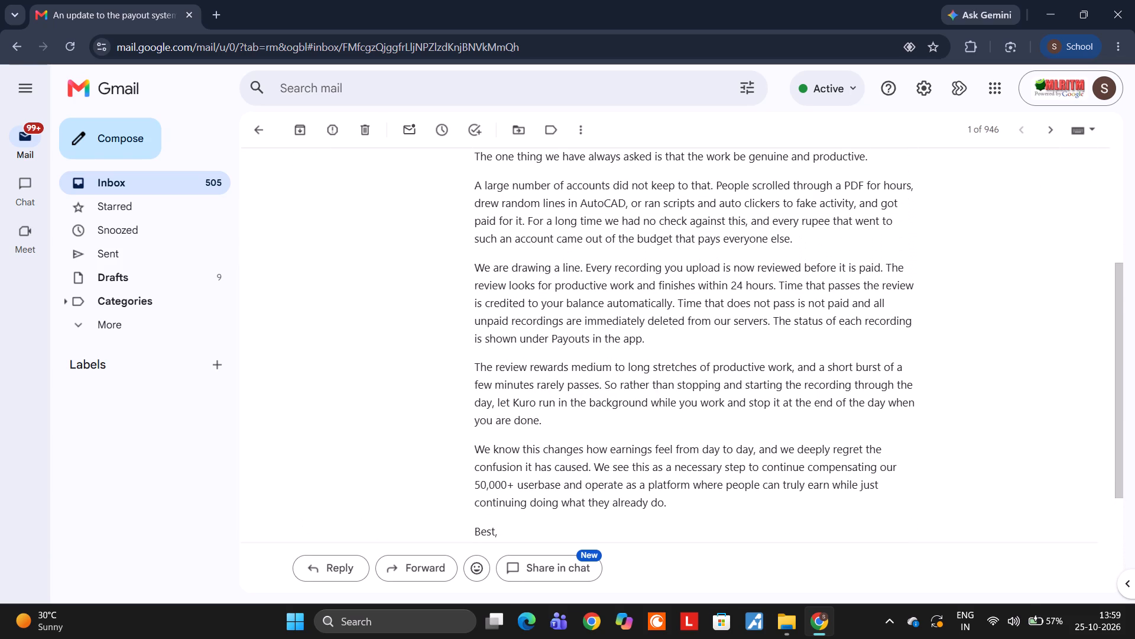